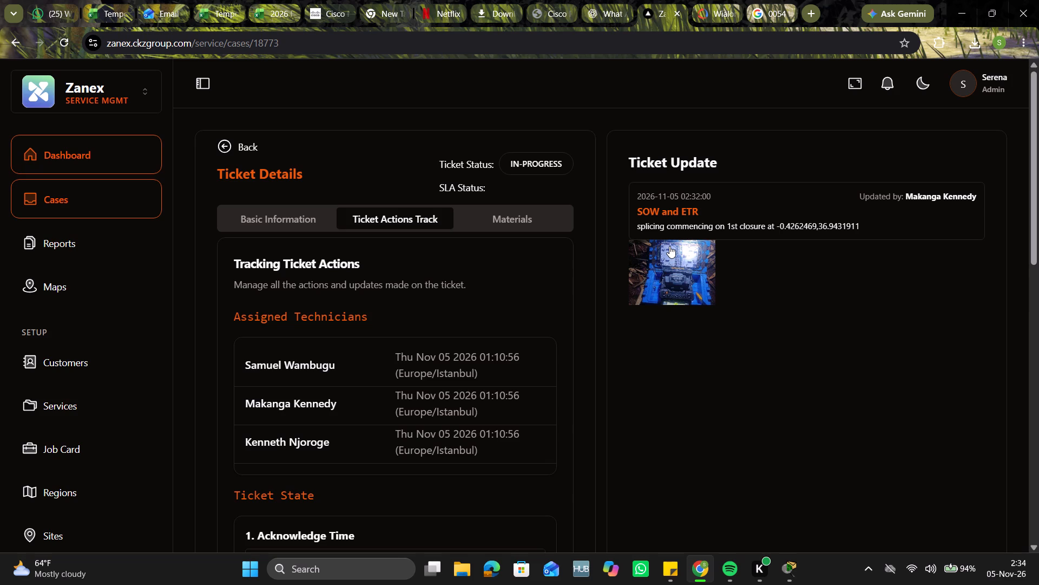
Copy the splice closure photo attached to the SOW and ETR ticket update.
right_click(669, 246)
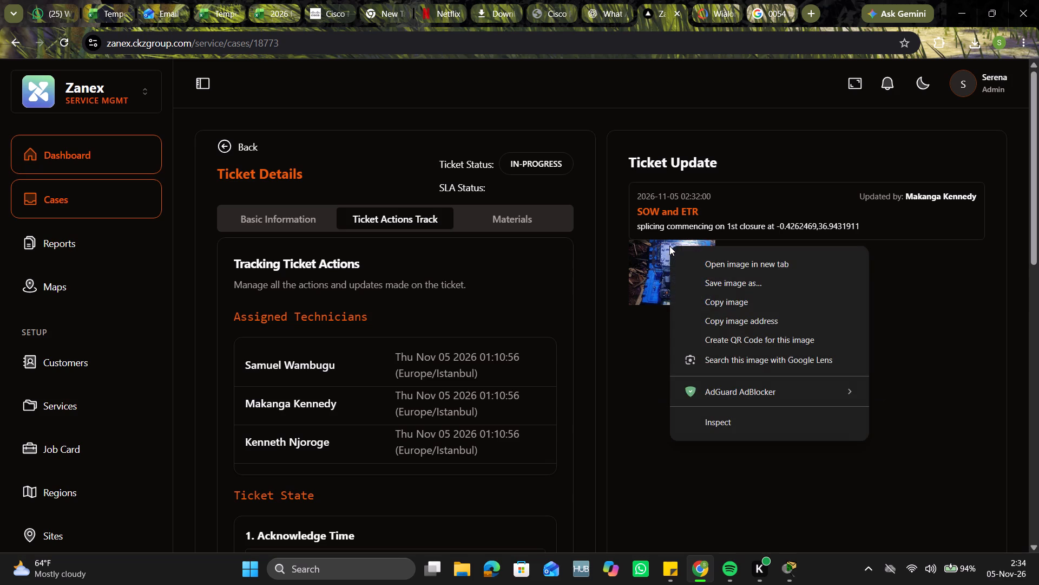
left_click(731, 299)
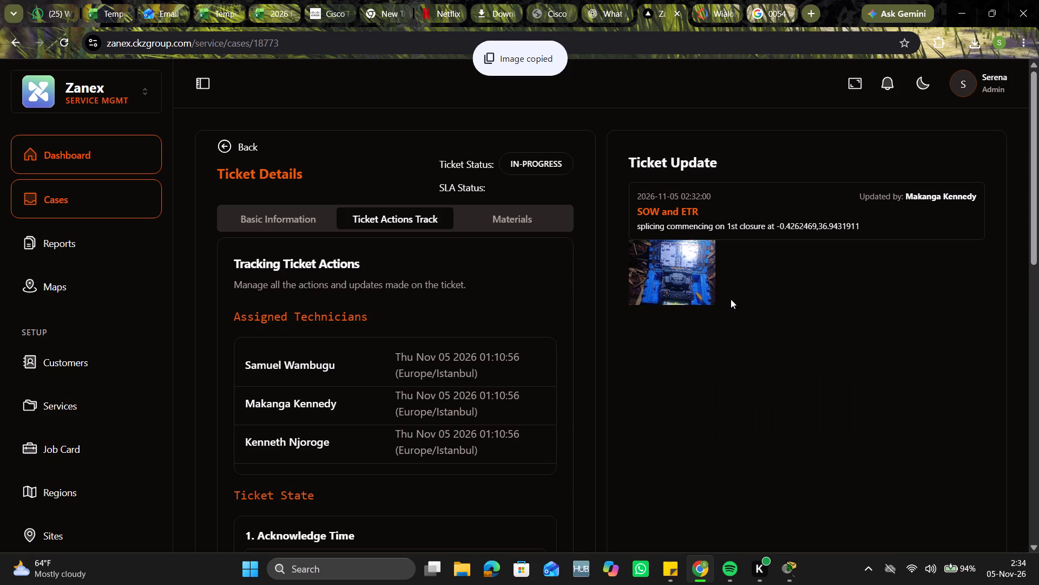
Select the full line "splicing commencing on 1st closure at -0.4262469,36.9431911" in the SOW and ETR update.
triple_click(713, 229)
left_click(713, 229)
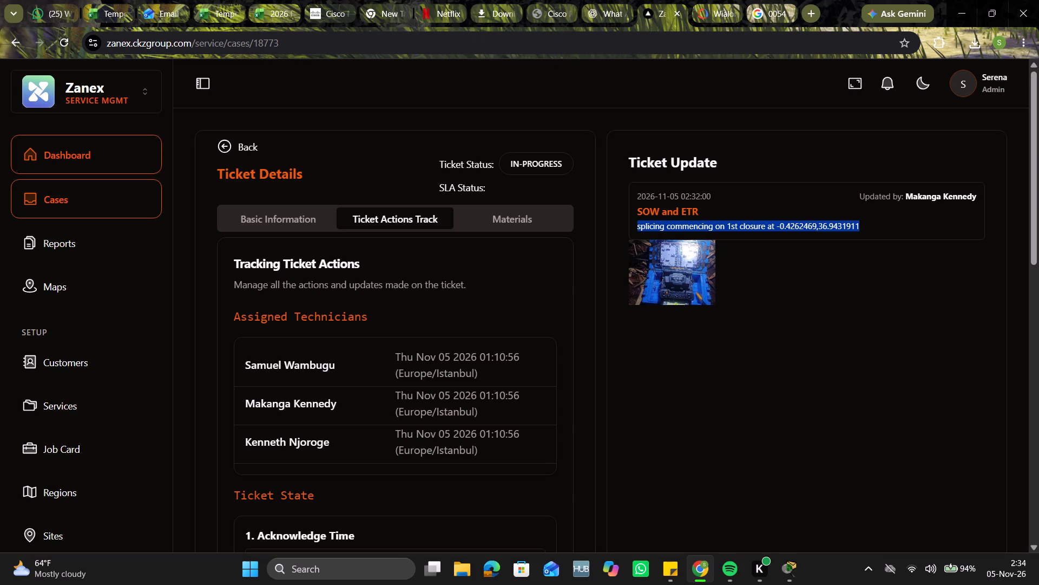
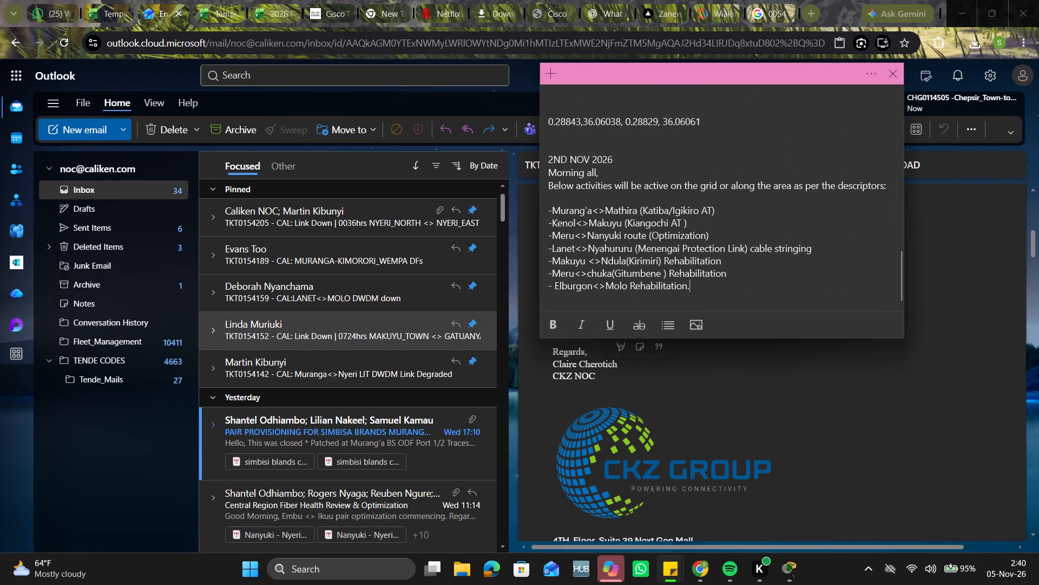
Replace all the text in the pink sticky note with the copied fault-clearance message addressed to NMC.
left_click_drag(694, 290, 636, 174)
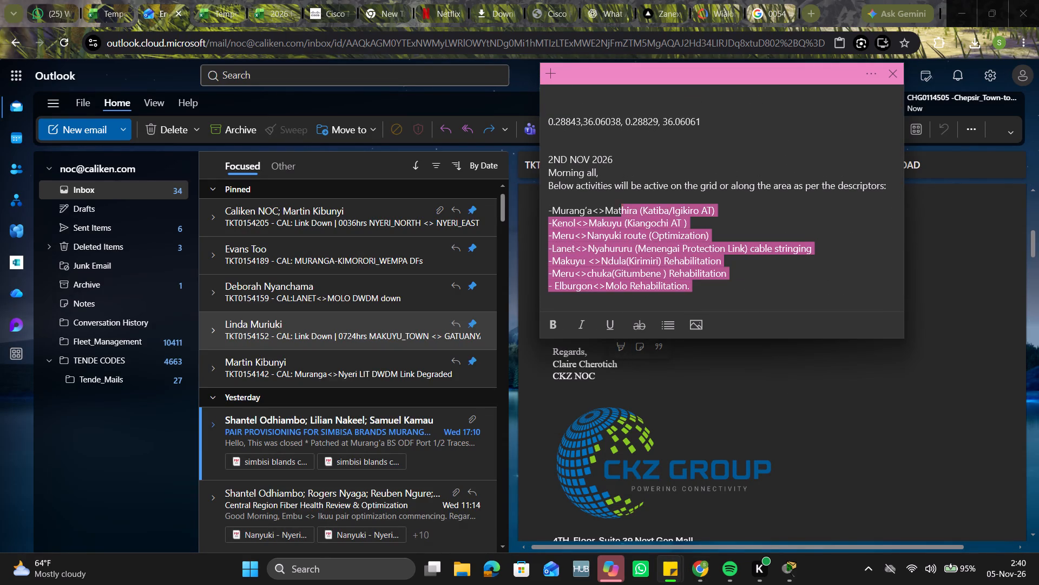
left_click_drag(636, 174, 556, 115)
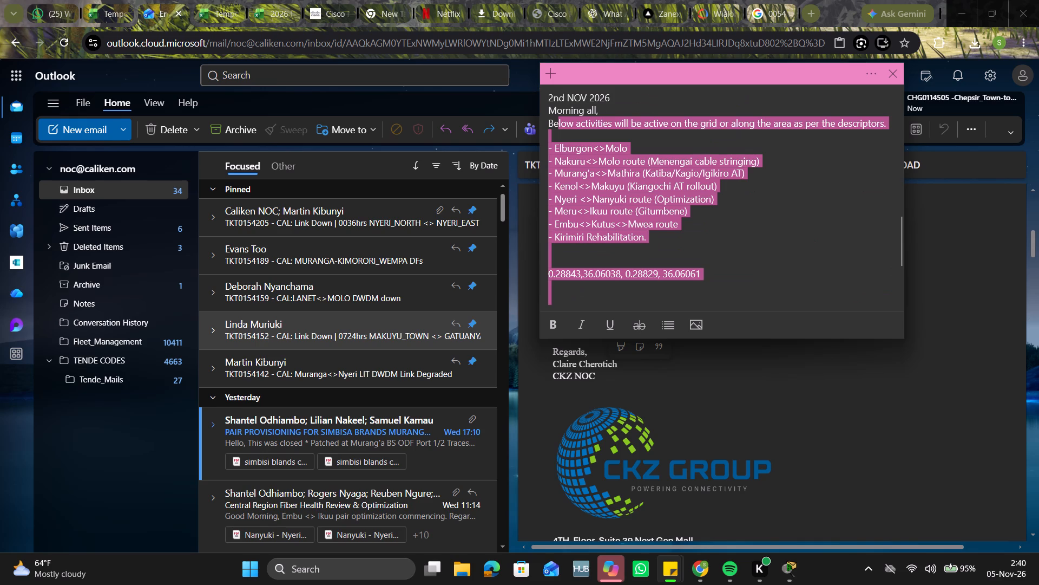
left_click_drag(556, 115, 534, 109)
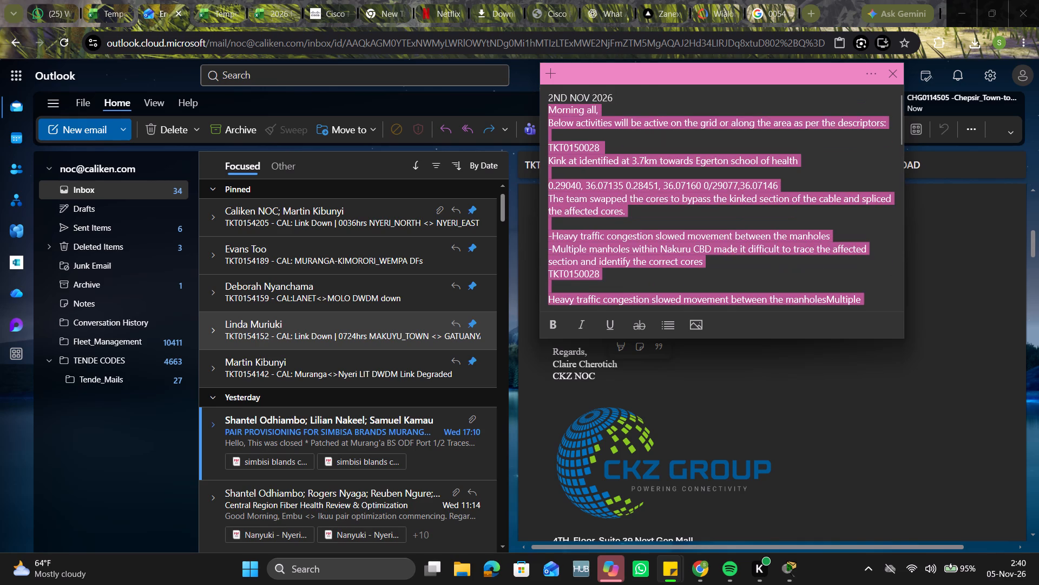
left_click_drag(534, 109, 544, 92)
key("BackSpace")
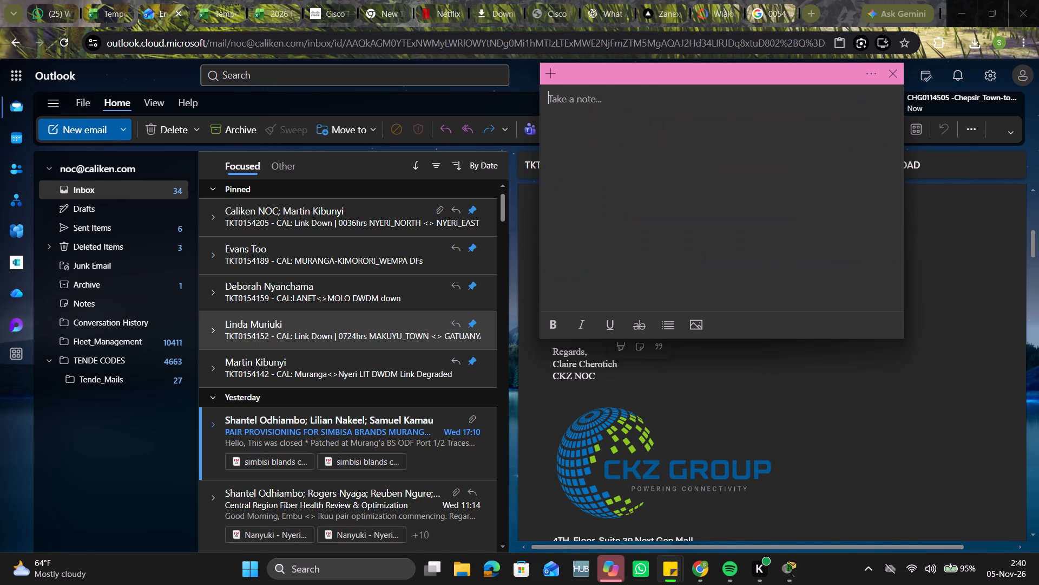
key("ctrl+v")
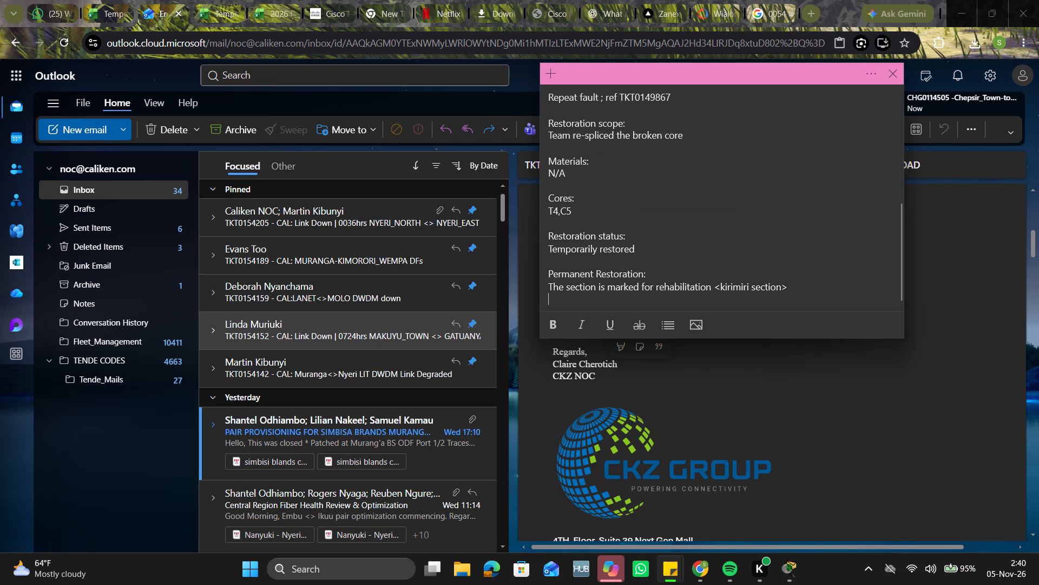
Delete an extra space before "section" in the Section Status line of the note.
scroll(590, 145, "up", 6)
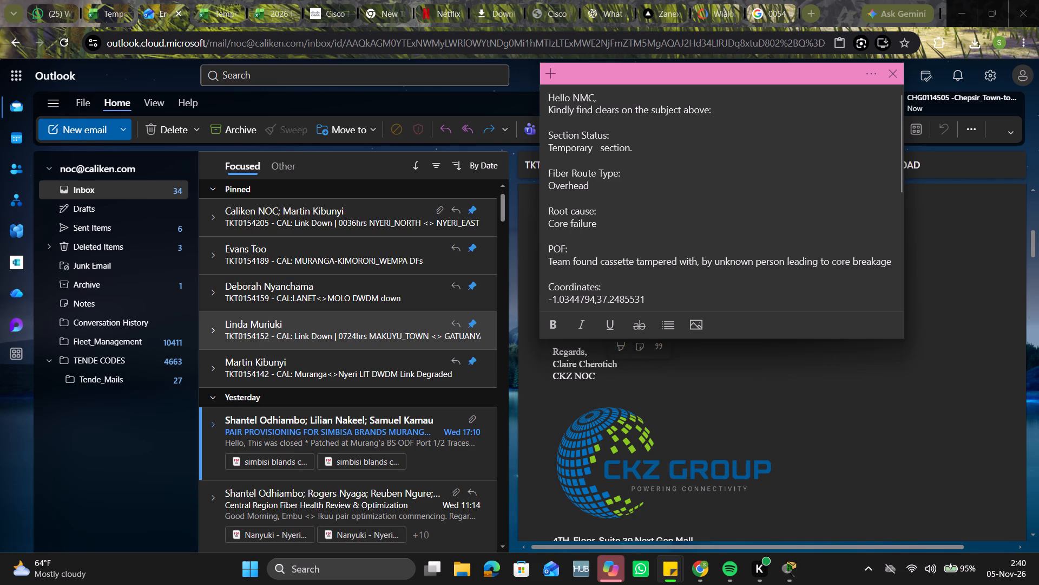
left_click(600, 151)
key("BackSpace")
Delete the remaining extra spacing before "section" in the note's Section Status line.
key("BackSpace")
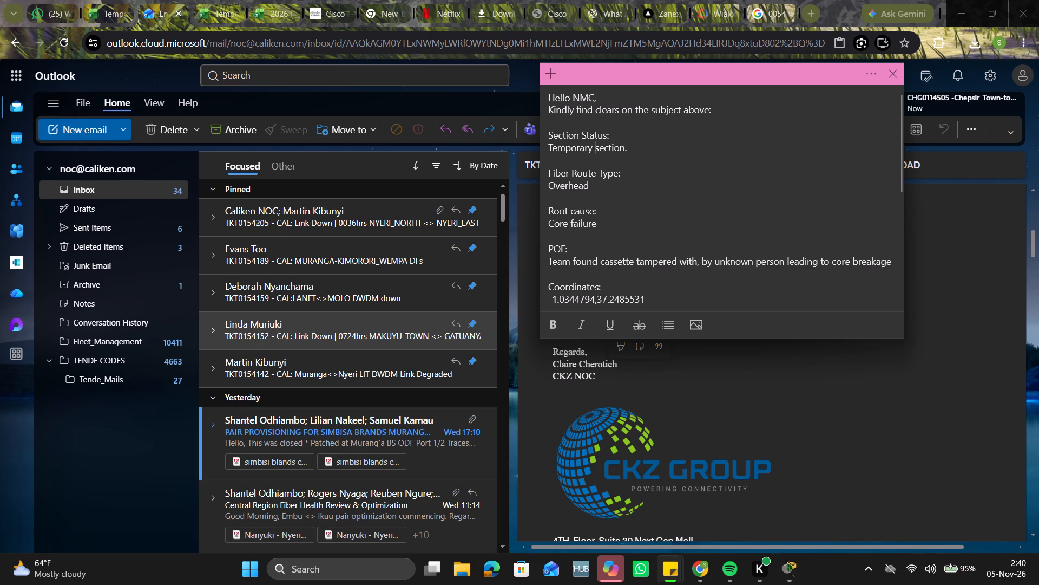
Change the Fiber Route Type entry in the note to "Underground".
left_click(596, 184)
key("BackSpace")
key("BackSpace")
key("BackSpace")
key("BackSpace")
key("BackSpace")
key("BackSpace")
key("BackSpace")
key("BackSpace")
key("BackSpace")
key("BackSpace")
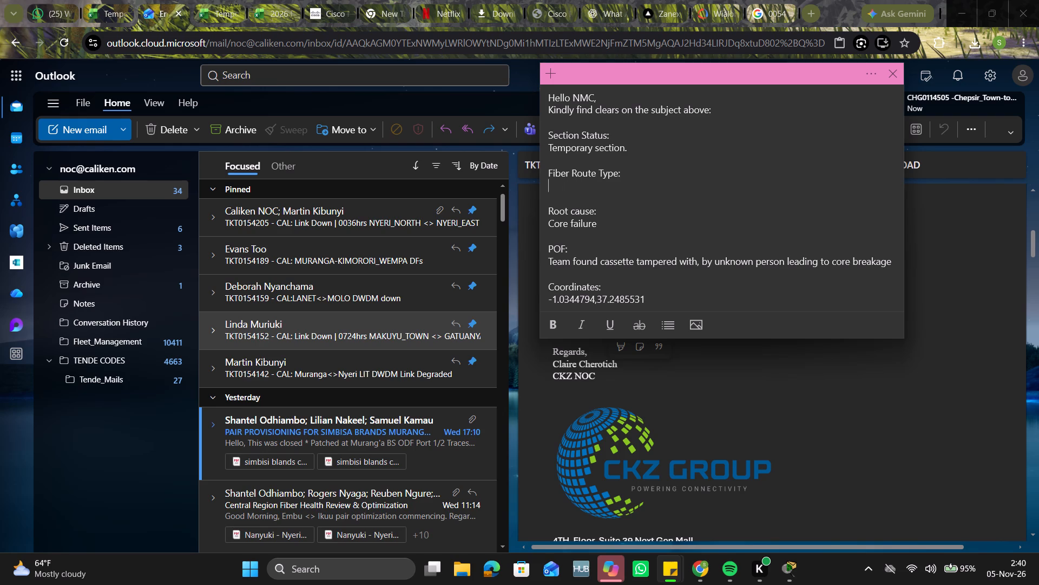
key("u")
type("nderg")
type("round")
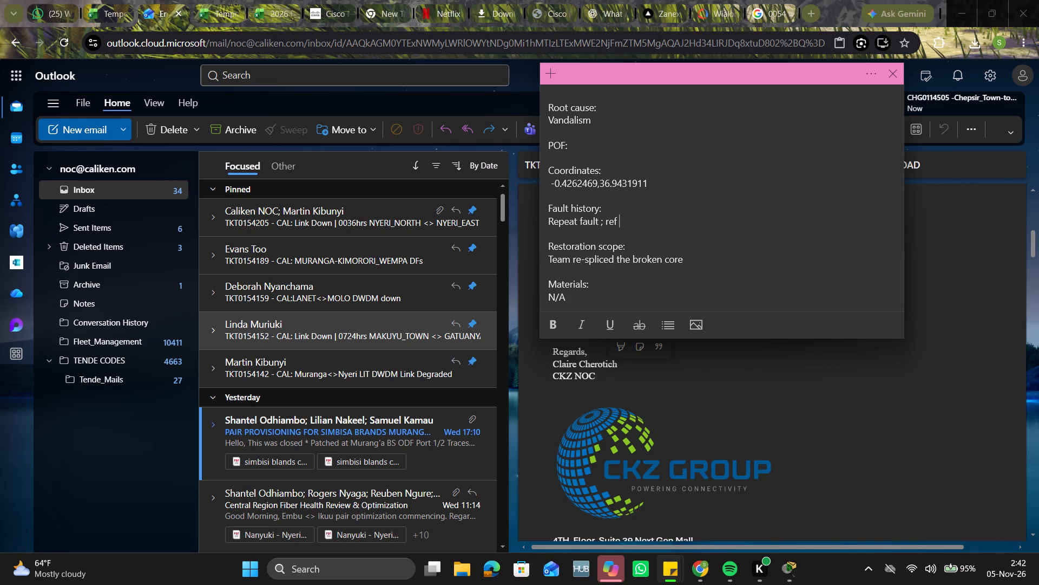
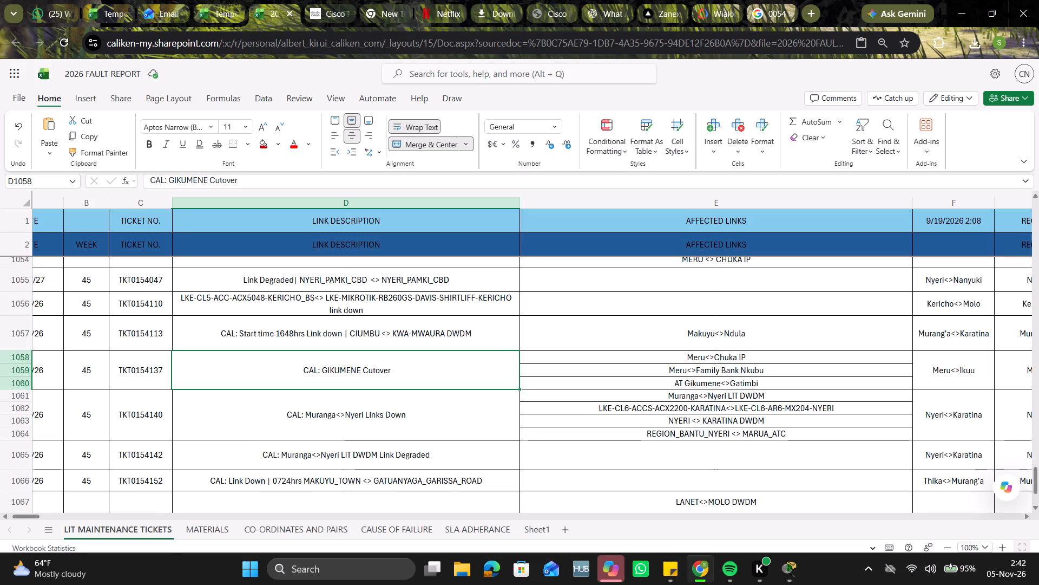
Examine the NYERI_NORTH <> NYERI_EAST link-down entry dated 10/31/26, including its times, cause of failure and remarks.
scroll(396, 404, "down", 2)
scroll(392, 415, "up", 4)
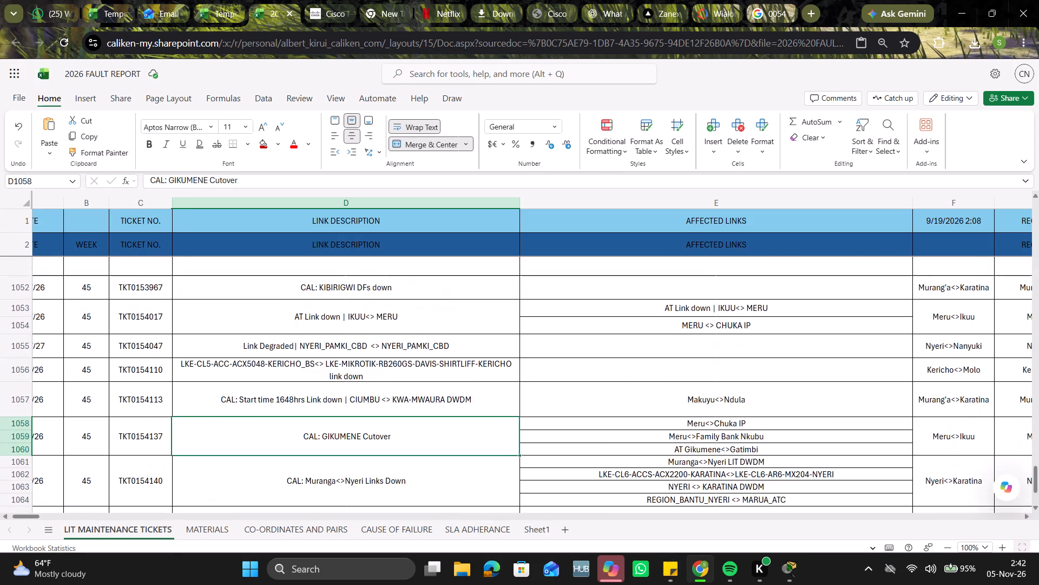
scroll(392, 415, "up", 3)
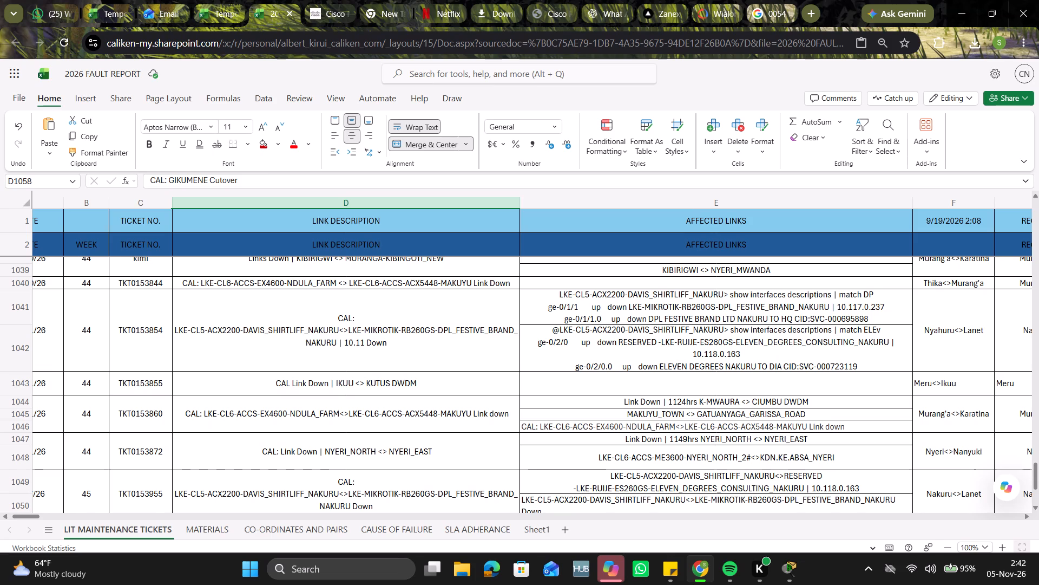
left_click(391, 456)
scroll(391, 456, "left", 4)
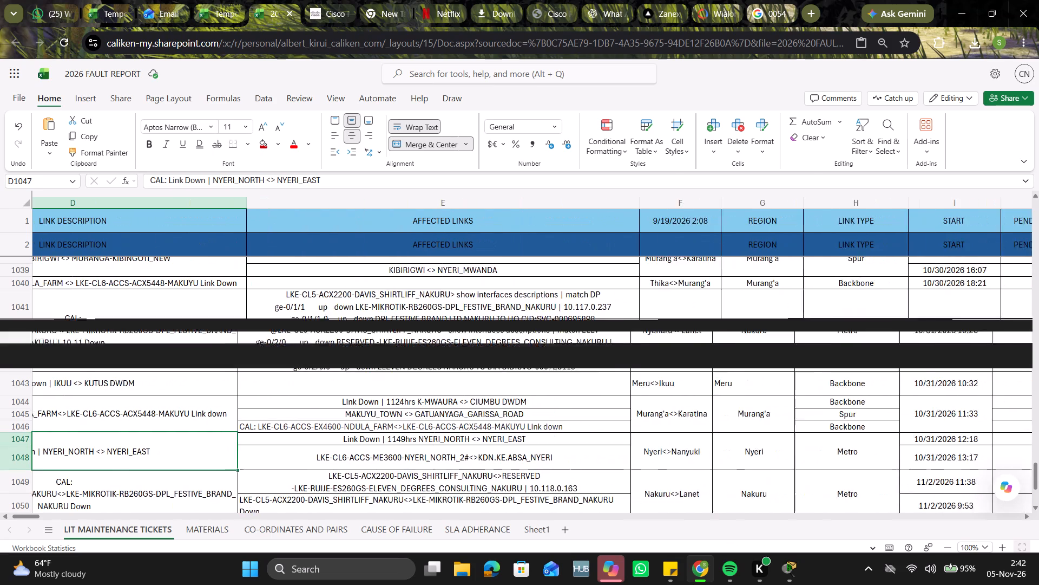
scroll(391, 456, "left", 3)
scroll(391, 456, "right", 1)
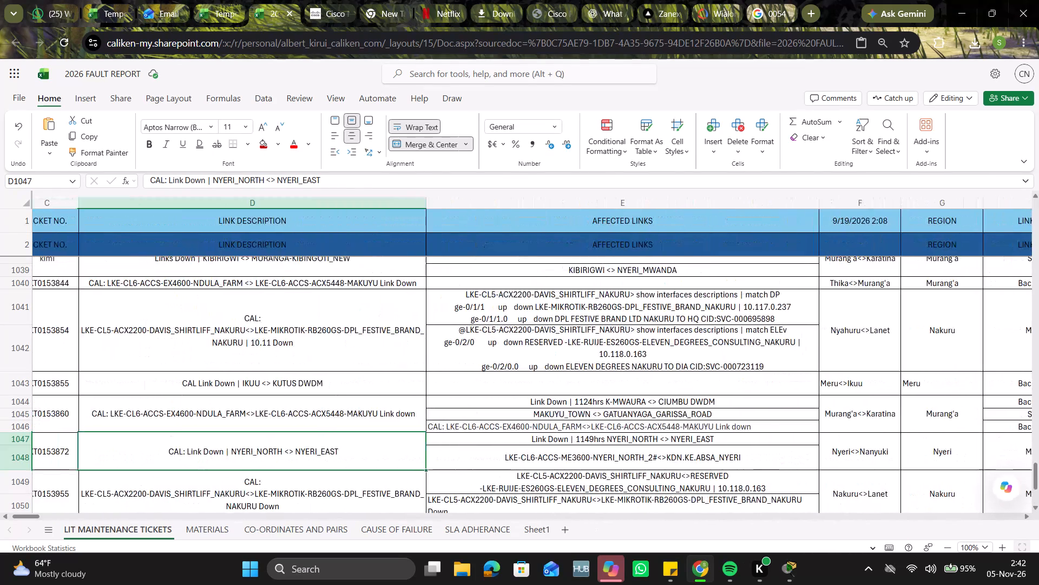
scroll(597, 442, "left", 1)
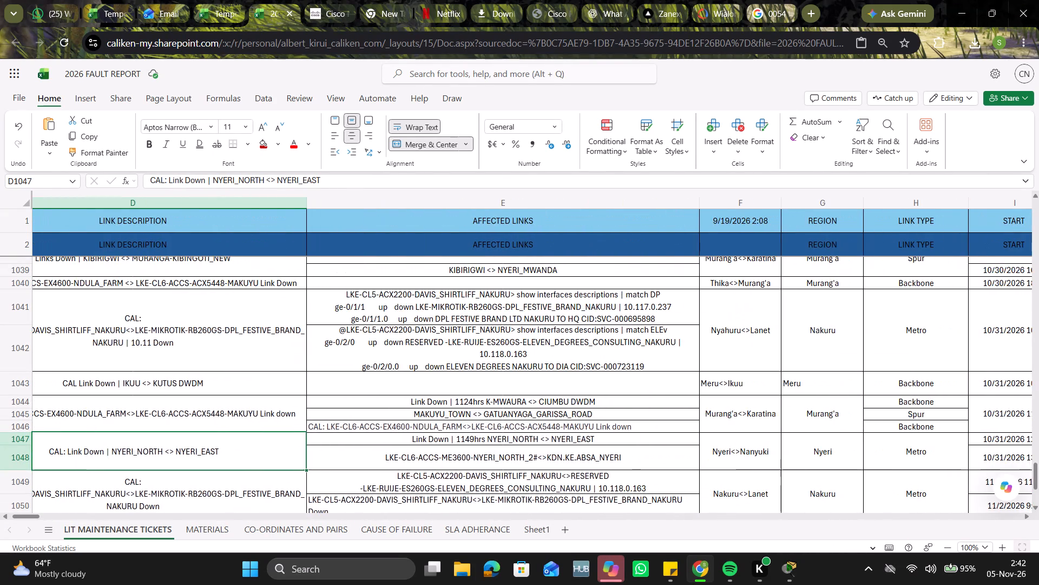
scroll(597, 442, "left", 1)
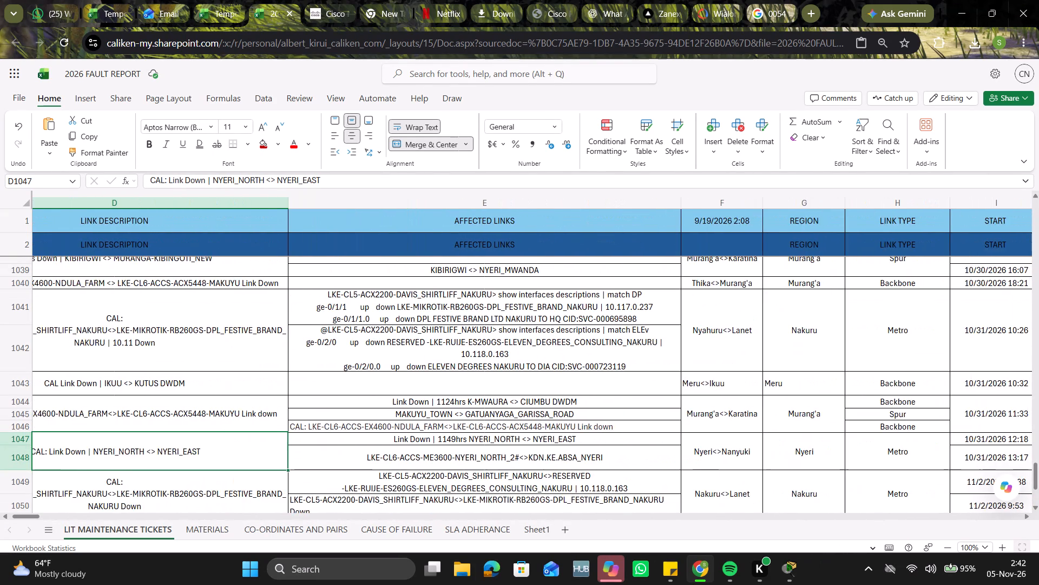
scroll(597, 442, "left", 7)
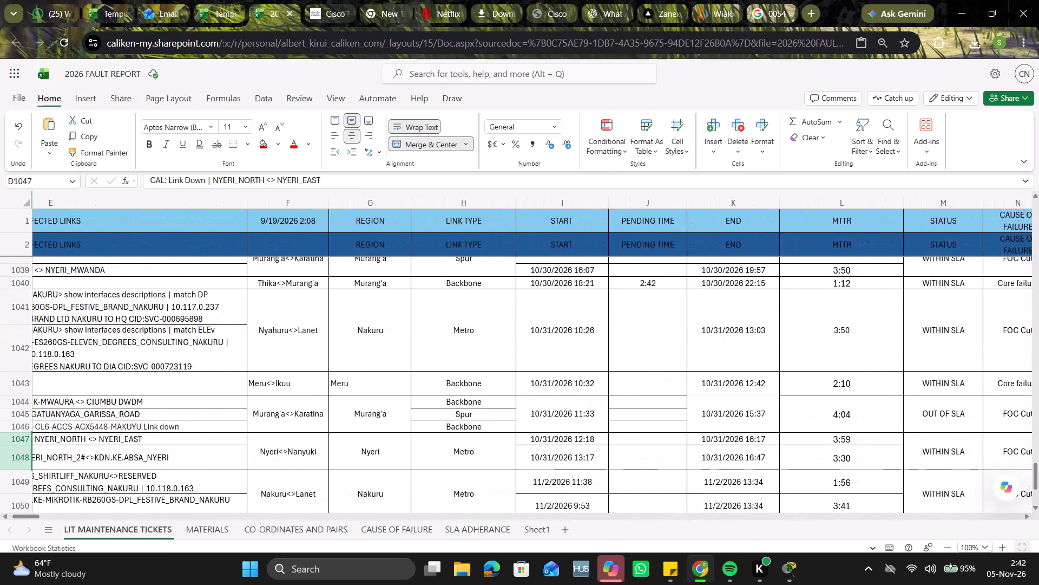
scroll(597, 442, "left", 5)
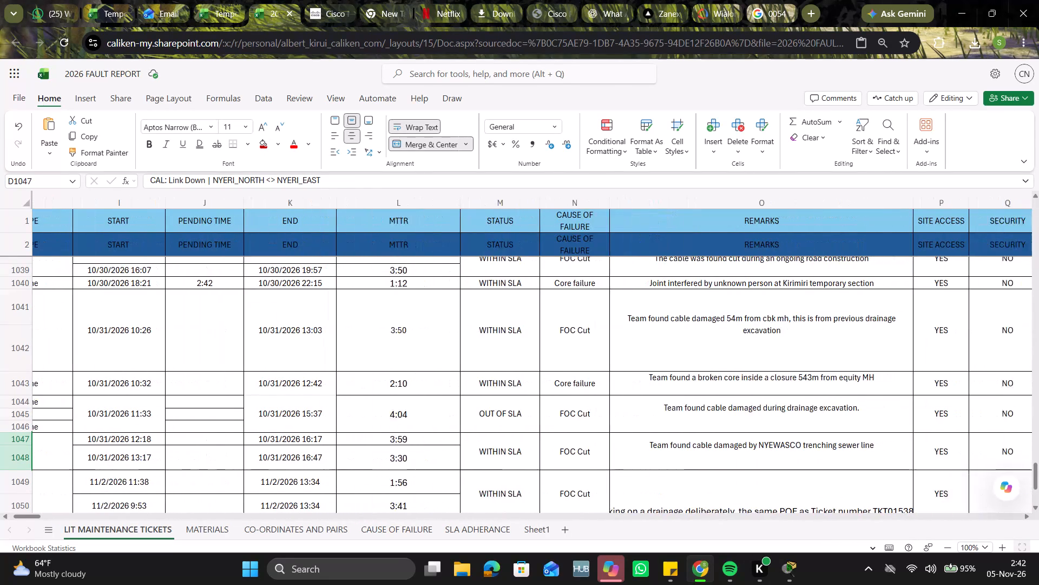
scroll(597, 442, "left", 1)
scroll(597, 442, "right", 8)
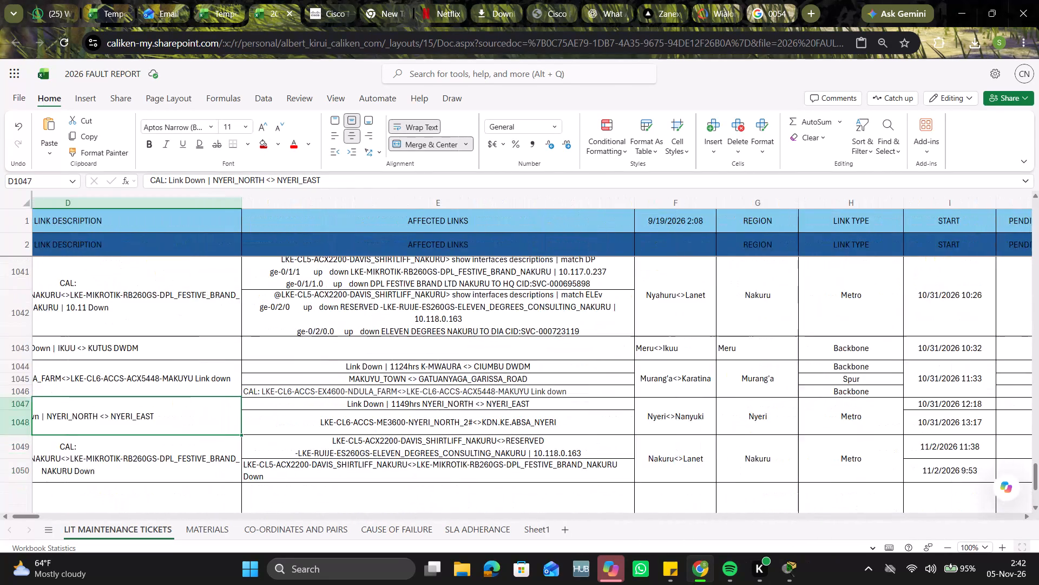
scroll(597, 442, "right", 4)
Review the late-October tickets above it, checking the cause of failure and remarks of the 10/27/26 and 10/28/26 entries.
scroll(418, 380, "up", 1)
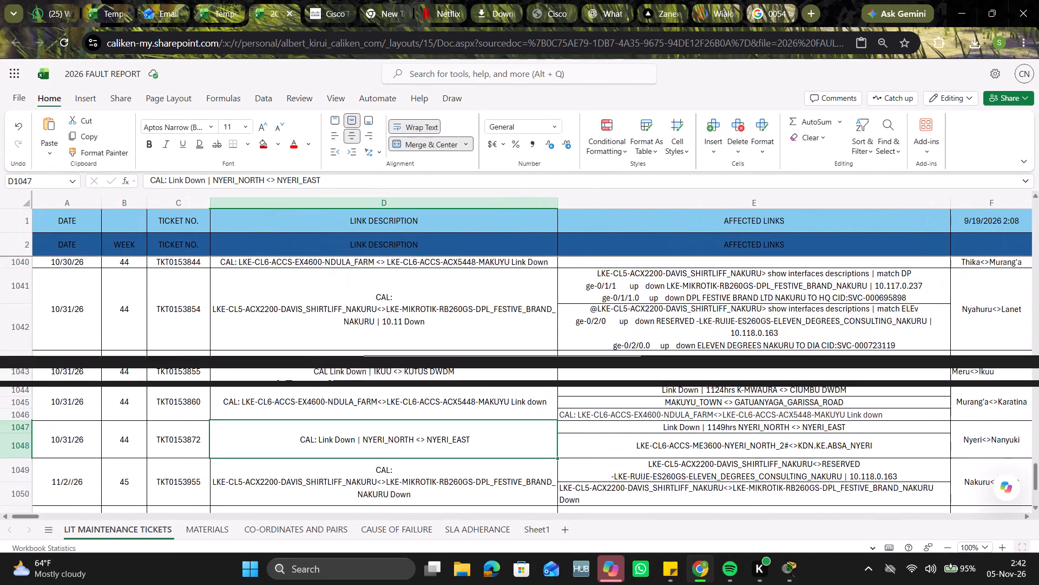
scroll(418, 380, "up", 4)
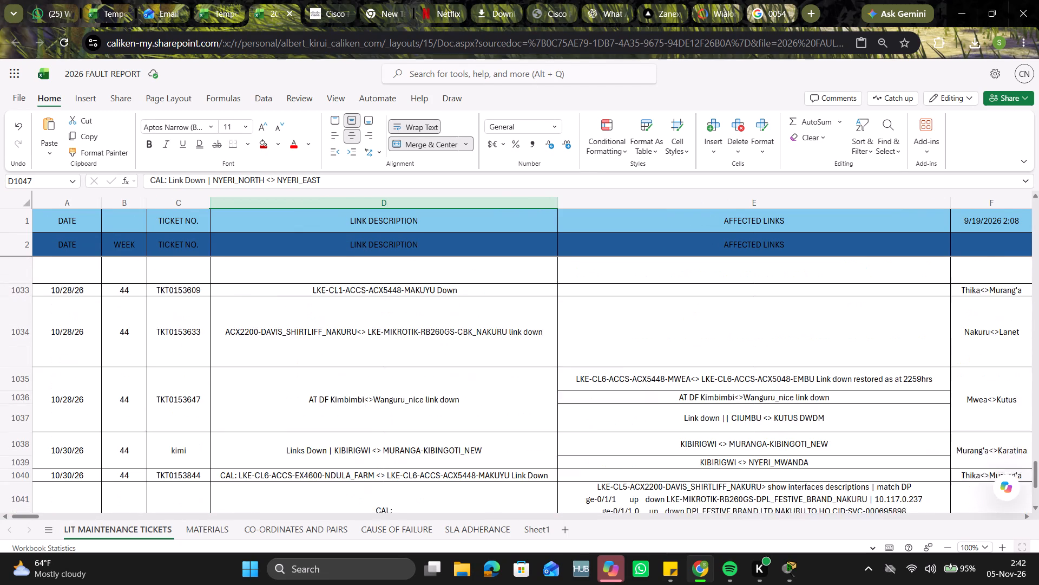
scroll(418, 380, "up", 3)
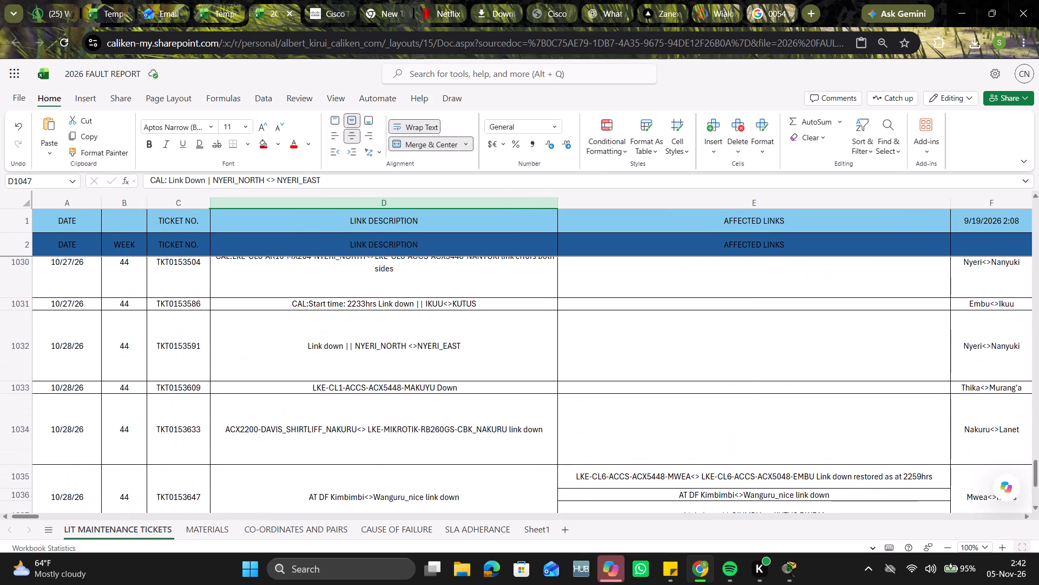
scroll(383, 349, "left", 9)
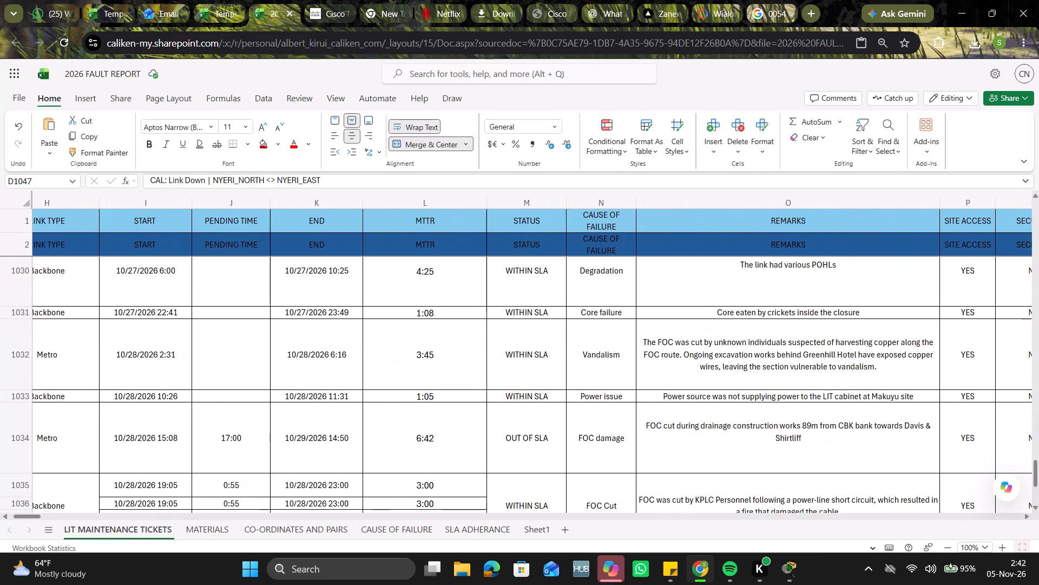
scroll(383, 349, "left", 2)
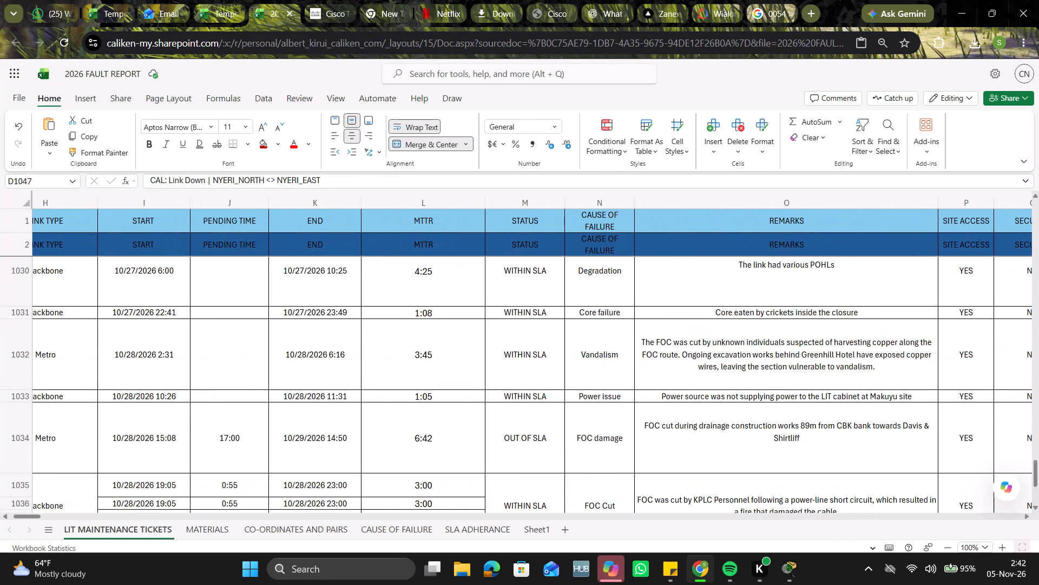
scroll(383, 349, "right", 1)
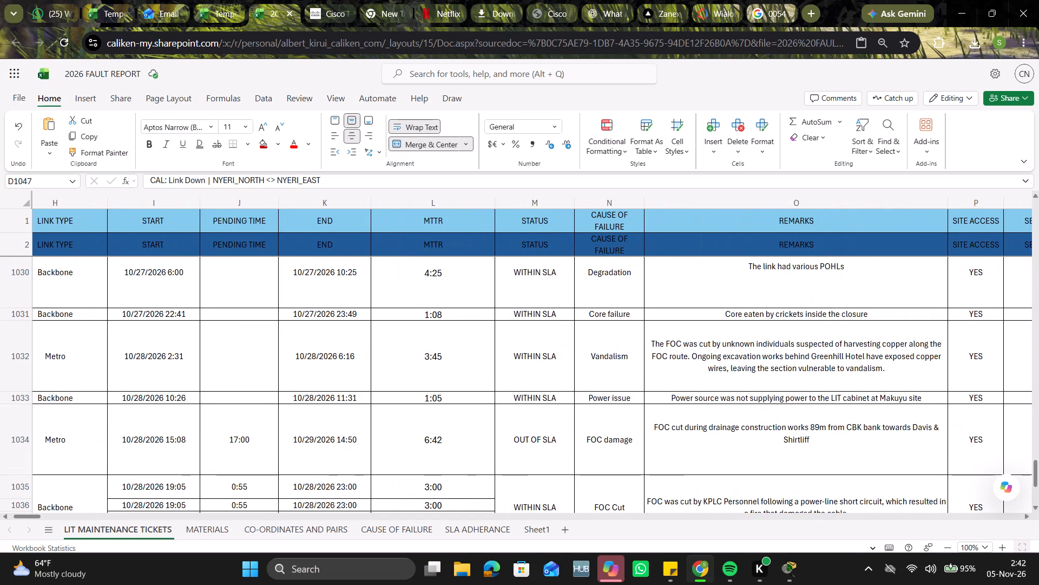
scroll(383, 349, "right", 2)
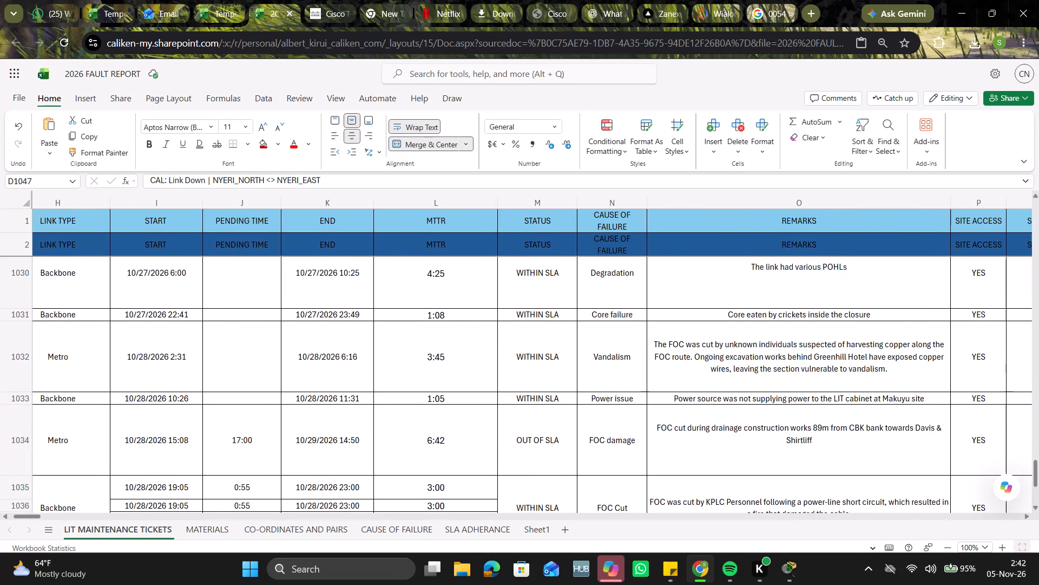
scroll(383, 349, "right", 3)
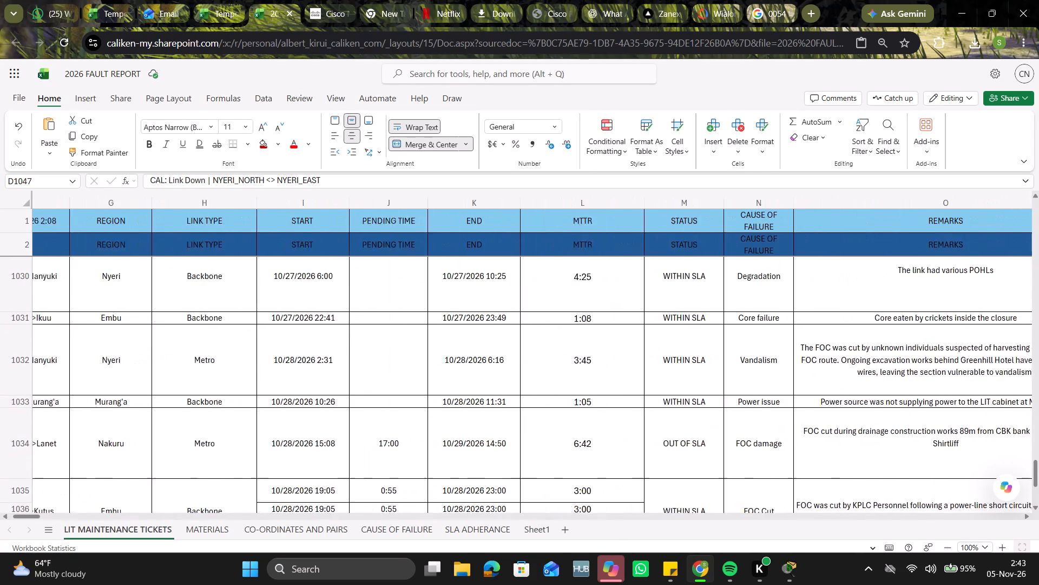
scroll(383, 349, "right", 5)
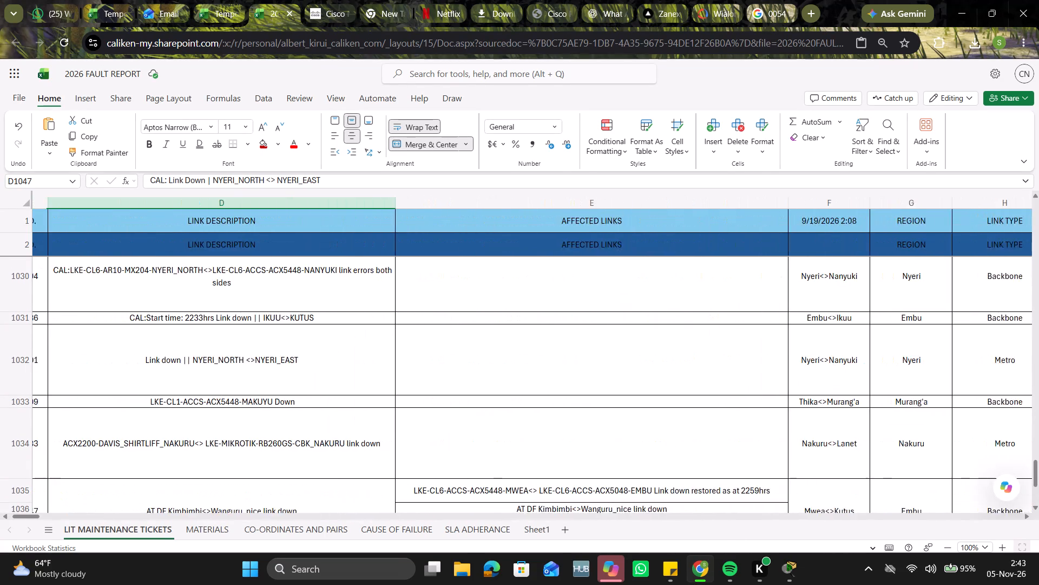
scroll(383, 349, "right", 3)
Copy the ticket number TKT0153591 from the 10/28/26 NYERI_NORTH <>NYERI_EAST link-down entry.
left_click(181, 349)
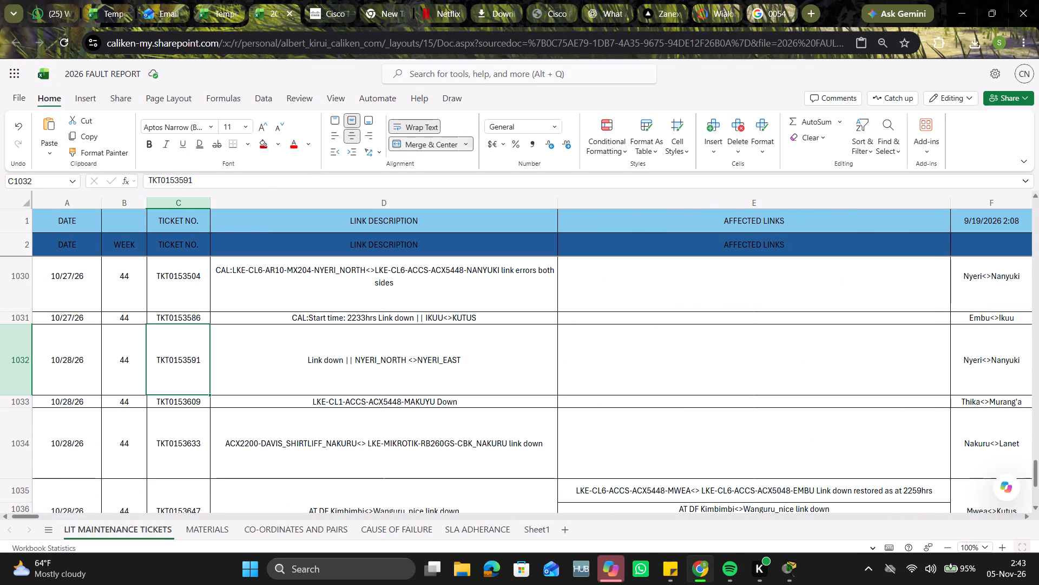
triple_click(172, 178)
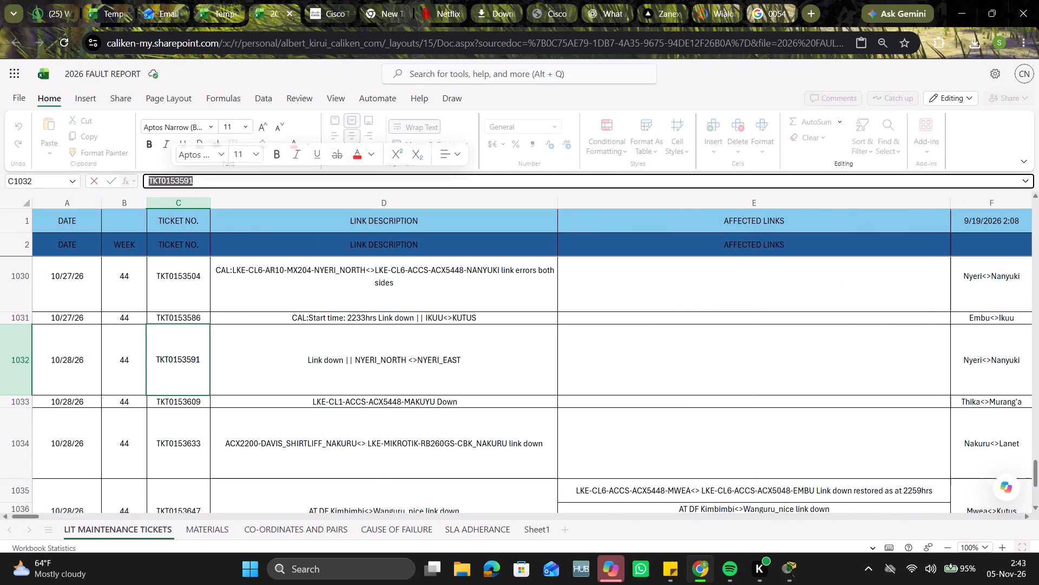
key("ctrl+c")
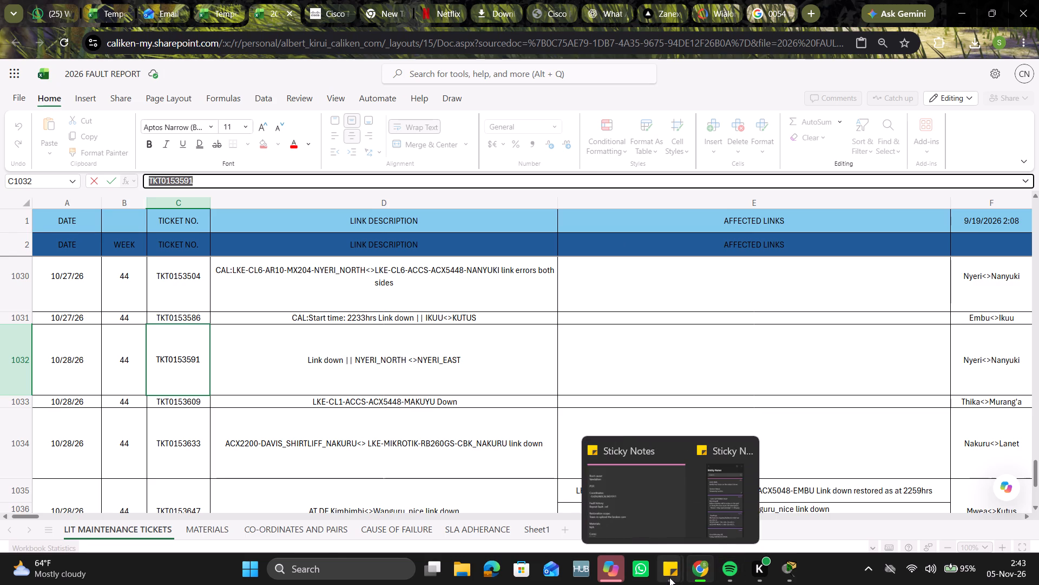
Switch to the sticky note and paste TKT0153591 after "Repeat fault ; ref" in the Fault history section.
left_click(626, 505)
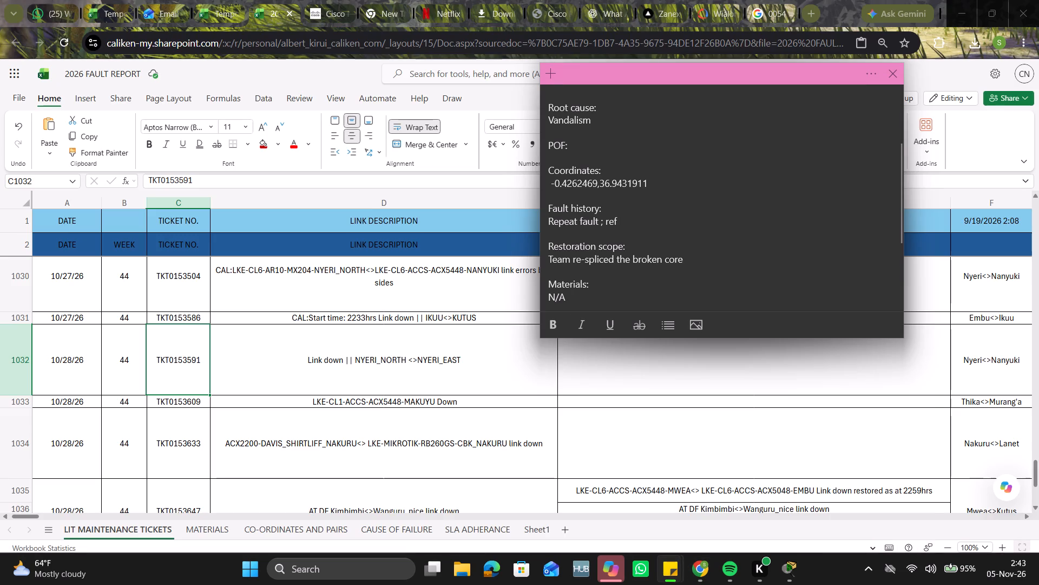
key("ctrl+v")
Select the Restoration scope text "Team re-spliced the broken core" in the note.
scroll(622, 236, "down", 1)
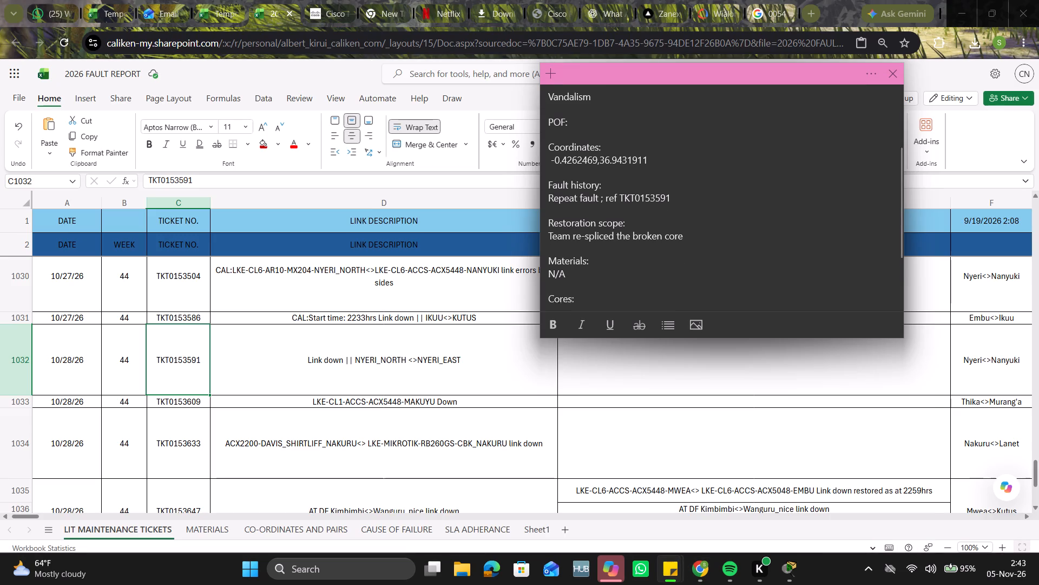
scroll(622, 236, "down", 1)
left_click(687, 205)
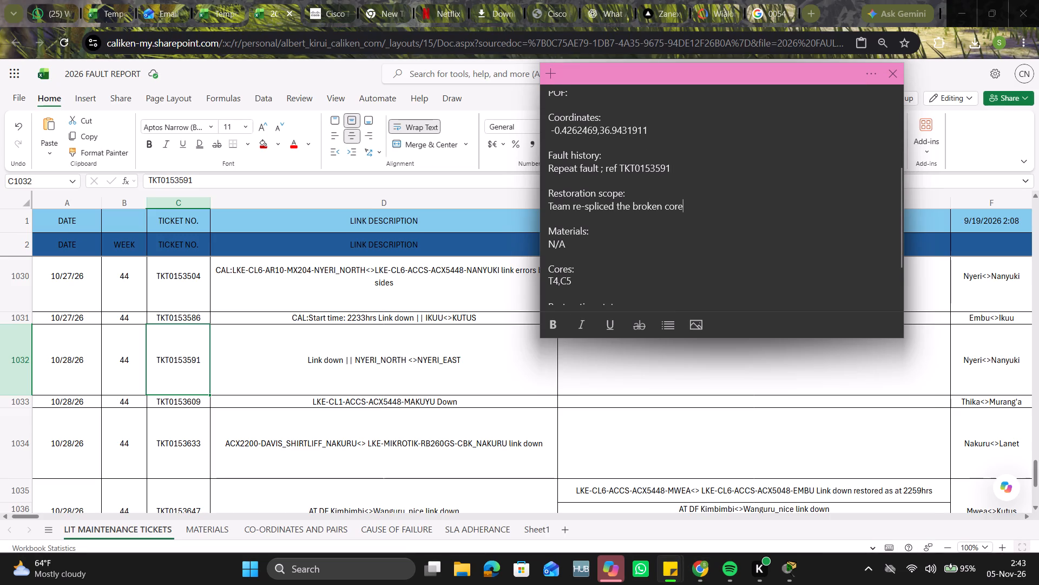
left_click_drag(687, 205, 538, 220)
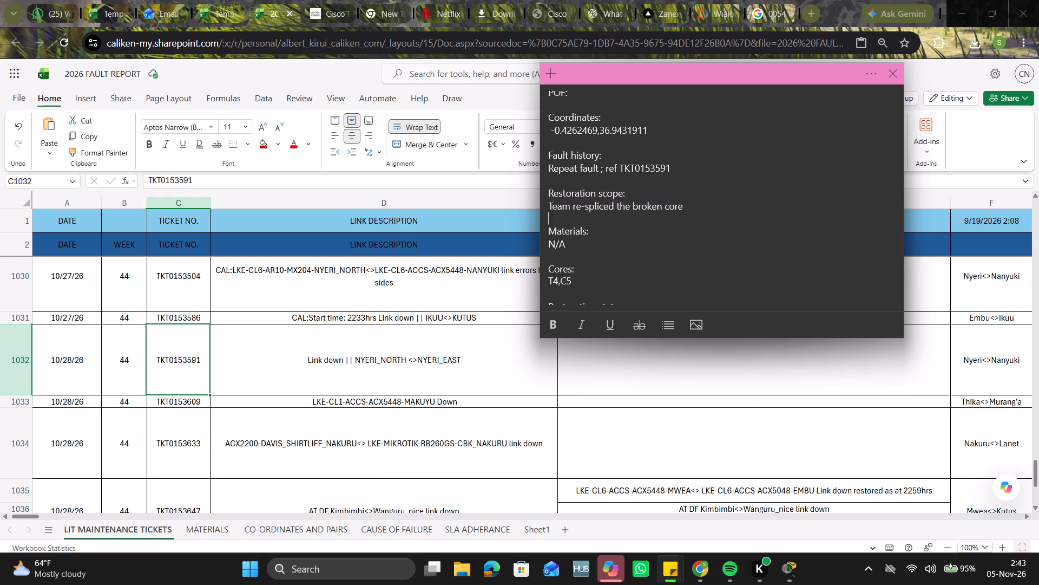
left_click_drag(538, 220, 545, 206)
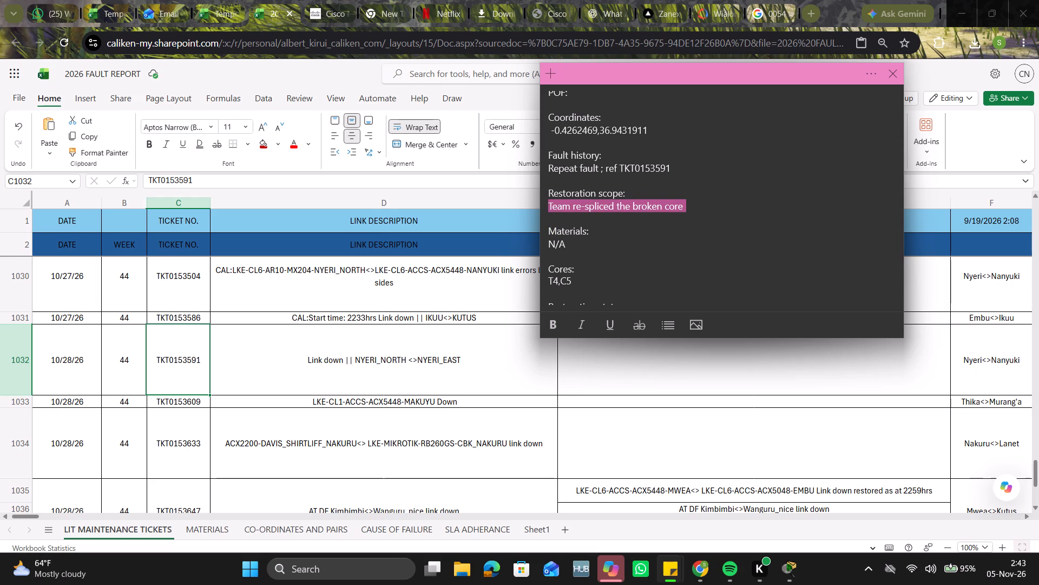
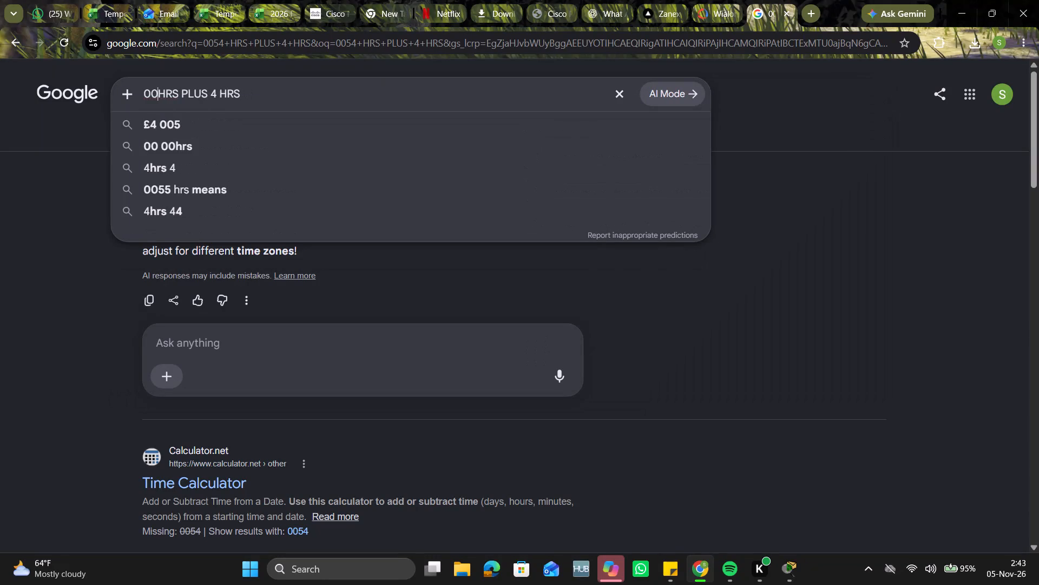
Revise the Google time calculation to "0214 HRS PLUS 50 mins" and run the search.
key("BackSpace")
key("BackSpace")
key("BackSpace")
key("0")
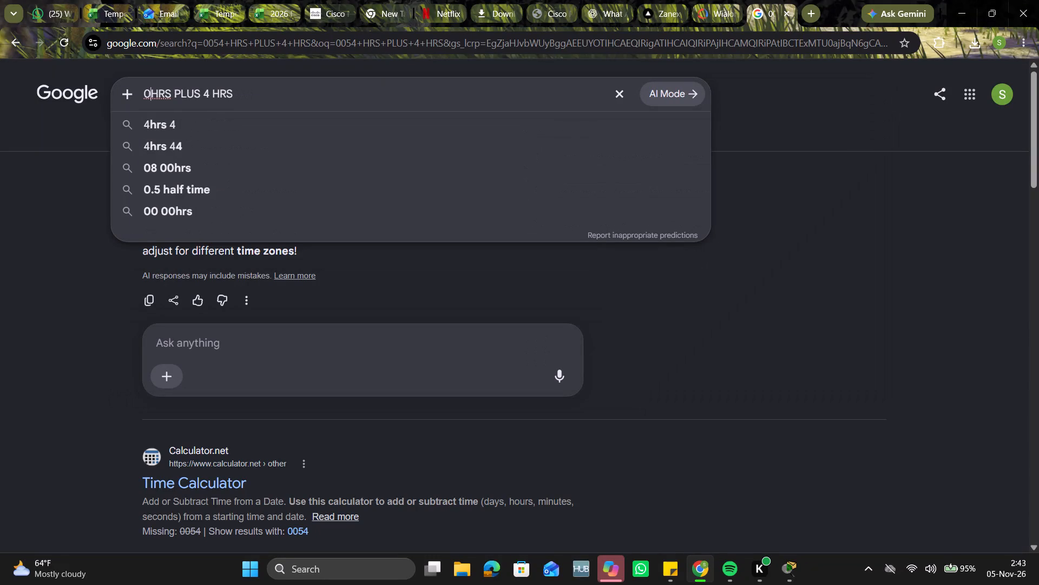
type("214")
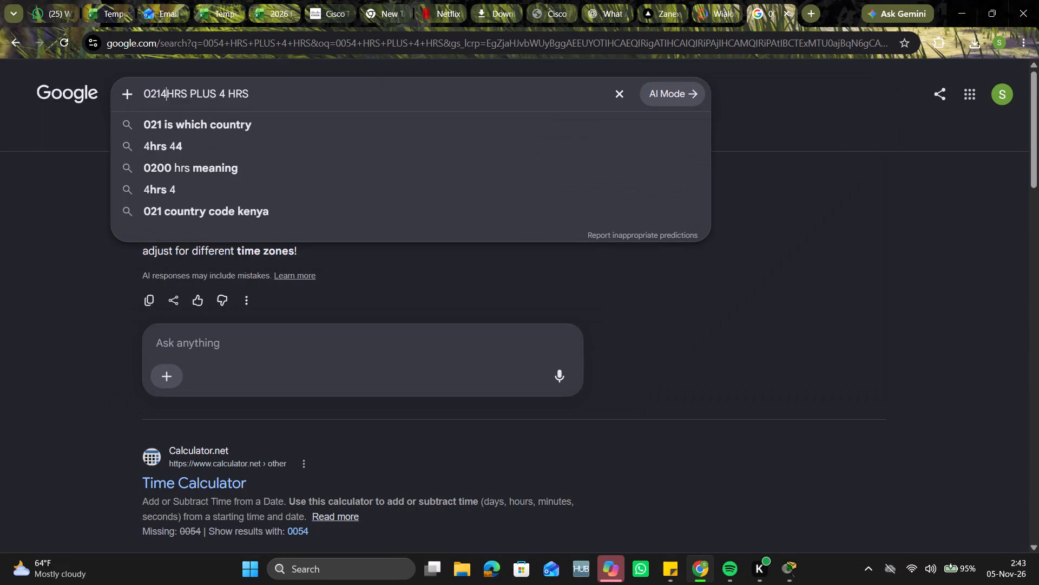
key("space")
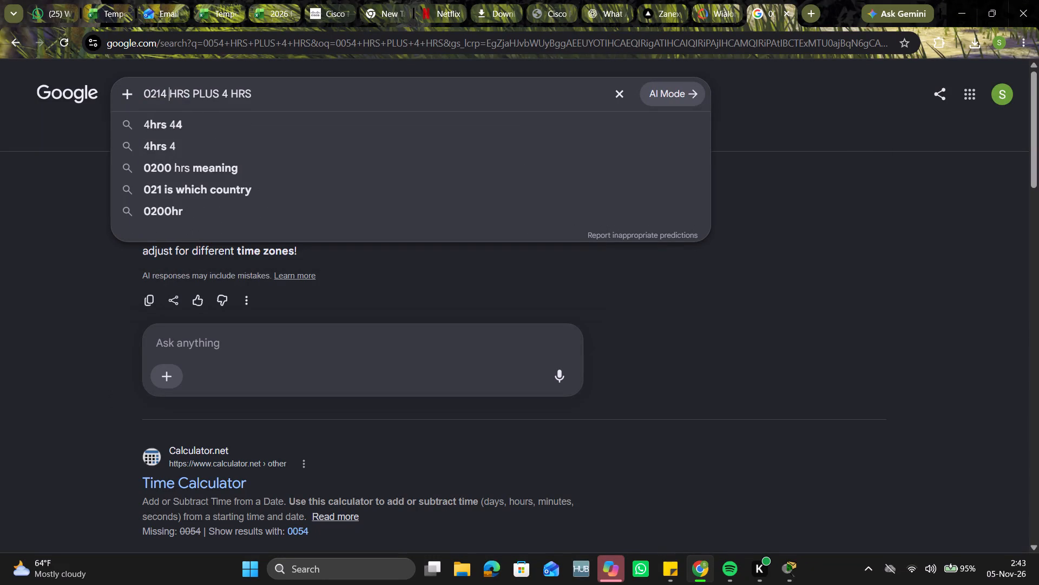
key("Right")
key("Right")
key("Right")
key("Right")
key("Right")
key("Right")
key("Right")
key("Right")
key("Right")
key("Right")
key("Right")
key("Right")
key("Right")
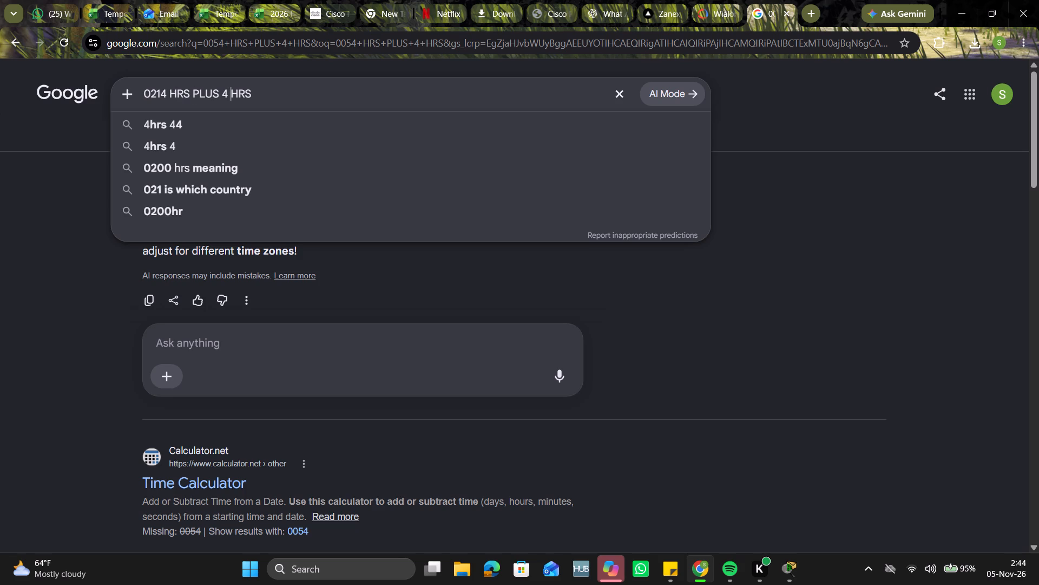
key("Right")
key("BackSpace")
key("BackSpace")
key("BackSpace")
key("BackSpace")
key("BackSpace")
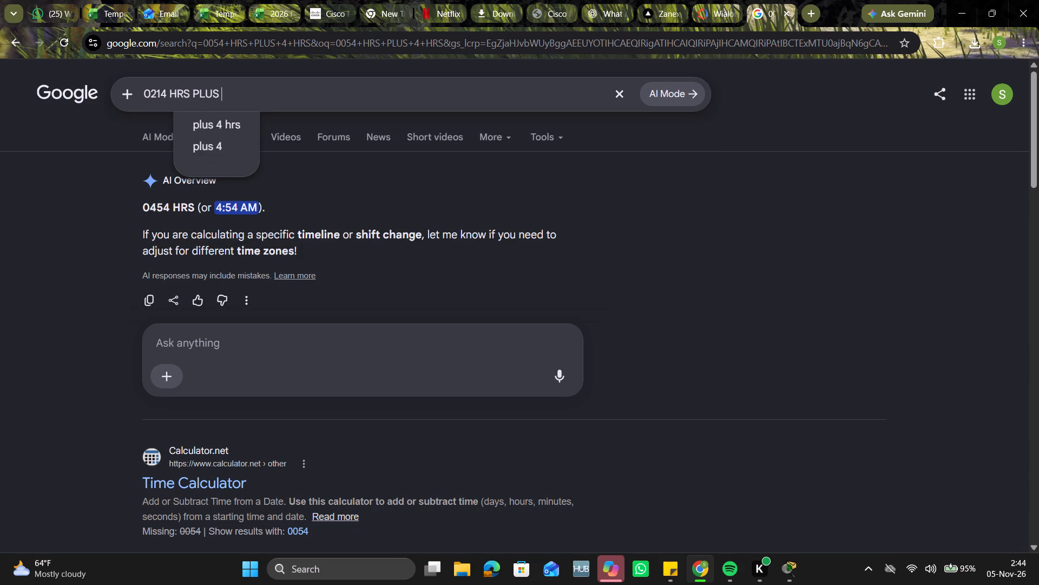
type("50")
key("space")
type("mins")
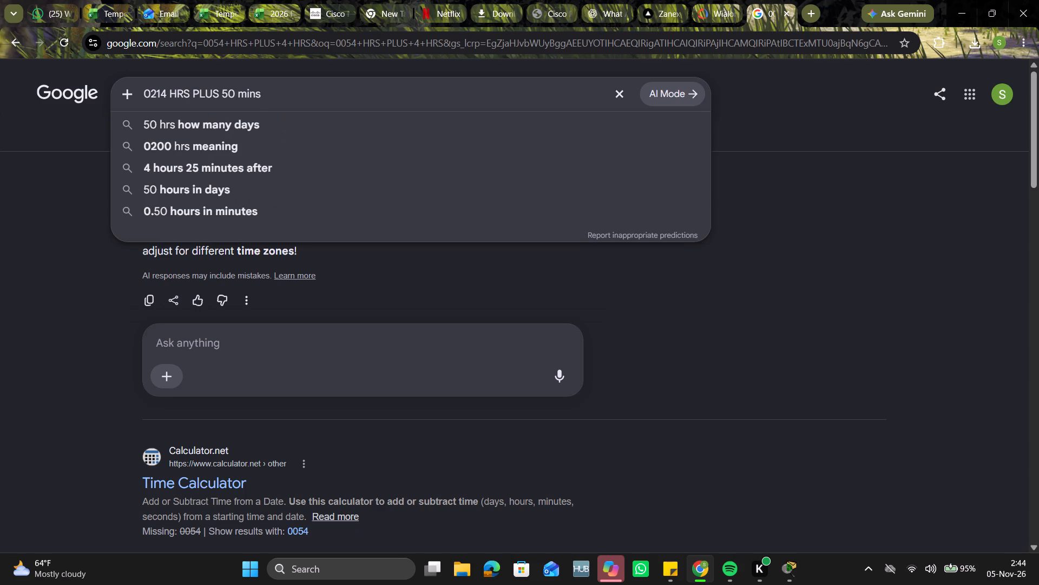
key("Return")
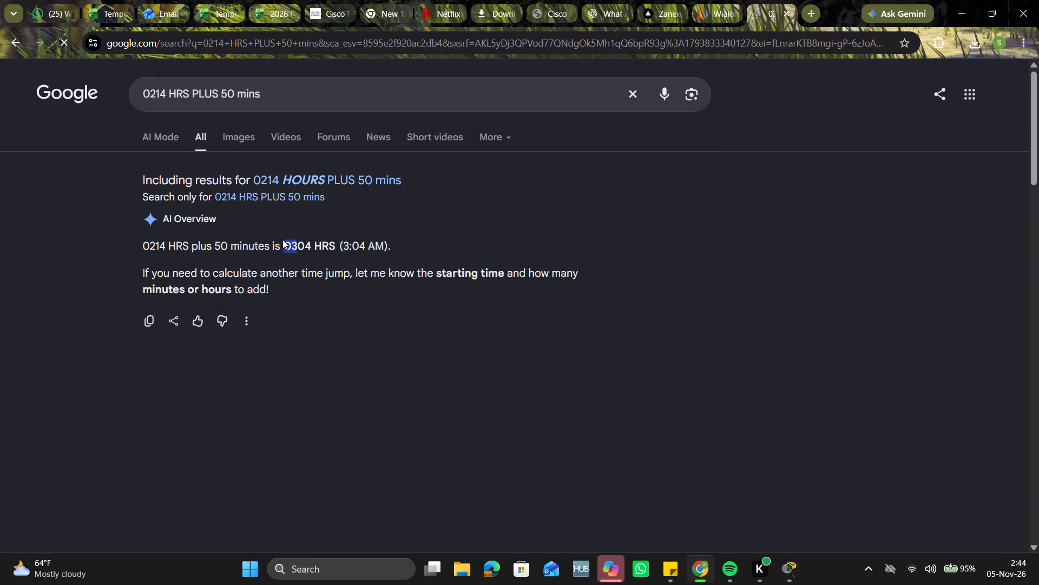
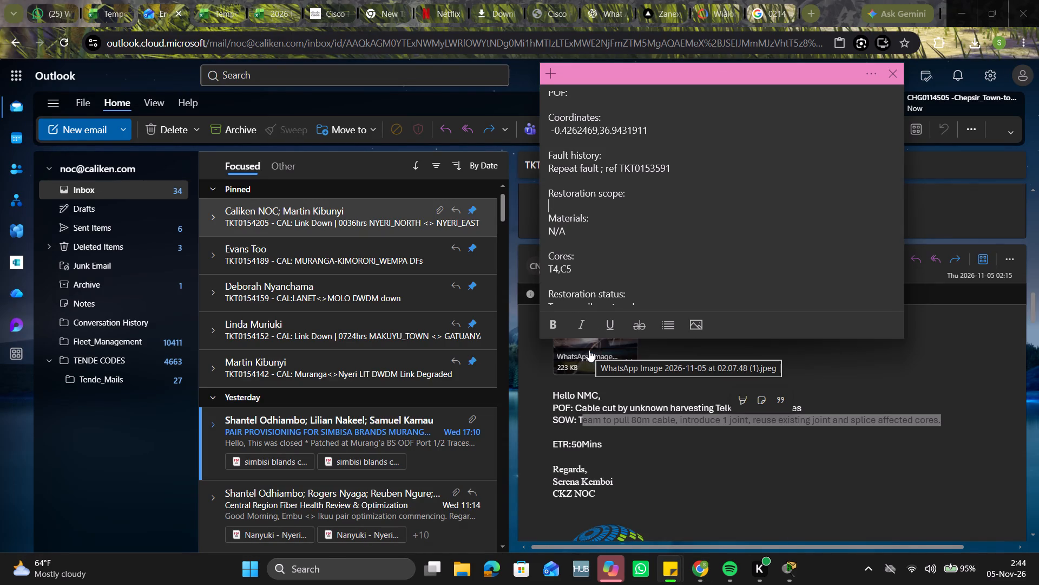
Fill the note's Restoration scope with the copied SOW text: "Team to pull 80m cable, introduce 1 joint, reuse existing joint and splice affected cores.".
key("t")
key("ctrl+v")
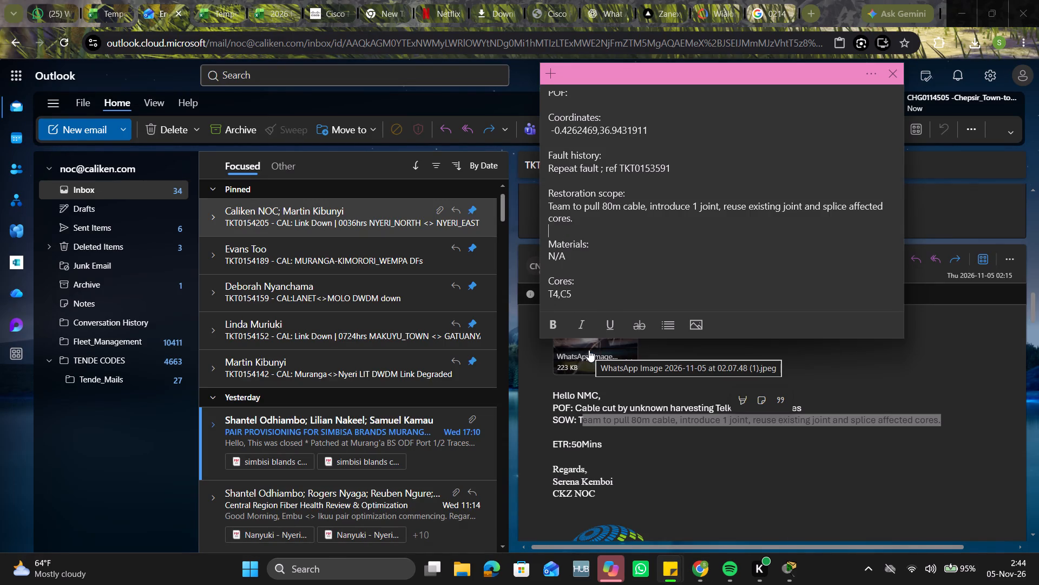
Reword "Team to pull 80m cable" to the past tense "Team pulled 80m cable" in the note's Restoration scope.
left_click(600, 204)
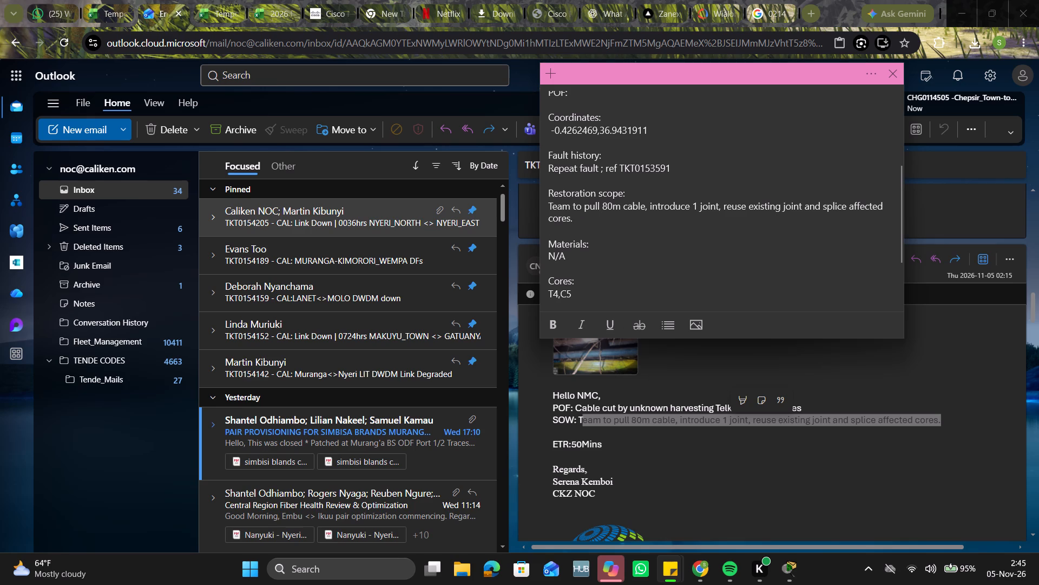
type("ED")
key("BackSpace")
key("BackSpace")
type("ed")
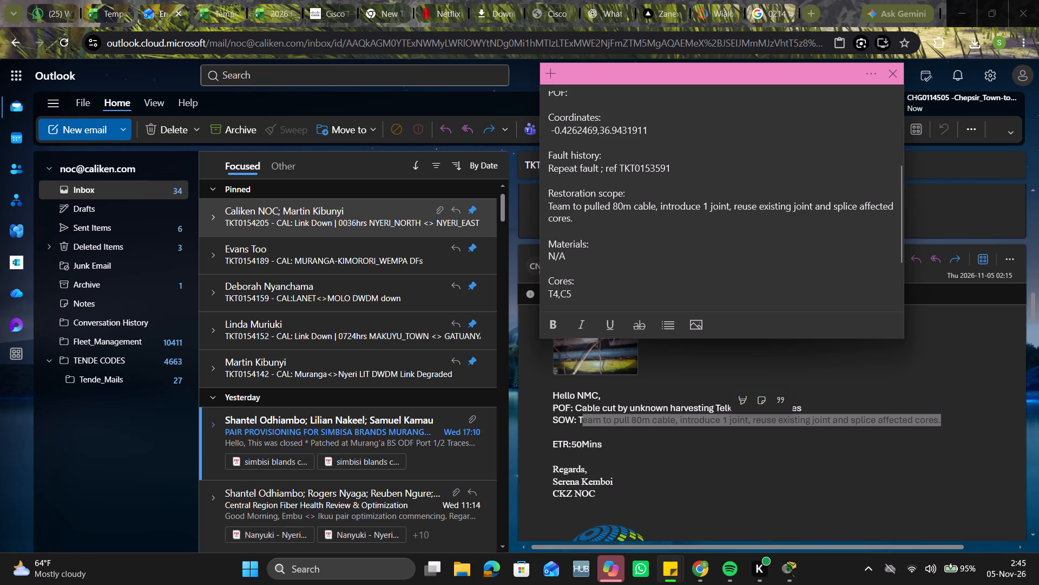
left_click(582, 207)
key("BackSpace")
key("BackSpace")
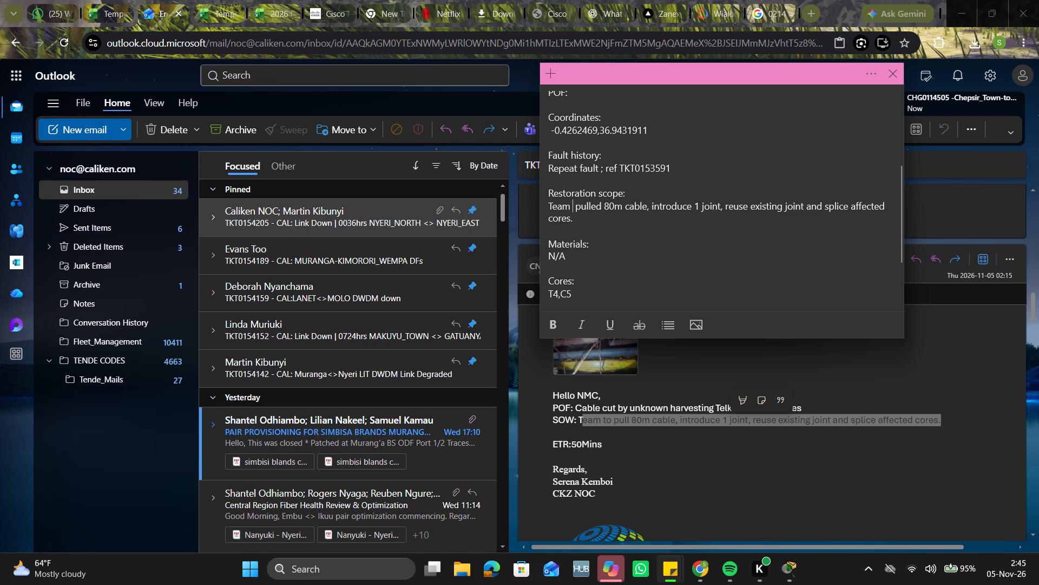
Change "introduce" to "introduced" and "reuse" to "reused" in the note's Restoration scope sentence.
left_click(689, 205)
left_click(691, 209)
key("d")
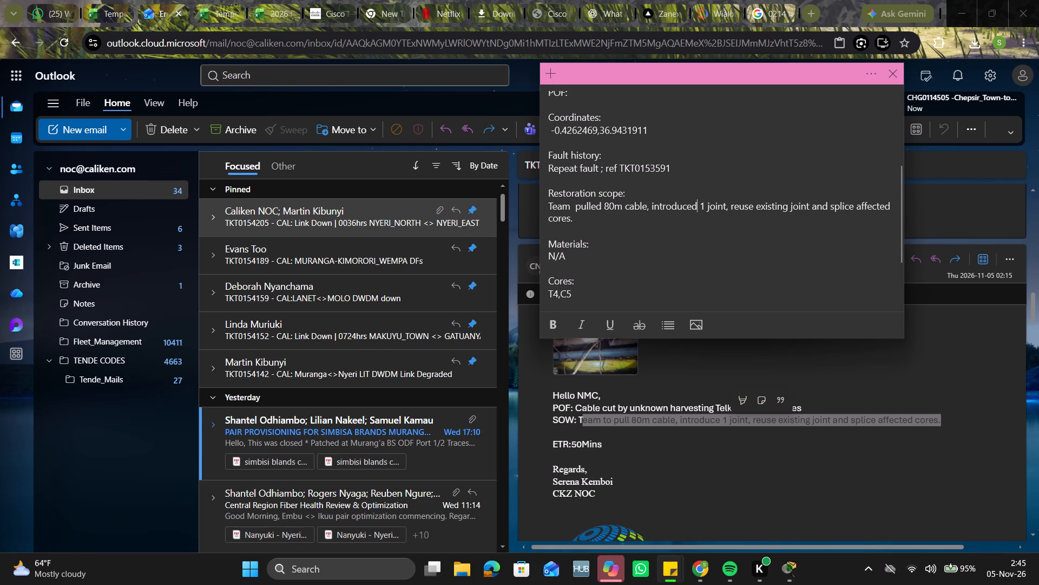
scroll(775, 220, "down", 1)
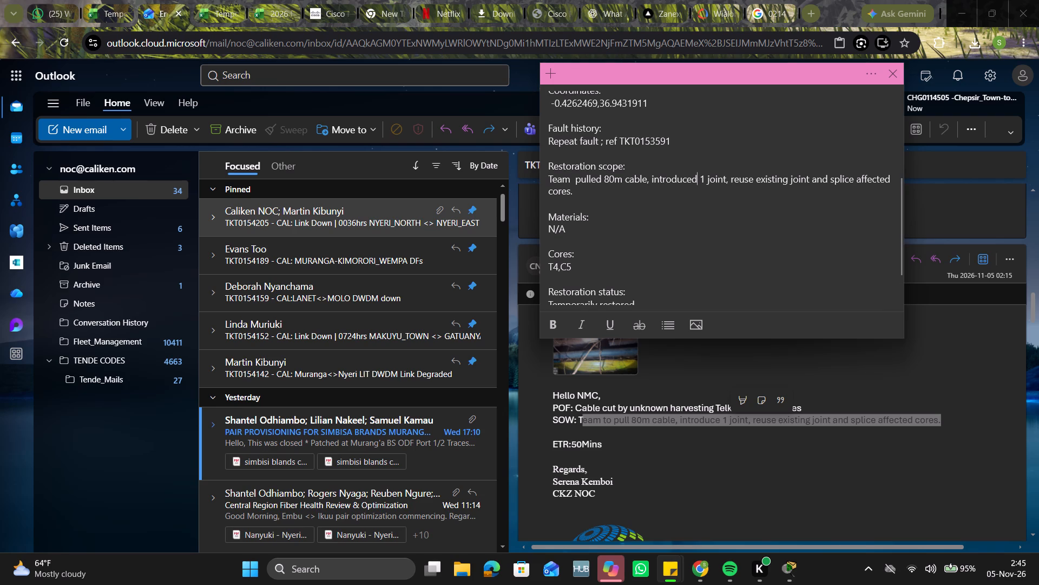
left_click(751, 181)
key("d")
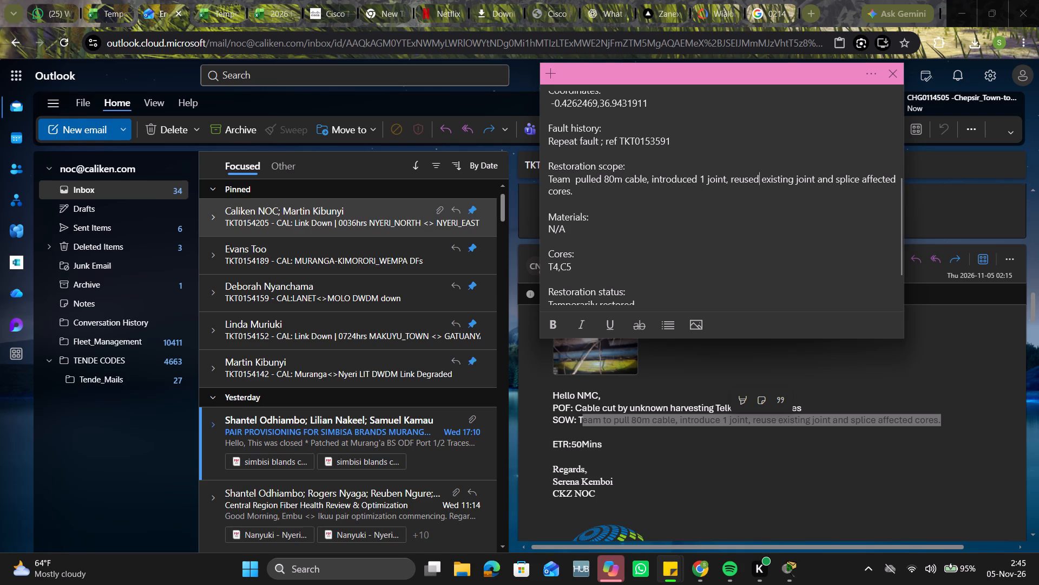
Replace the N/A entry under Materials in the note with "80m cable, 1 joint".
scroll(820, 183, "down", 1)
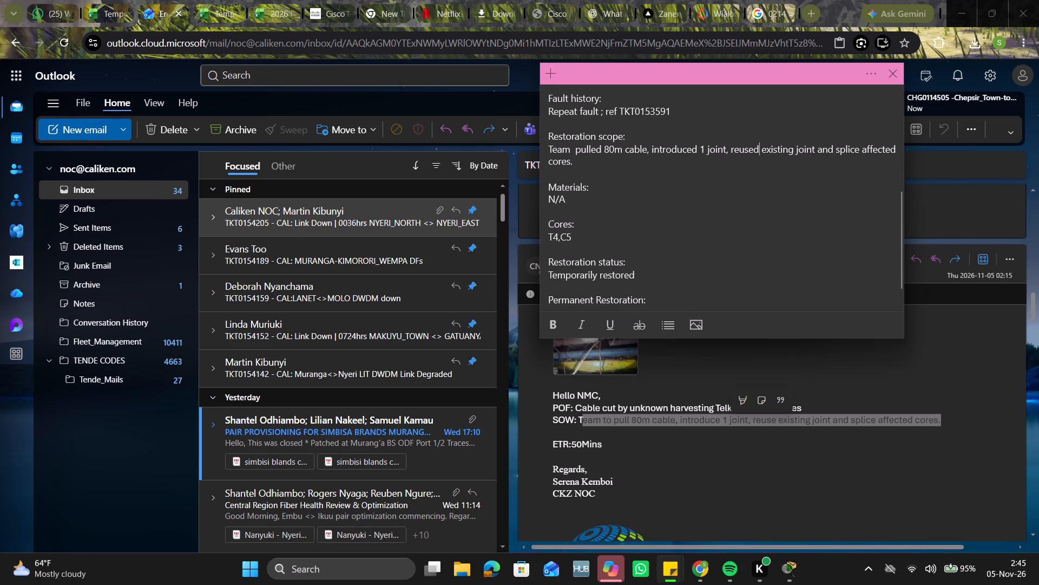
left_click(569, 201)
key("BackSpace")
key("BackSpace")
key("BackSpace")
key("8")
key("BackSpace")
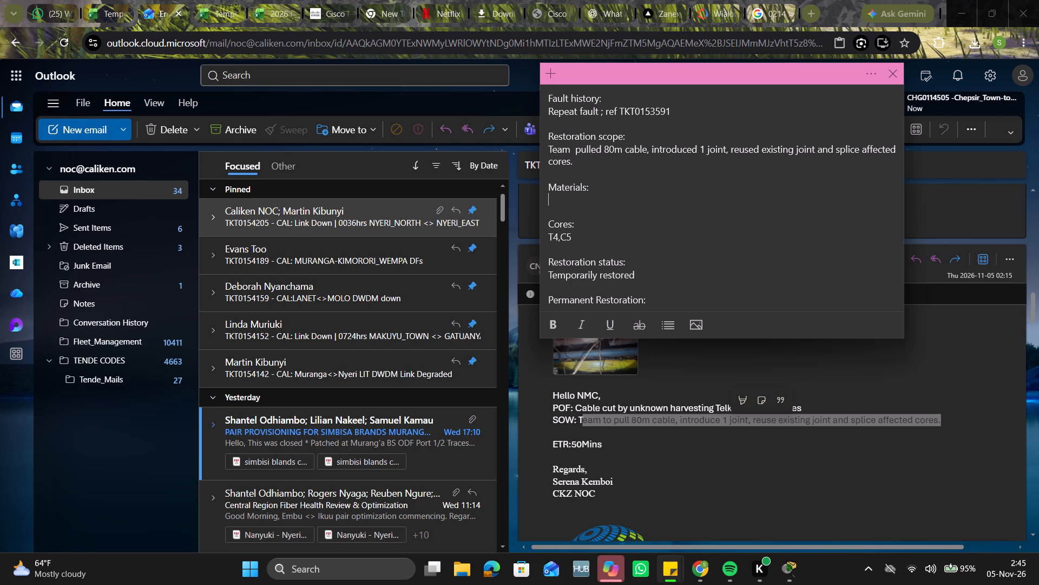
key("8")
key("0")
type("m")
key("space")
type("cable")
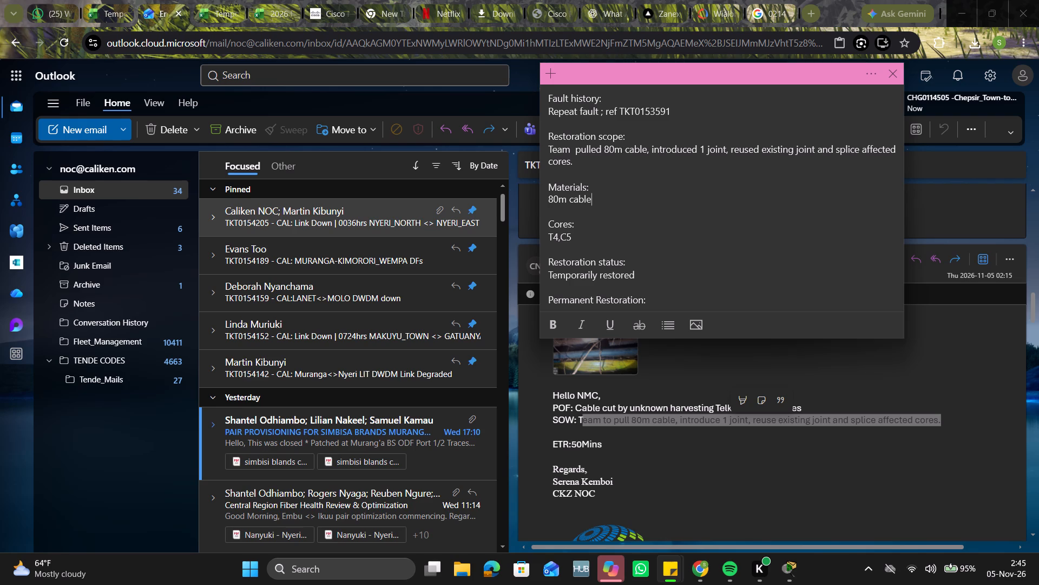
key("comma")
key("space")
type("1 joi")
type("nt")
Remove the numbers after T and C in the note's Cores entry, leaving "T ,C" as blank placeholders.
scroll(624, 217, "down", 1)
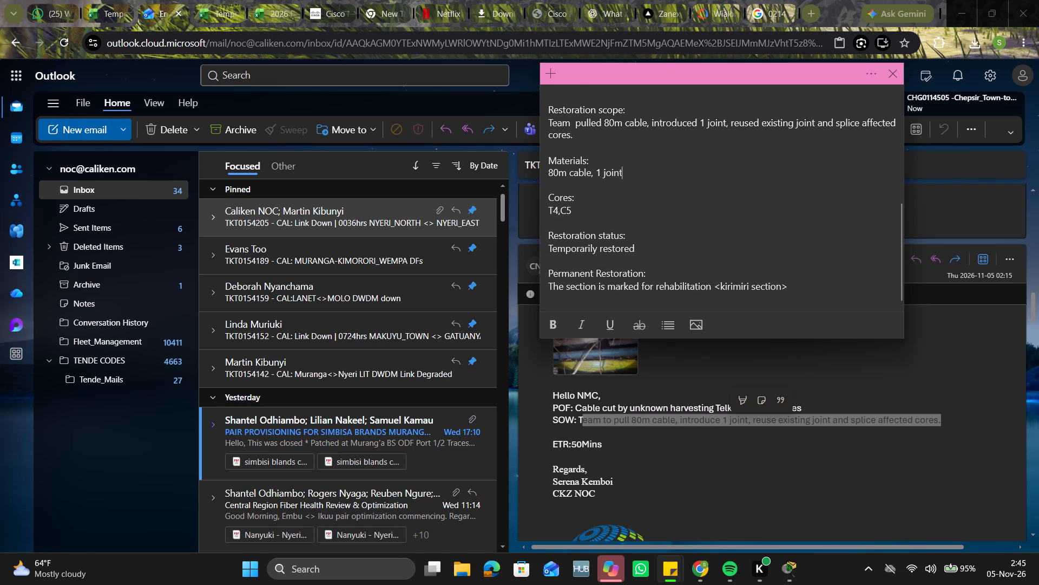
left_click(574, 210)
key("BackSpace")
key("Left")
key("Left")
key("BackSpace")
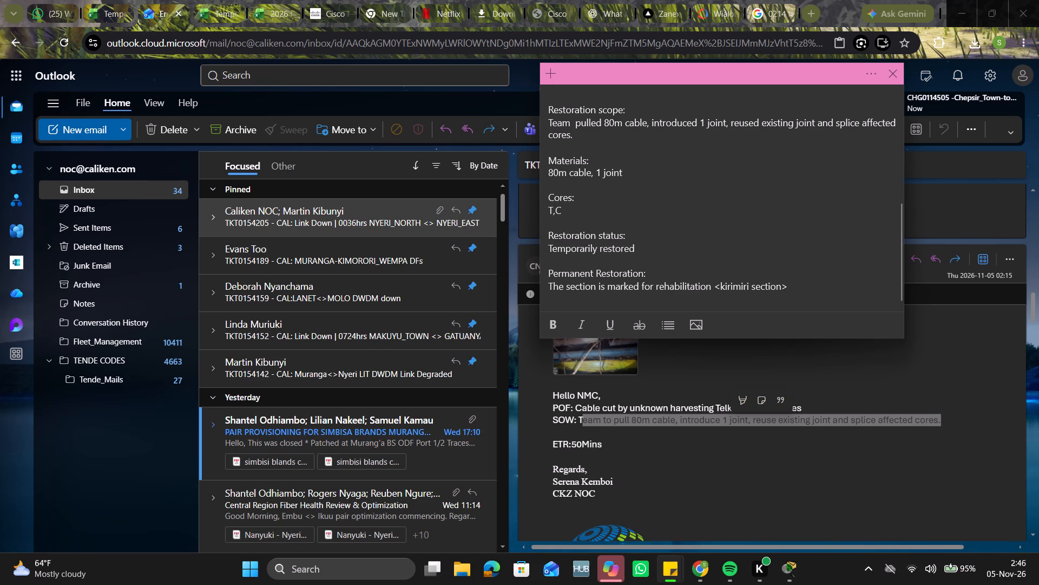
key("space")
scroll(627, 230, "down", 5)
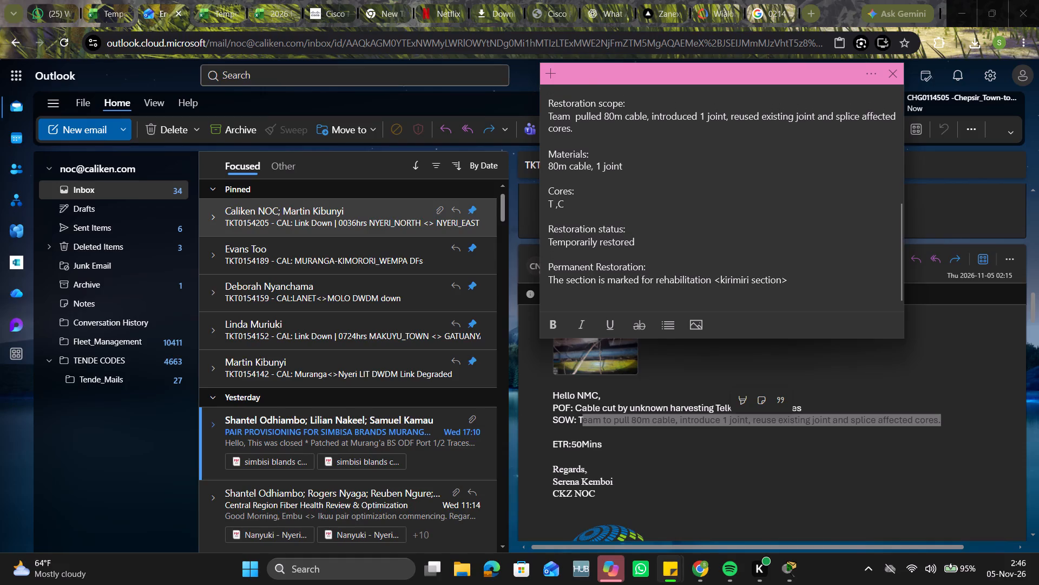
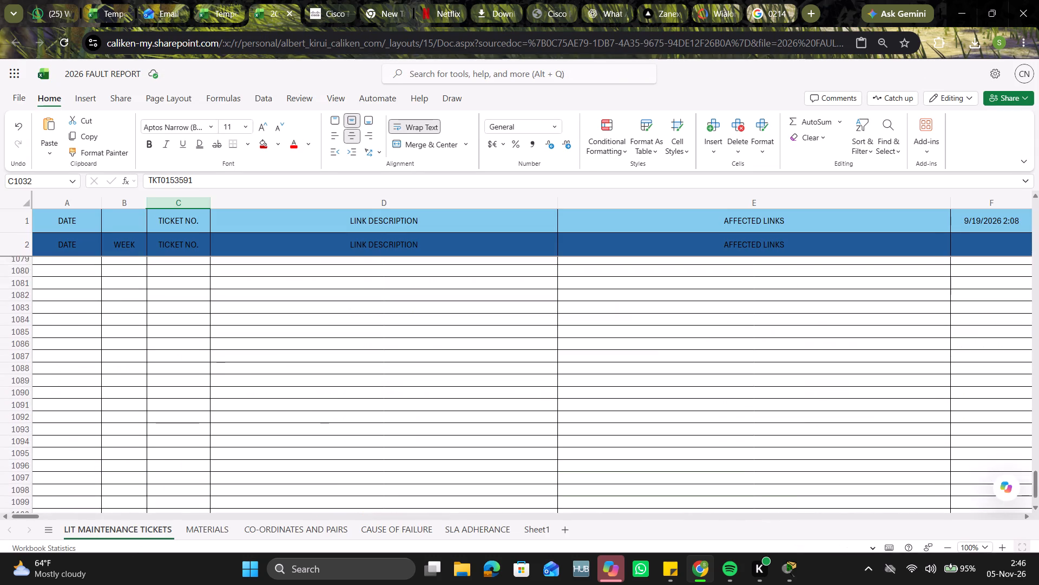
Set the cause of failure to Vandalism for the NYERI_NORTH <> NYERI_EAST link-down entry in row 1071.
scroll(349, 407, "up", 2)
scroll(349, 407, "left", 3)
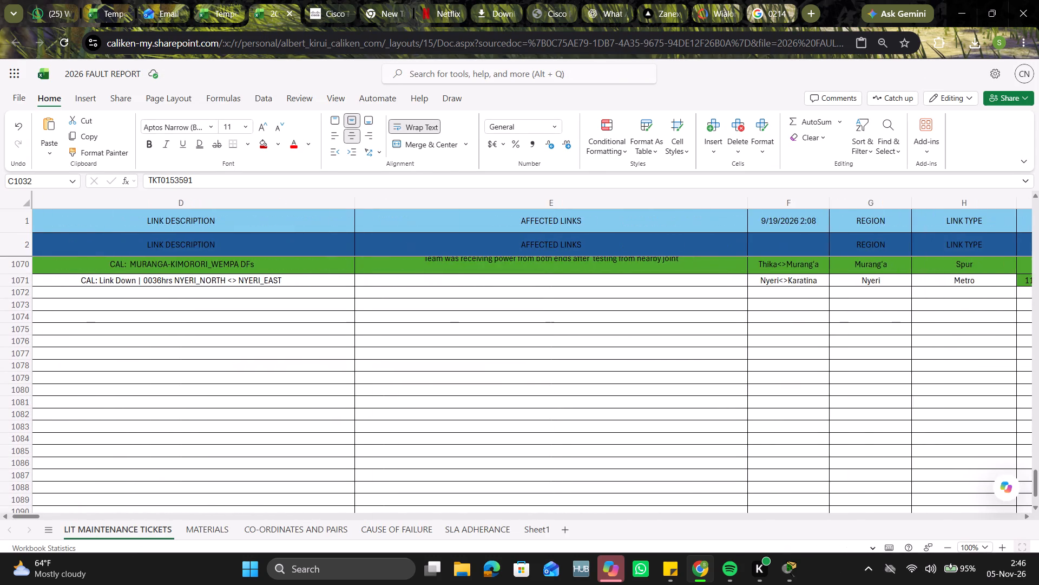
scroll(349, 407, "left", 5)
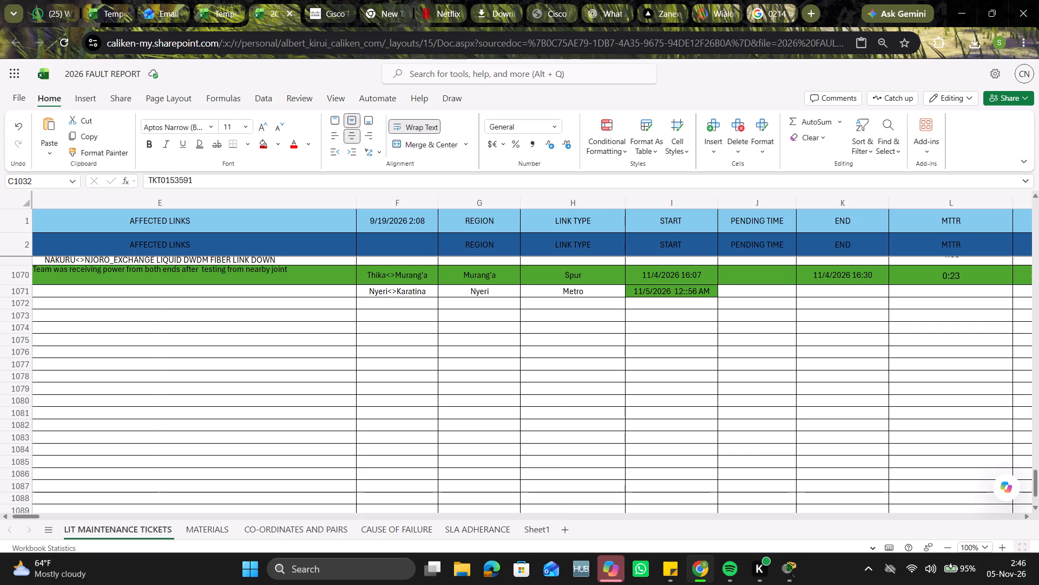
scroll(667, 322, "left", 7)
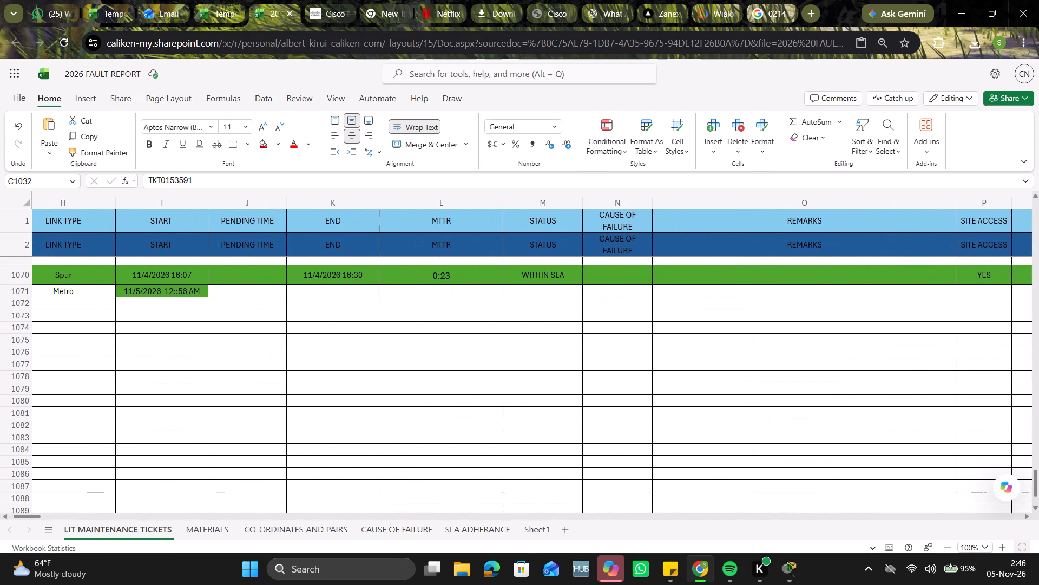
scroll(667, 322, "left", 3)
left_click(523, 294)
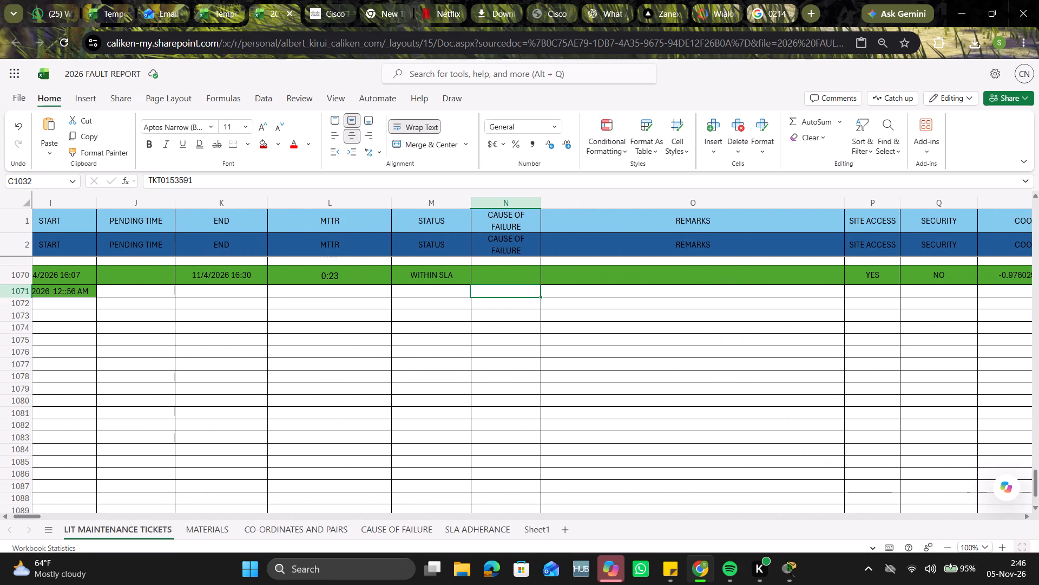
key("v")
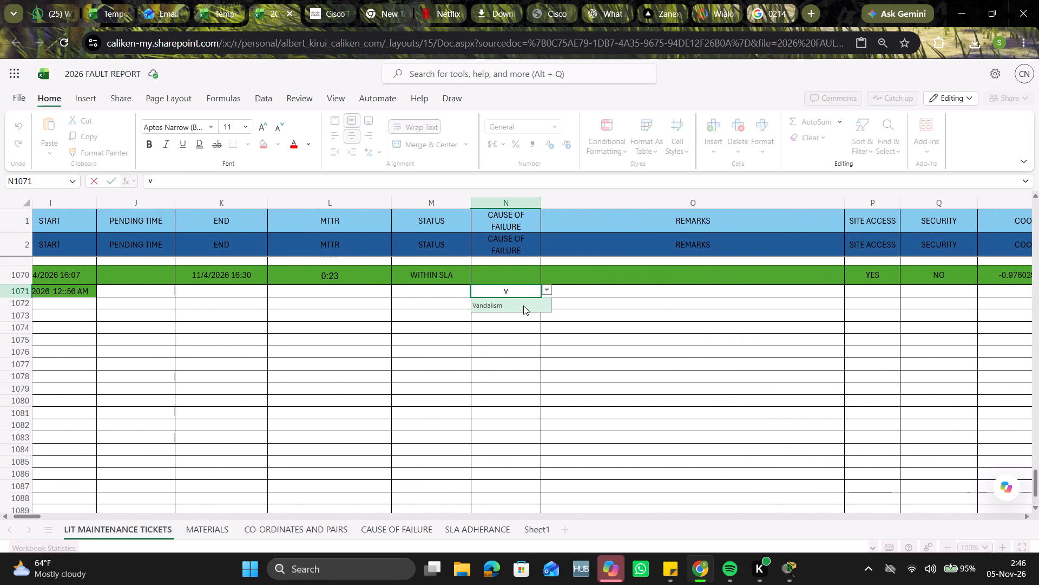
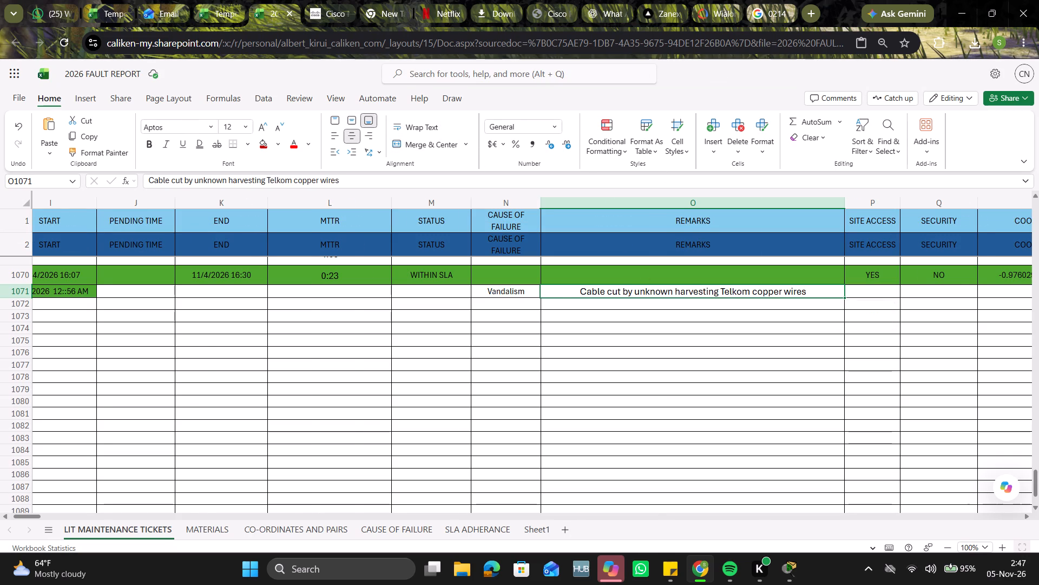
In row 1071 of the fault report, set Site Access to YES and Security to NO.
scroll(753, 338, "left", 3)
left_click(587, 294)
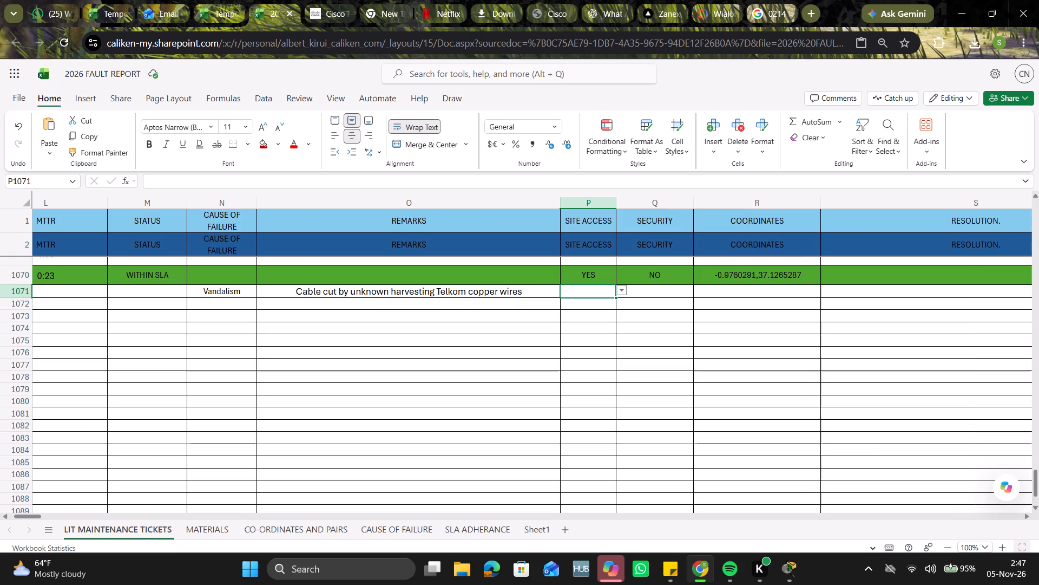
left_click(623, 290)
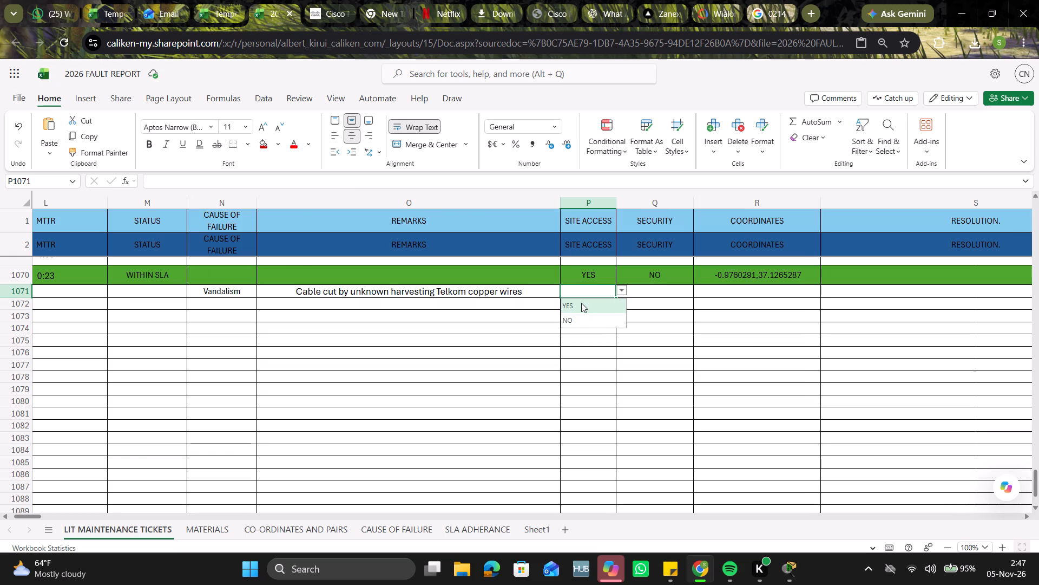
left_click(581, 303)
left_click(656, 293)
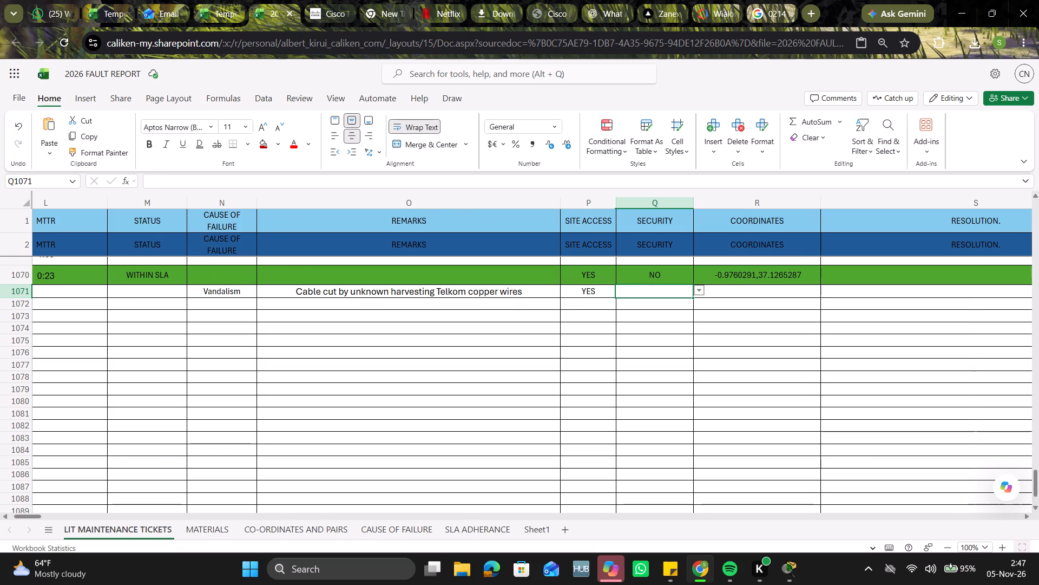
left_click(695, 292)
left_click(667, 317)
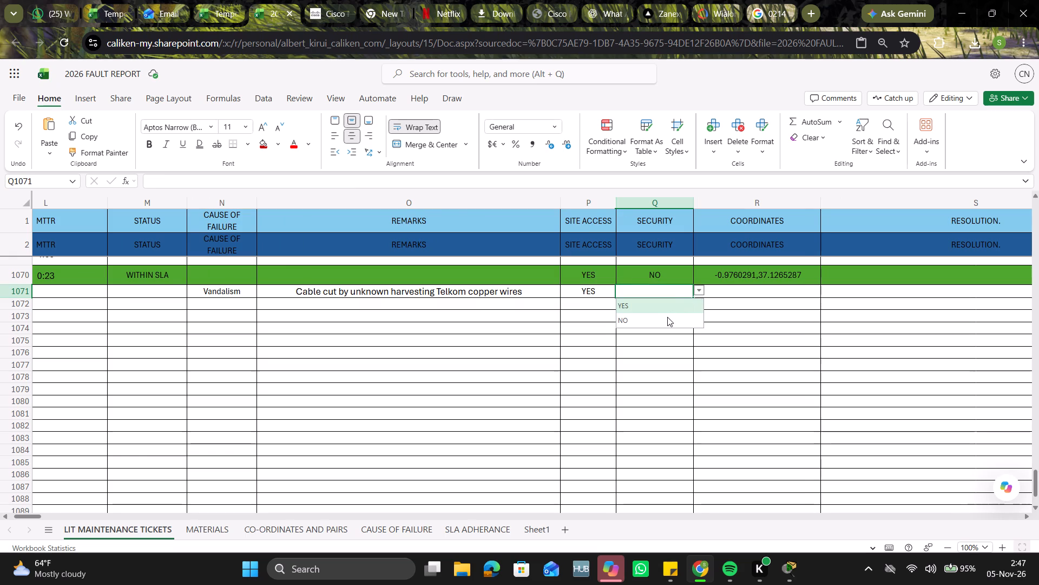
left_click(717, 291)
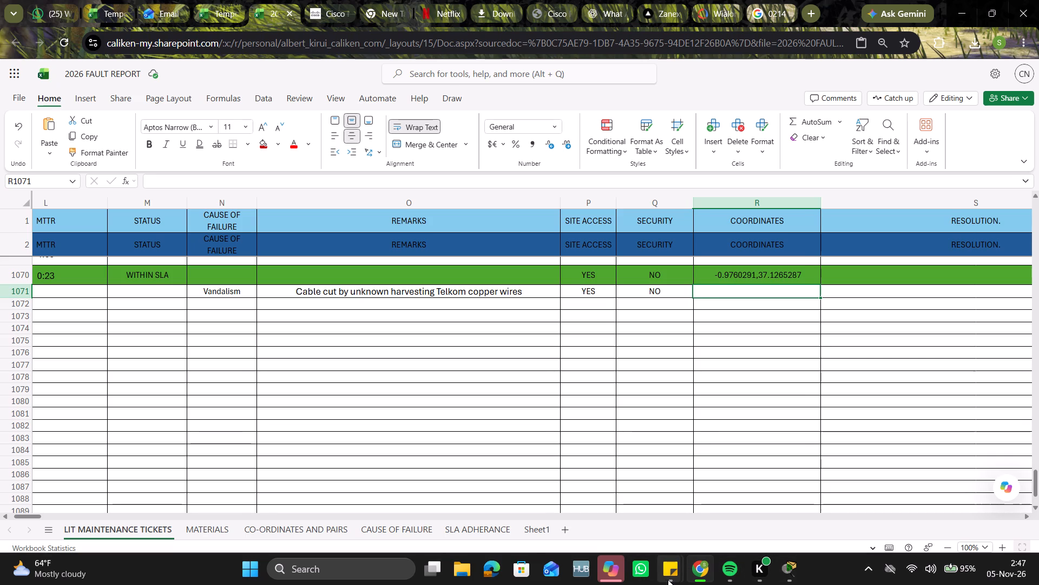
left_click(664, 529)
scroll(630, 245, "up", 2)
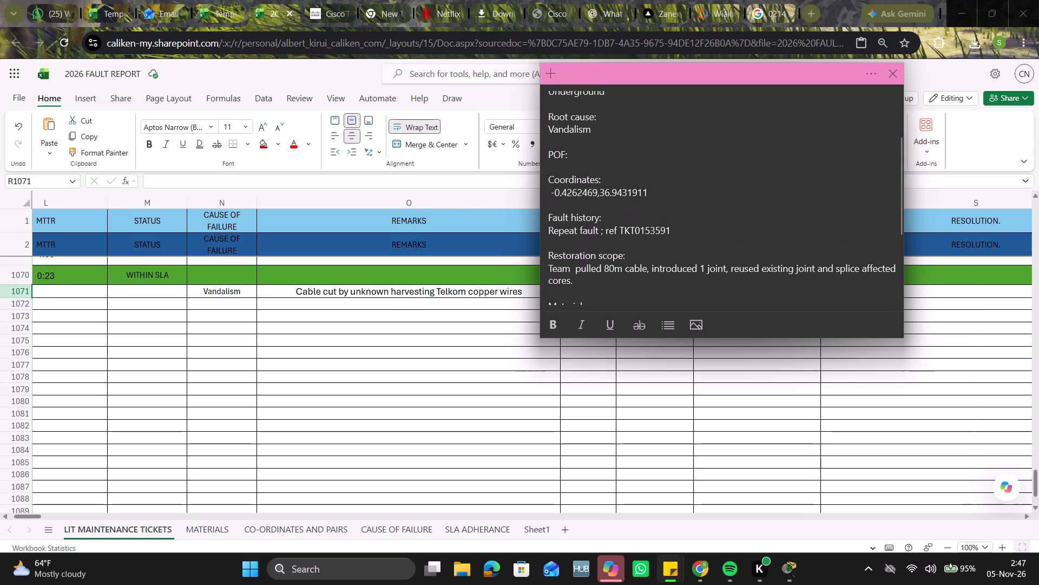
left_click(651, 193)
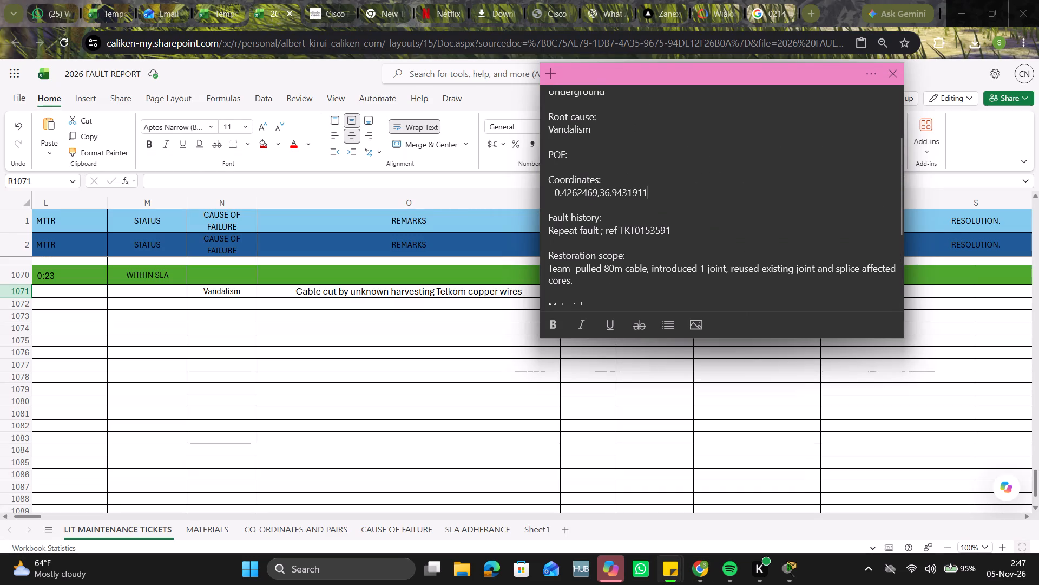
left_click_drag(651, 193, 538, 215)
left_click_drag(538, 215, 545, 196)
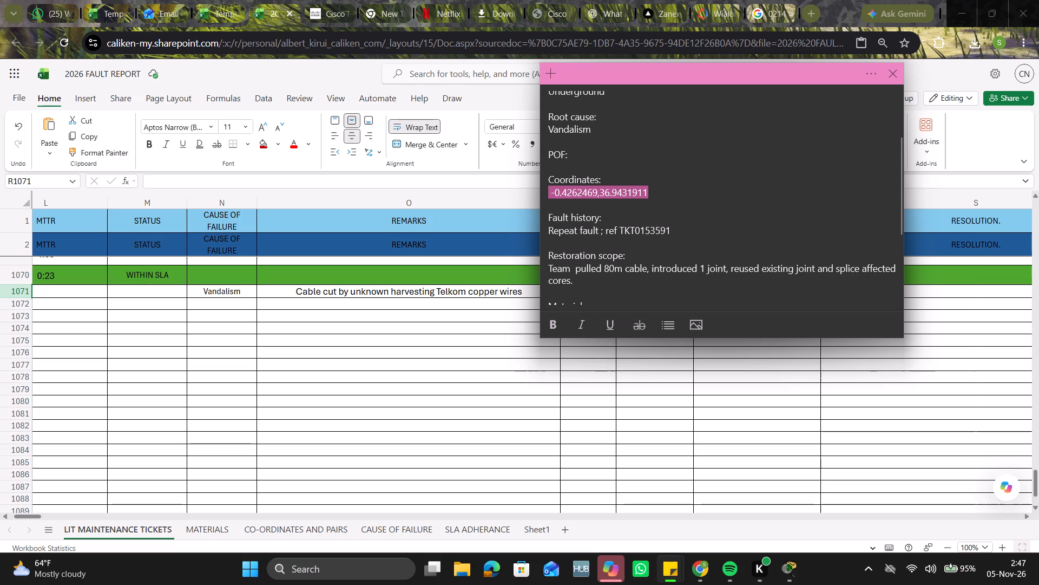
key("ctrl+c")
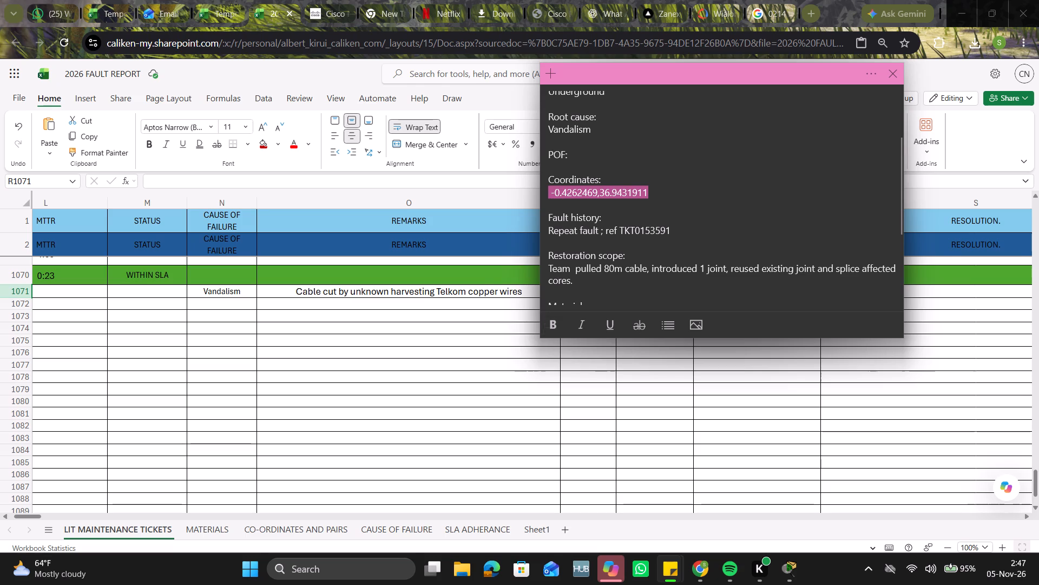
left_click(514, 355)
left_click(771, 293)
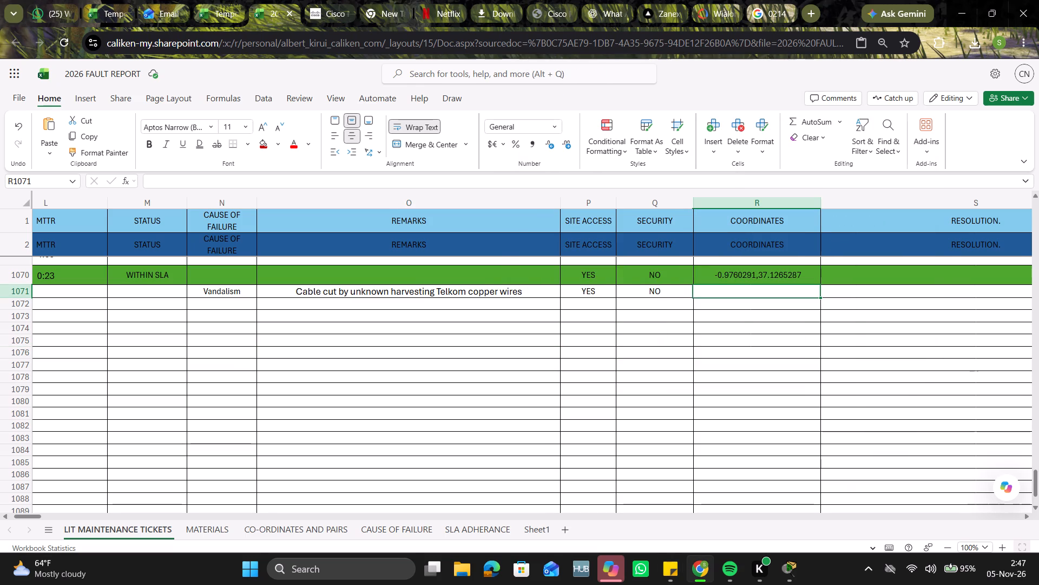
key("ctrl+v")
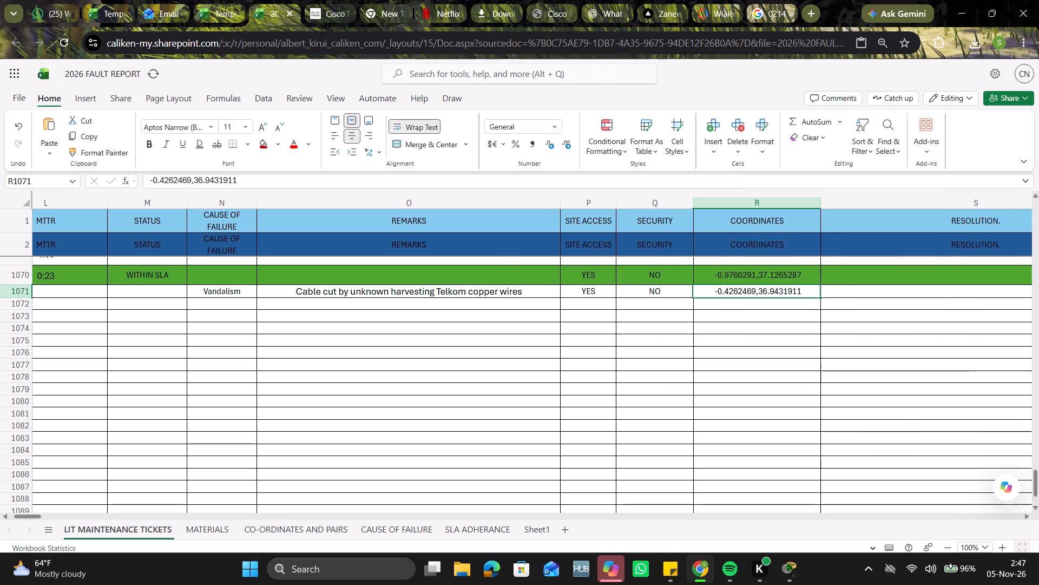
Look back through the earlier October tickets in the maintenance sheet, checking their ticket numbers and link descriptions.
left_click(767, 326)
scroll(767, 326, "up", 6)
scroll(767, 326, "right", 8)
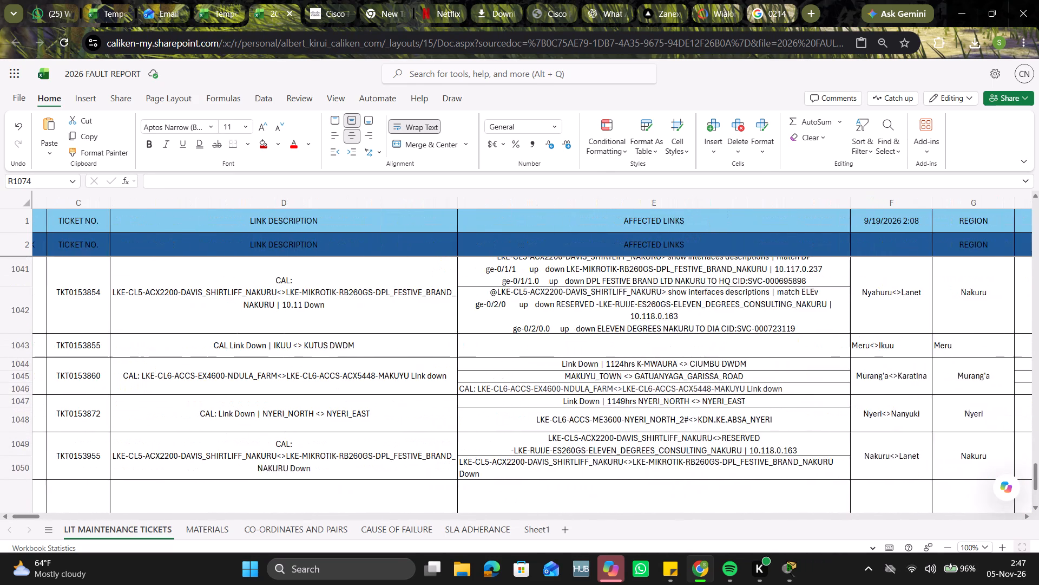
scroll(767, 326, "right", 1)
scroll(767, 326, "up", 5)
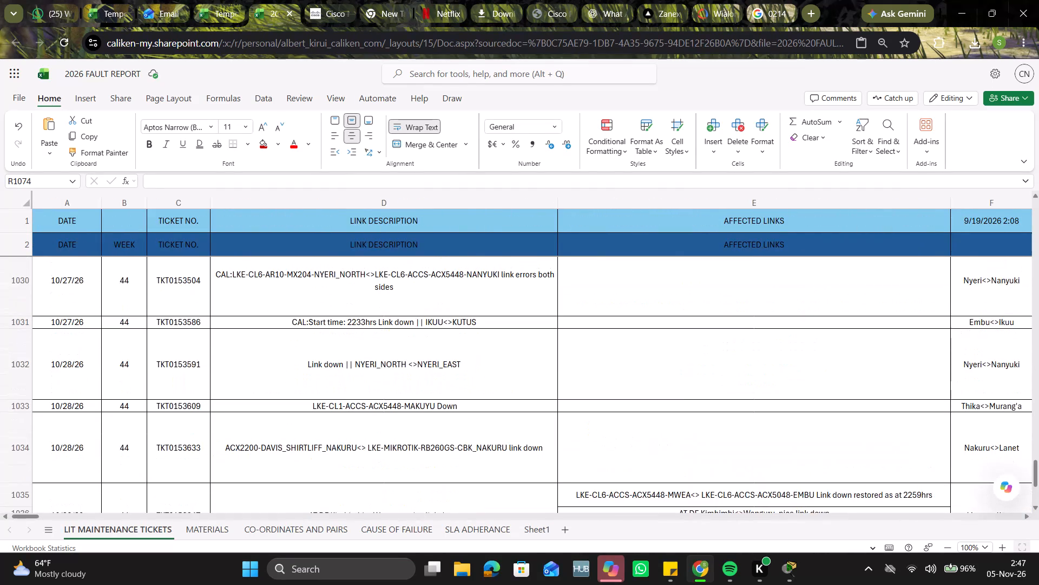
scroll(767, 326, "up", 3)
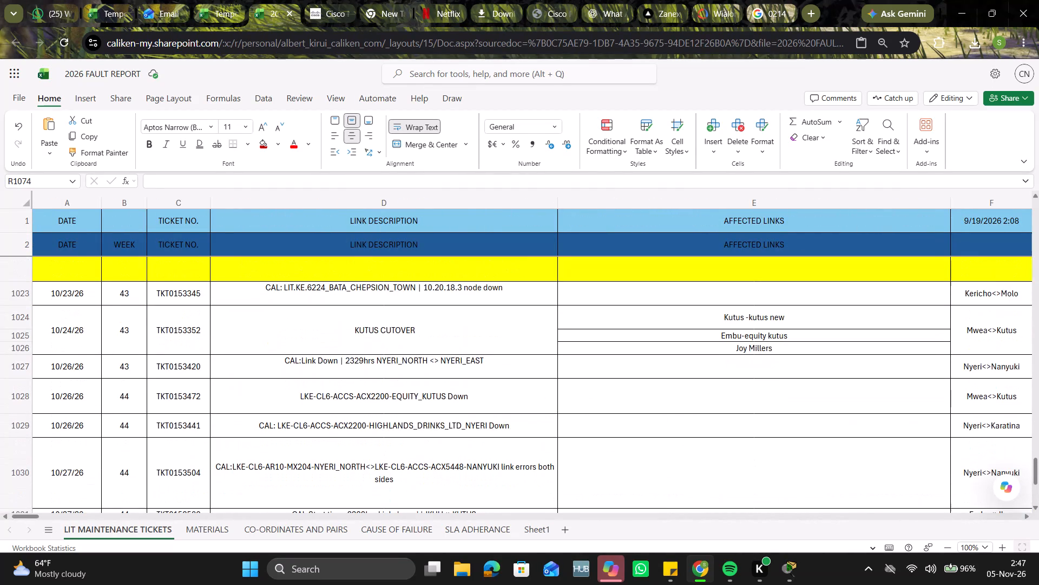
scroll(767, 326, "up", 1)
scroll(767, 326, "left", 1)
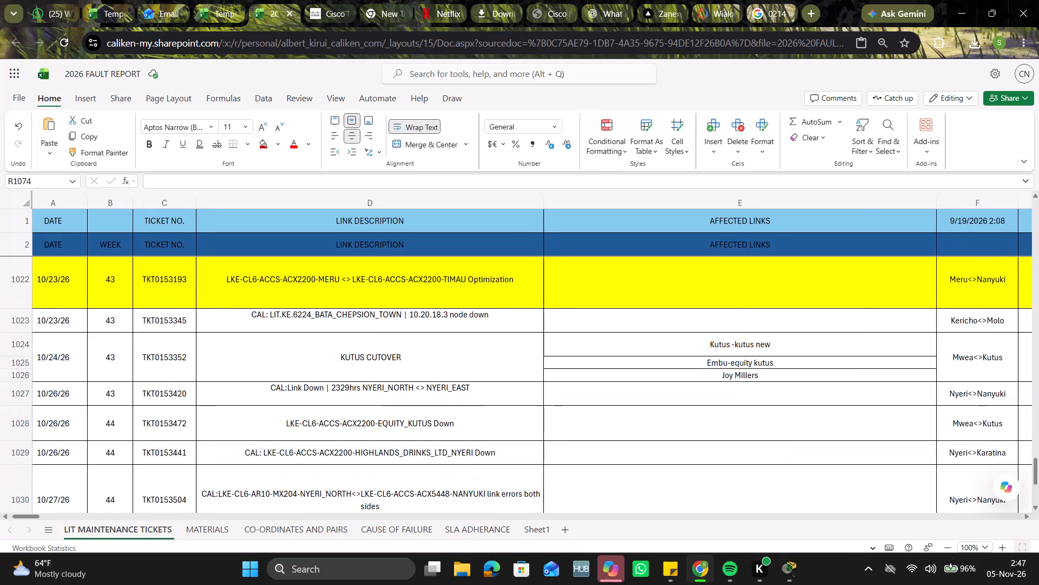
scroll(767, 326, "left", 3)
scroll(767, 326, "right", 2)
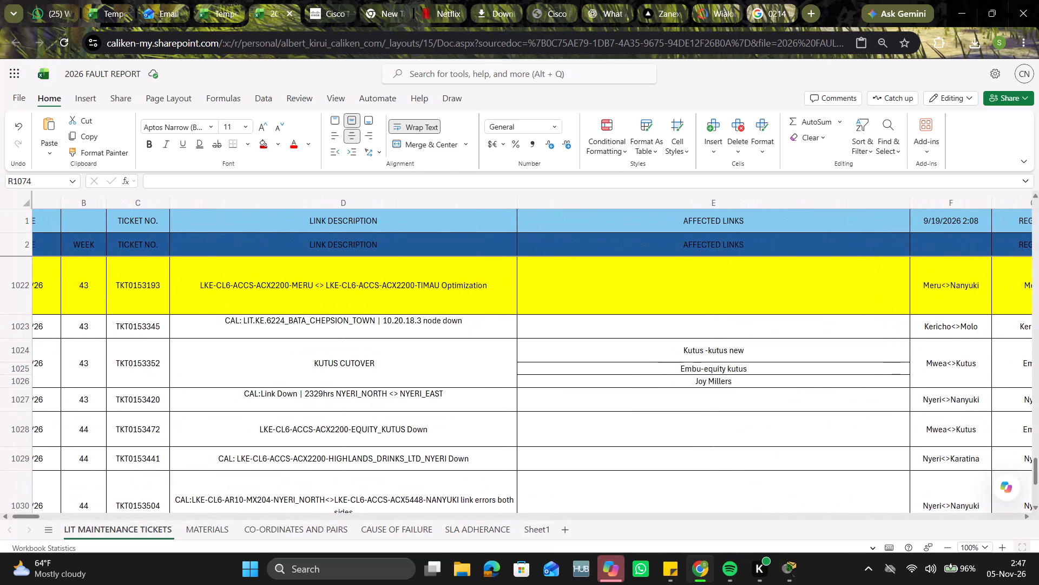
scroll(767, 326, "right", 1)
scroll(767, 326, "down", 1)
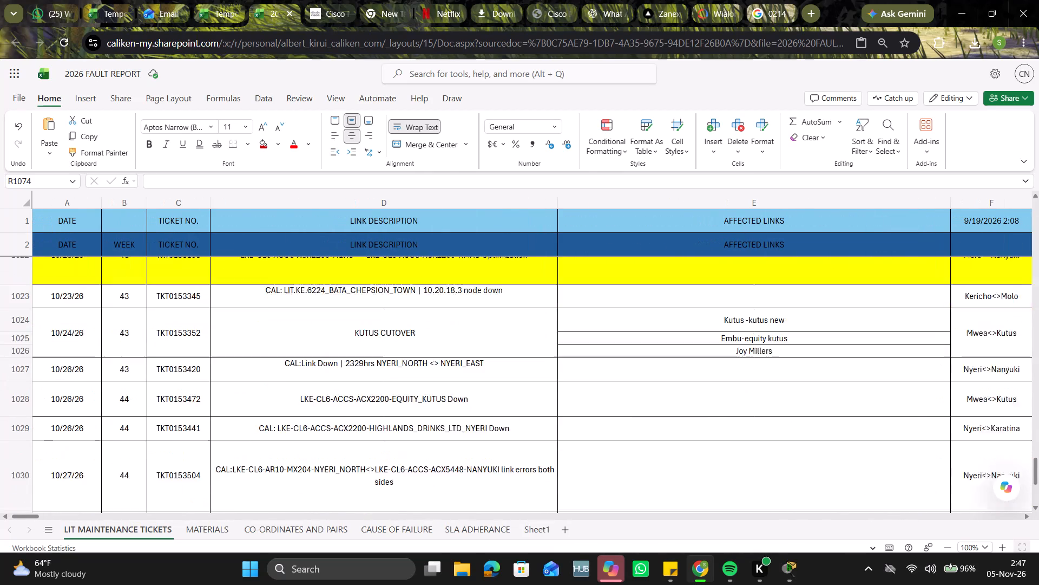
scroll(767, 326, "down", 3)
scroll(767, 326, "left", 1)
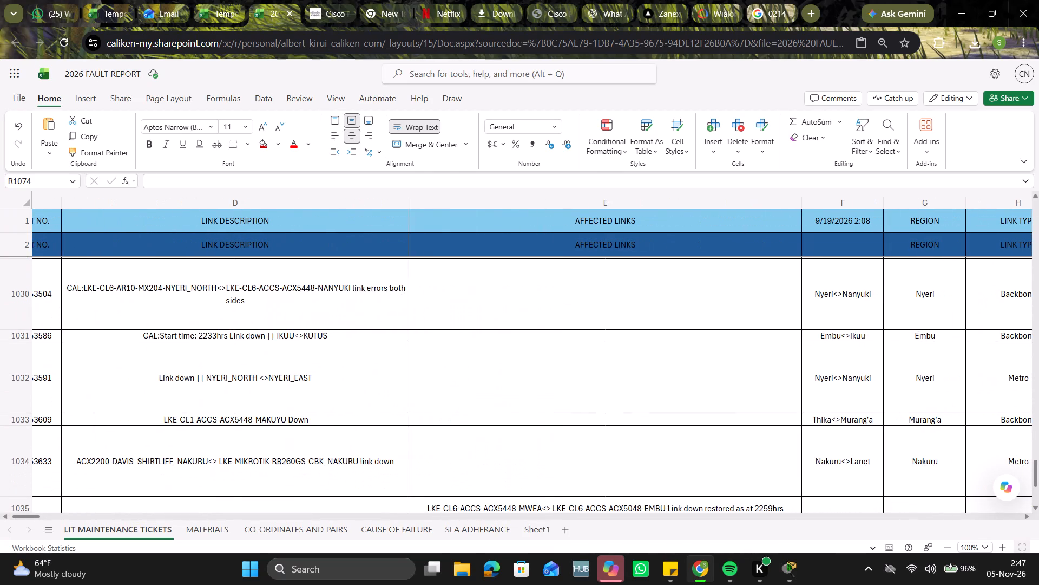
scroll(767, 326, "left", 1)
scroll(767, 326, "down", 10)
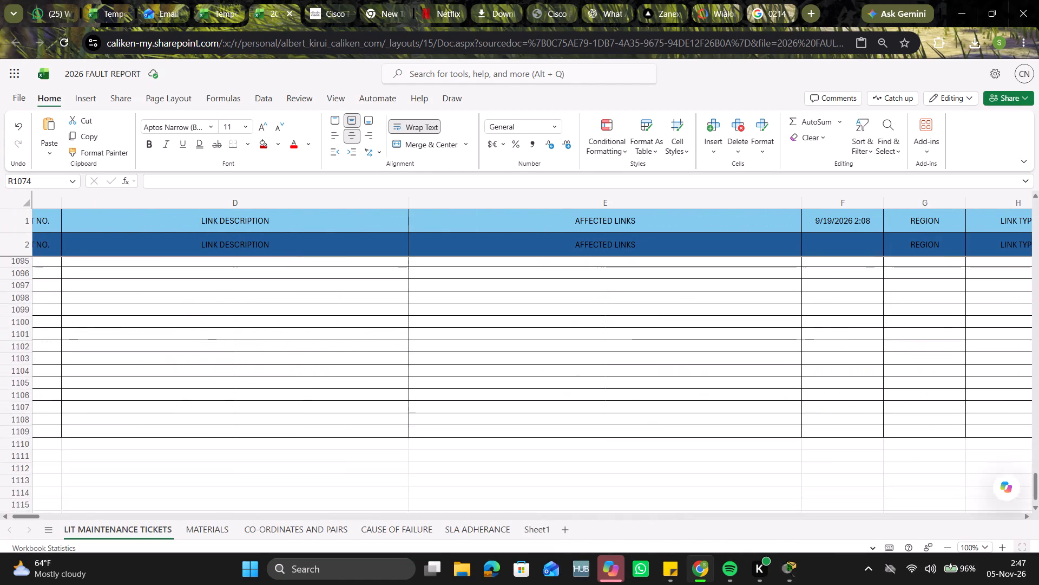
scroll(767, 326, "up", 6)
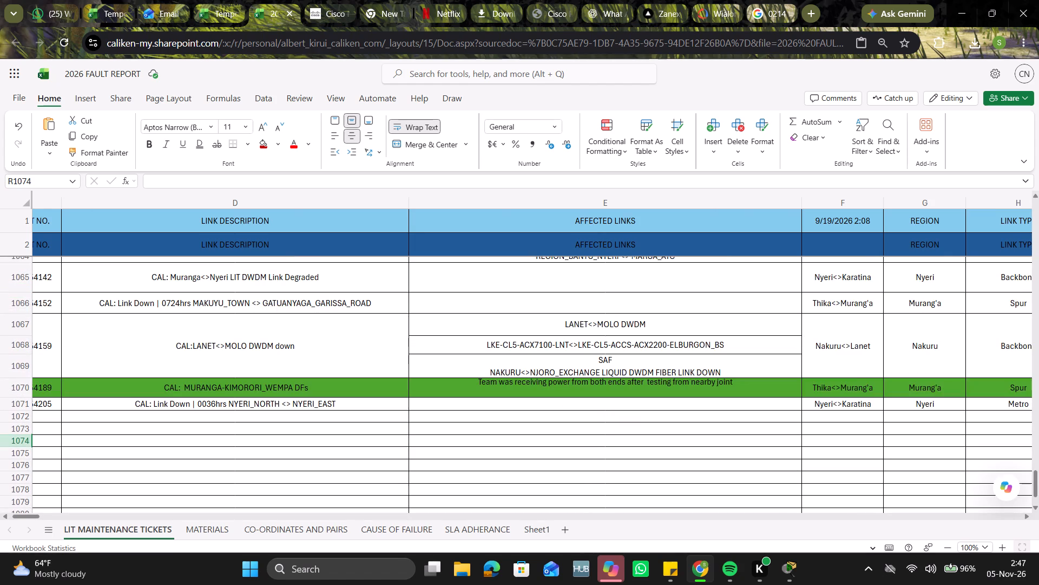
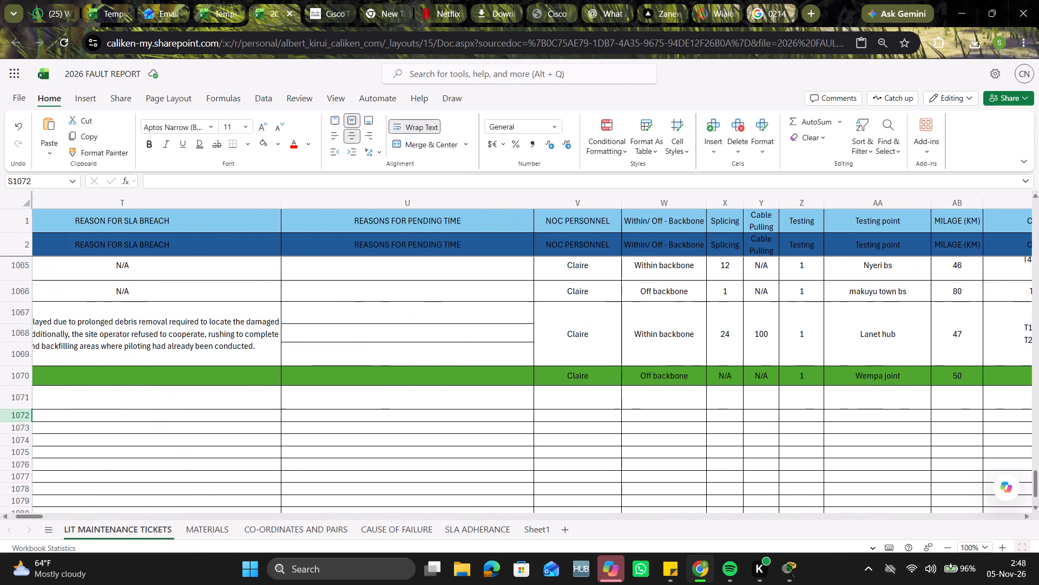
Fill in the NOC Personnel entry for row 1071 of the fault report with the name beginning with "s".
left_click(571, 413)
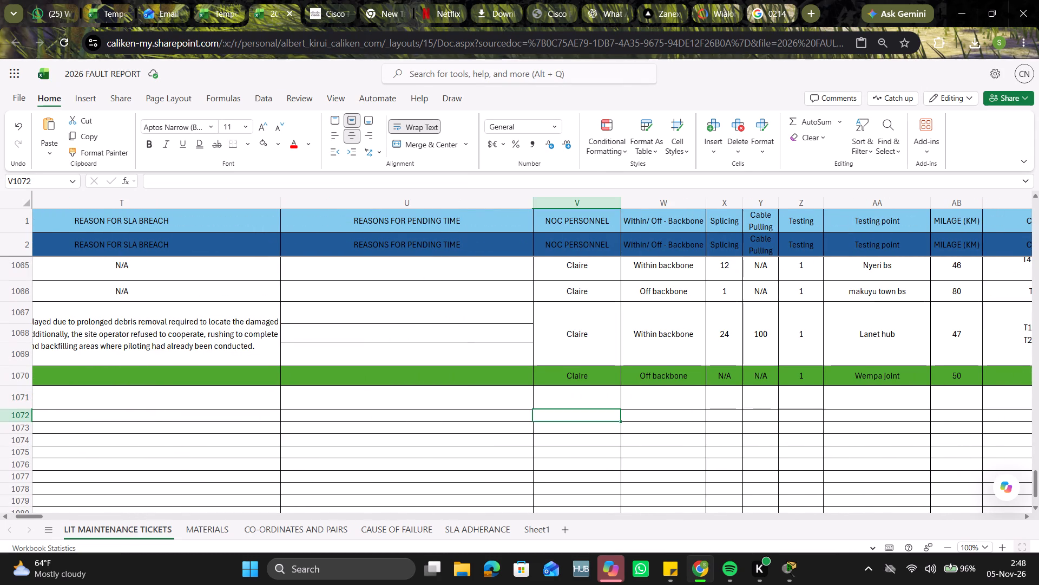
left_click(565, 399)
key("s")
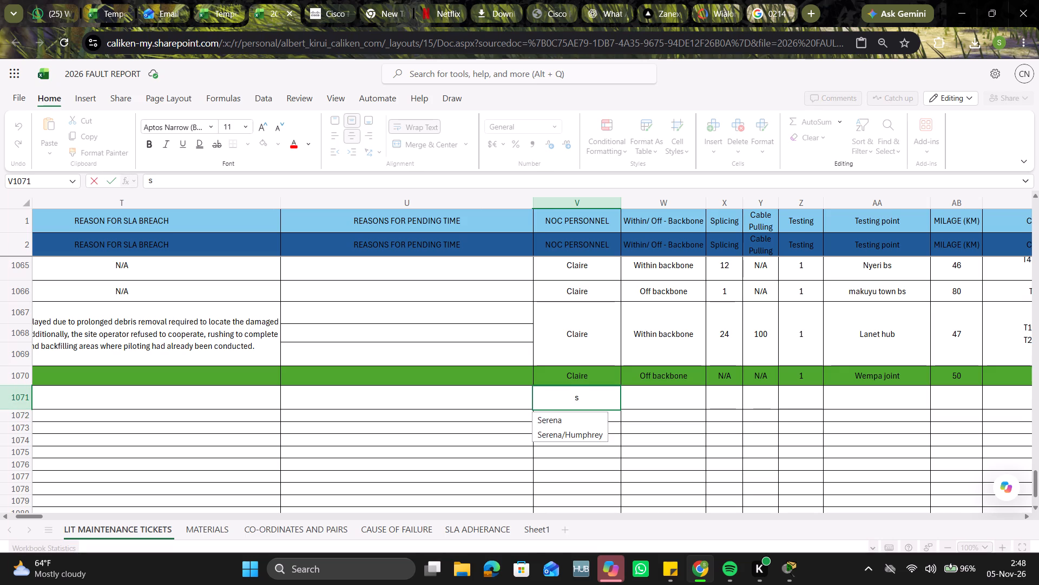
In row 1071 of the fault report, set NOC Personnel to Serena and Within/Off-Backbone to Off backbone.
left_click(549, 424)
left_click(657, 396)
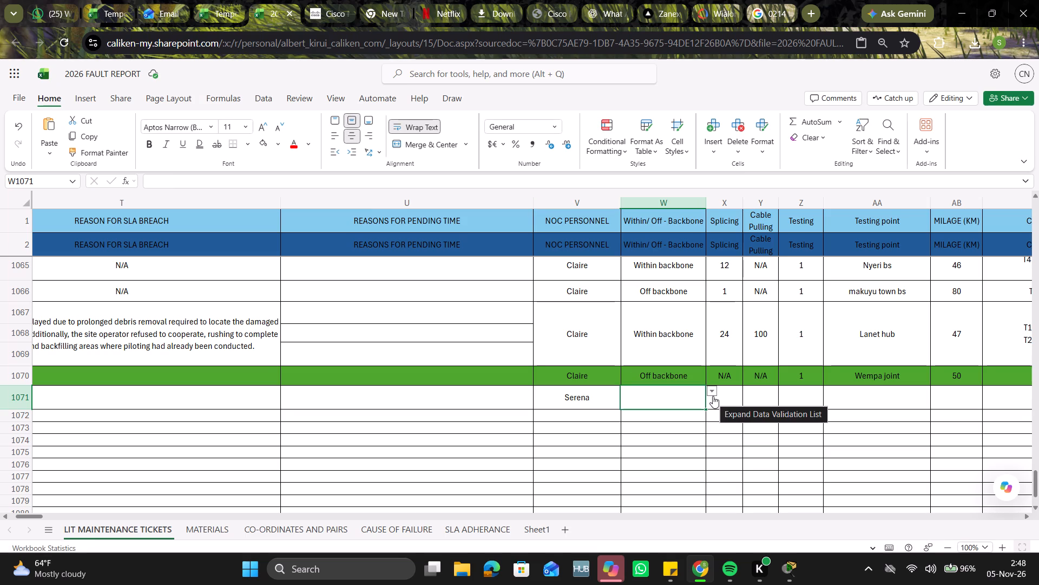
key("o")
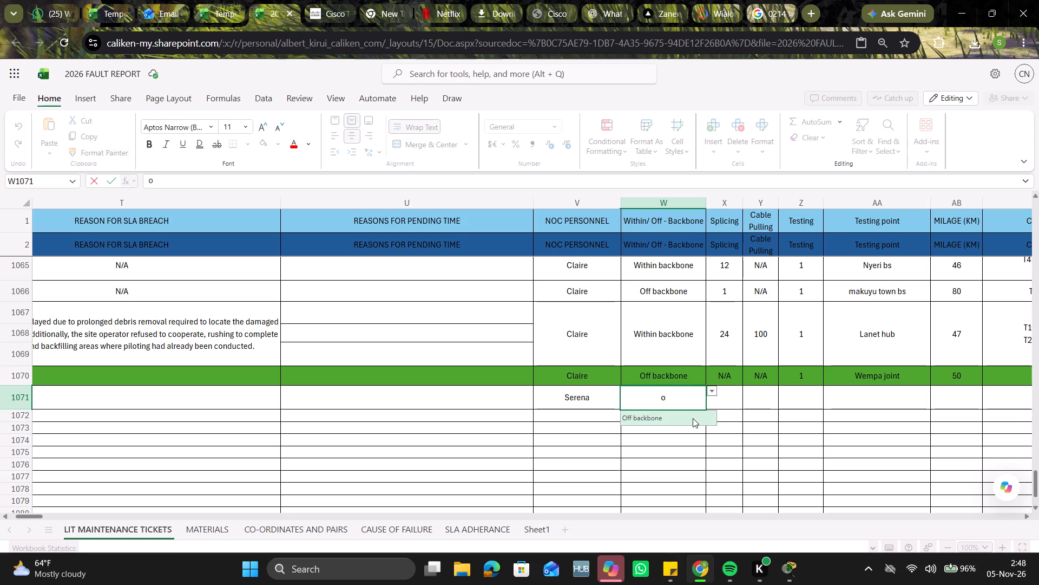
left_click(693, 418)
left_click(721, 402)
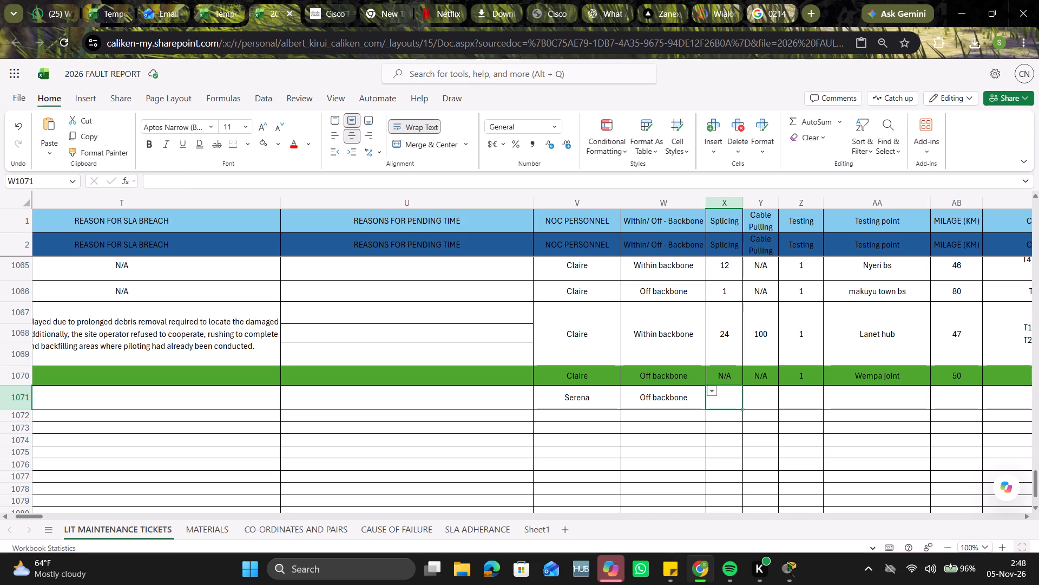
Set the Testing point of row 1071 to Nyeri North.
scroll(755, 399, "left", 2)
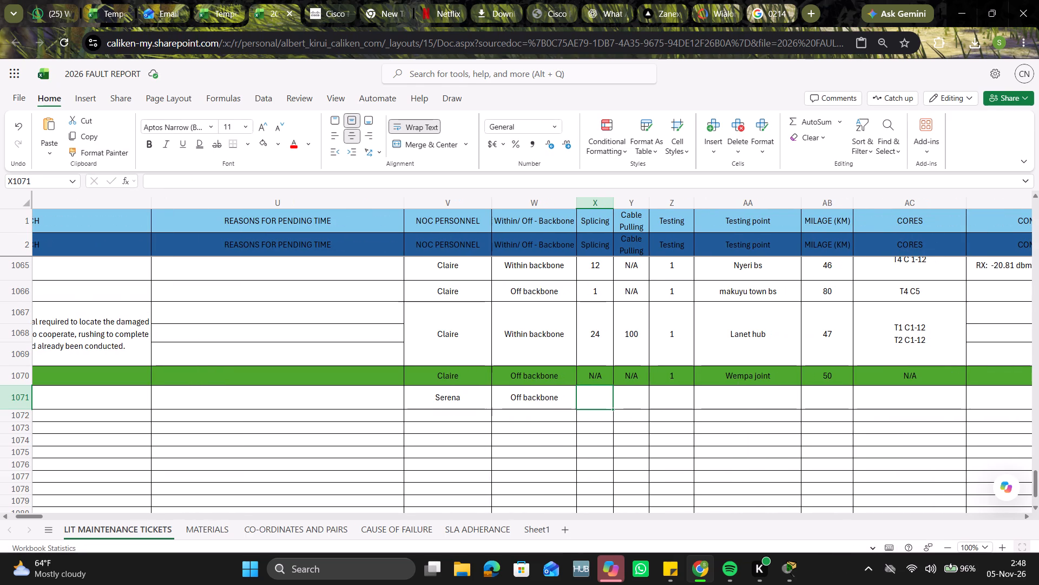
scroll(741, 400, "left", 2)
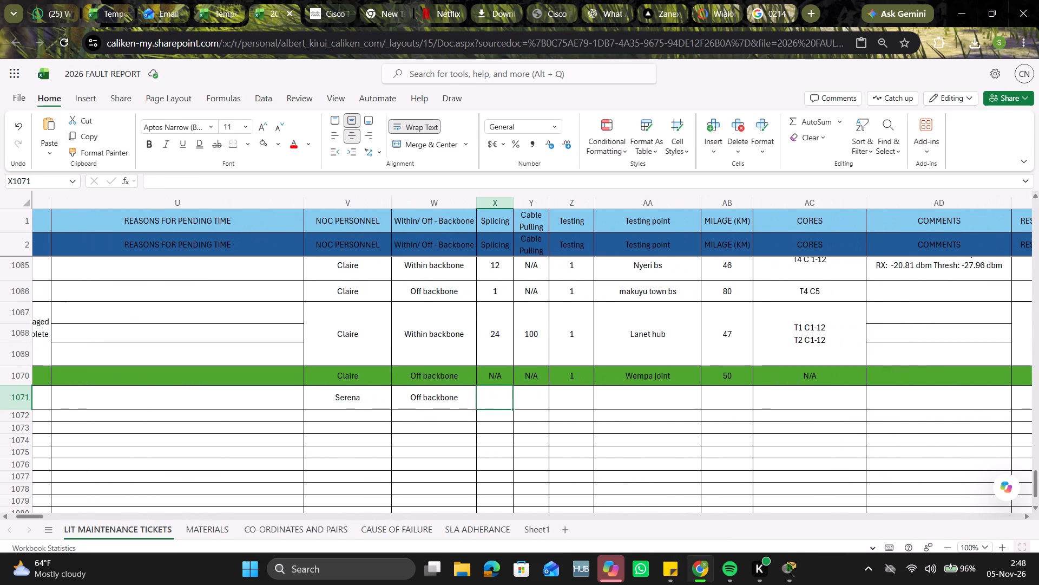
double_click(662, 388)
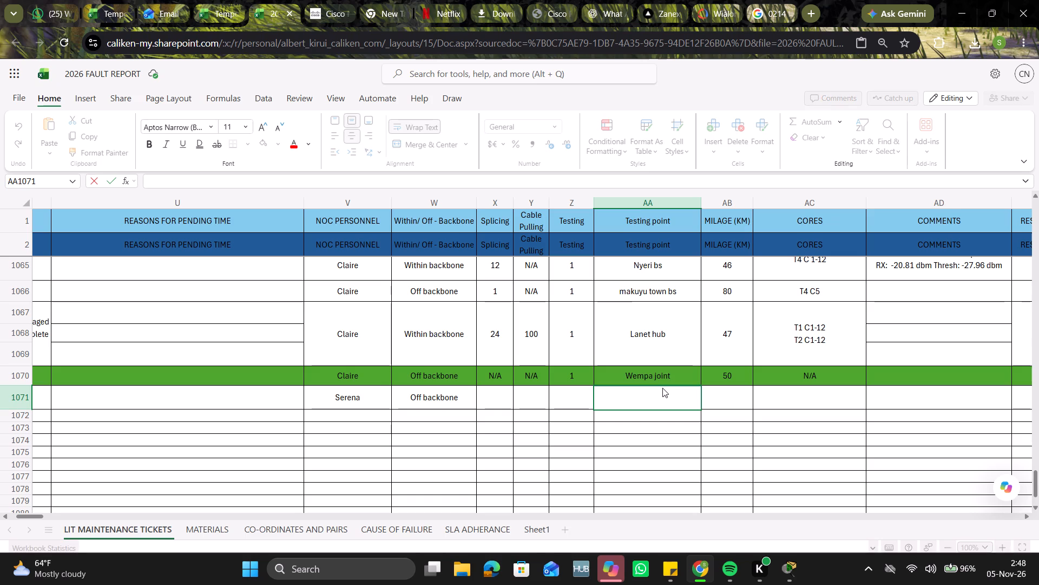
key("n")
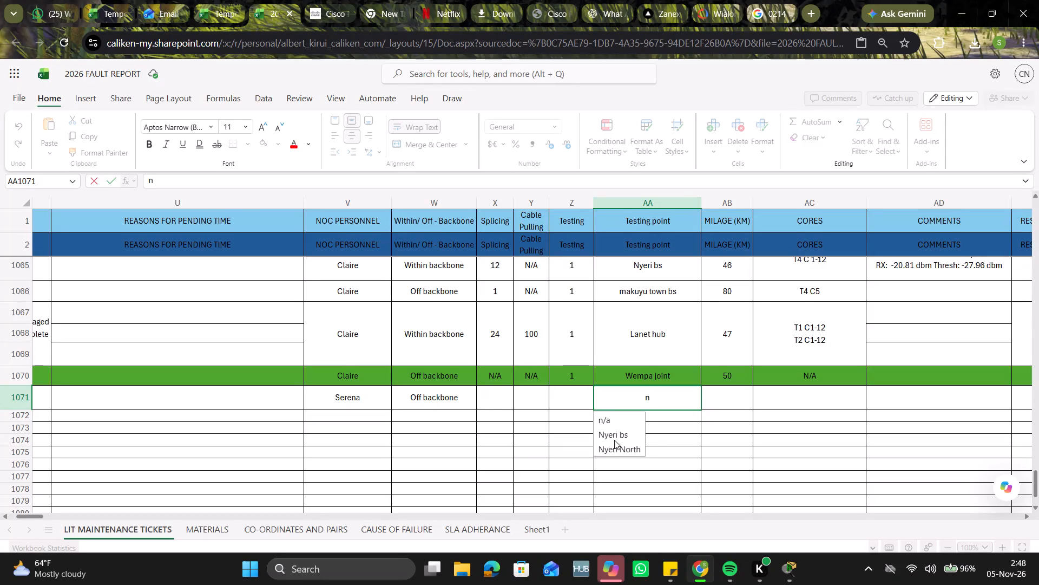
left_click(619, 446)
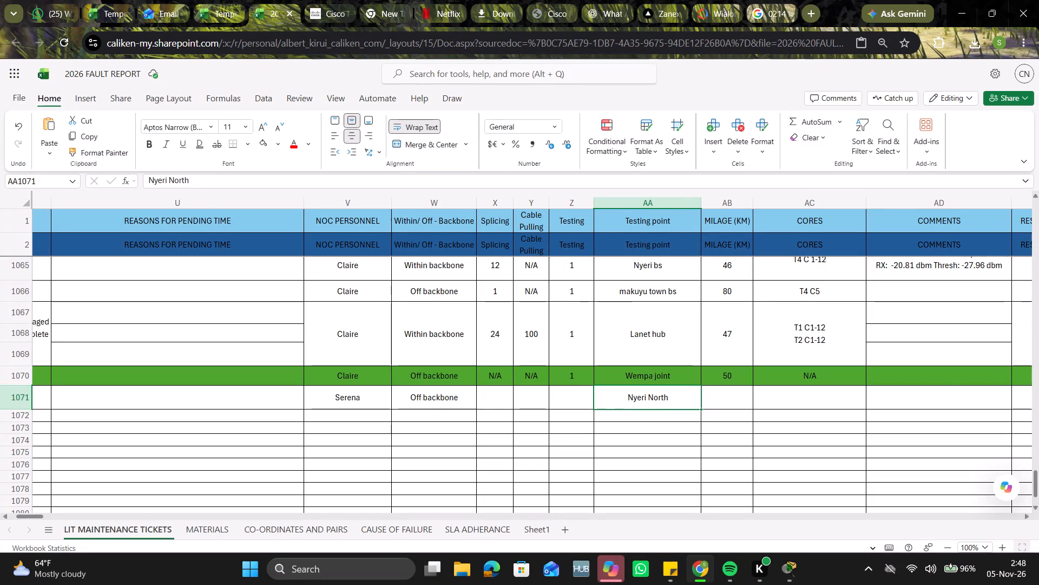
Set the Resolution Type of row 1071 to Temporary.
scroll(737, 400, "left", 4)
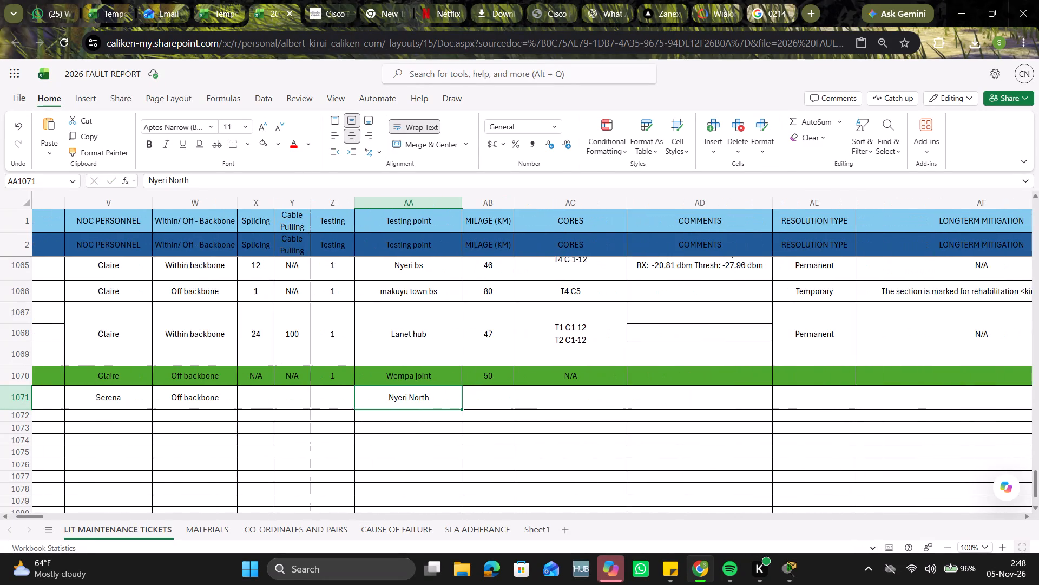
scroll(737, 400, "left", 1)
left_click(628, 401)
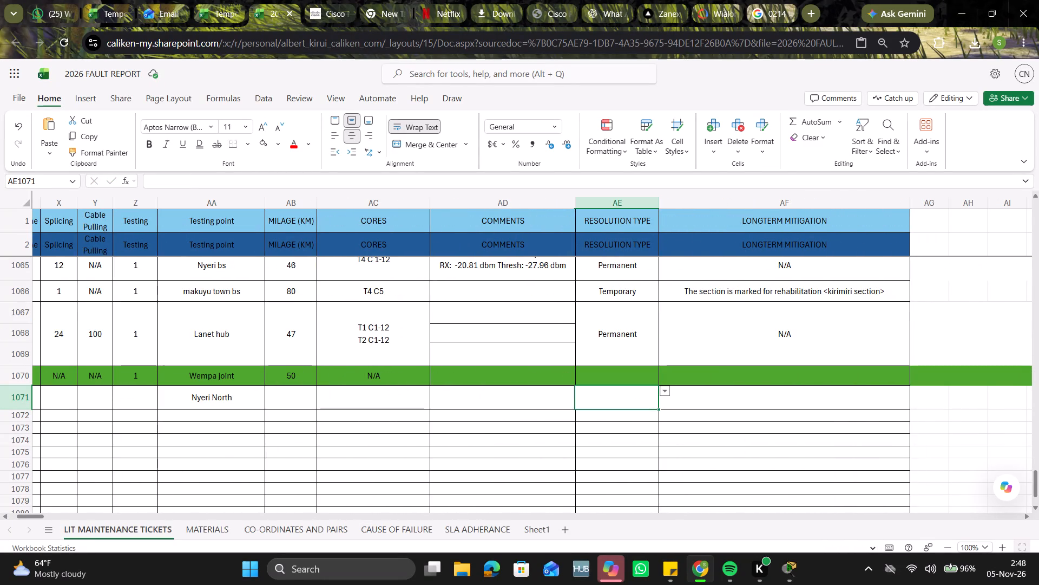
key("t")
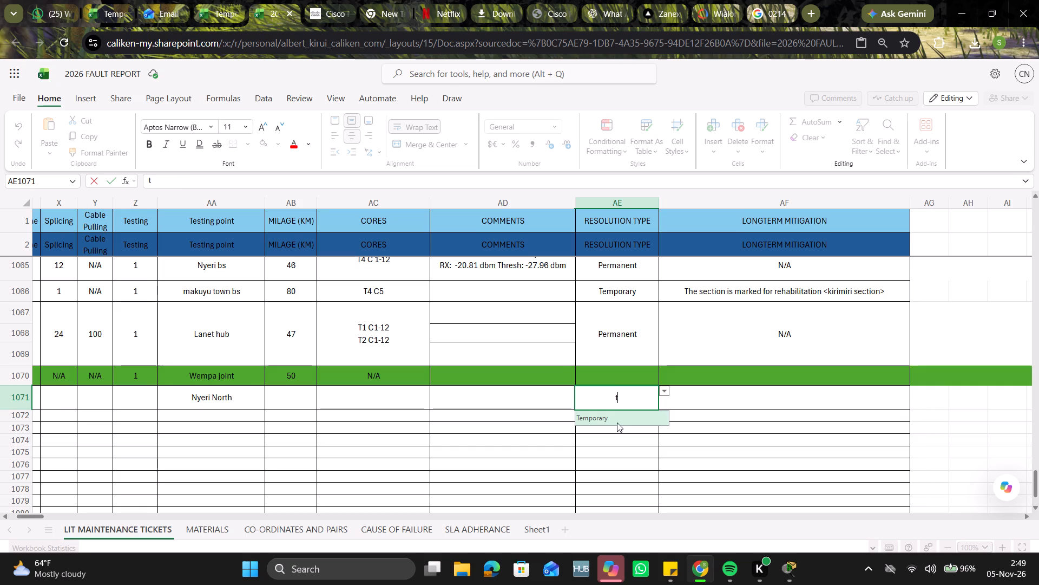
left_click(617, 422)
Review row 1071 against the tickets above it, from the ticket details and affected links through to the start, end and MTTR columns.
scroll(617, 422, "right", 4)
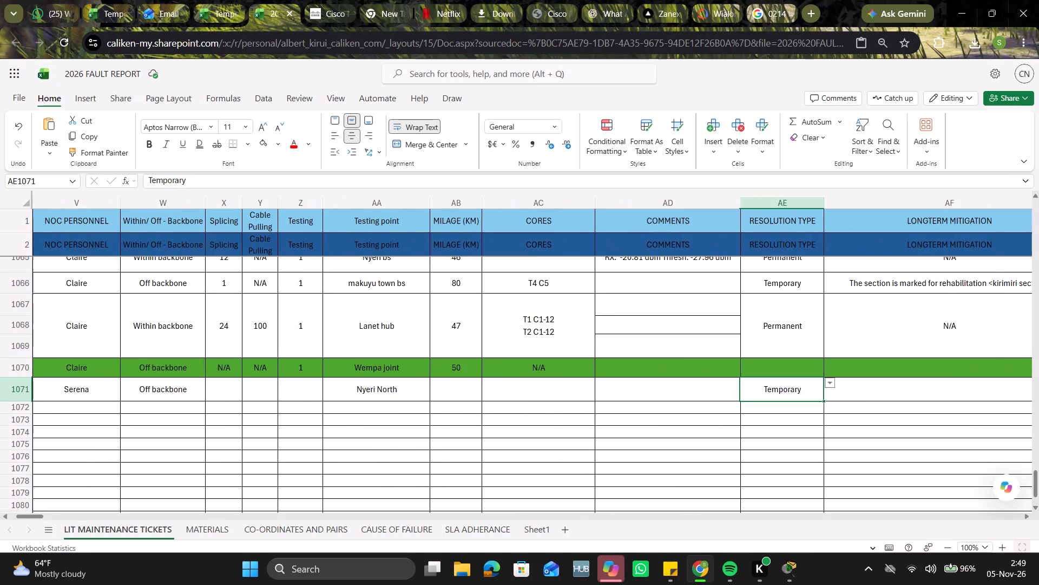
scroll(617, 422, "right", 5)
scroll(617, 422, "up", 1)
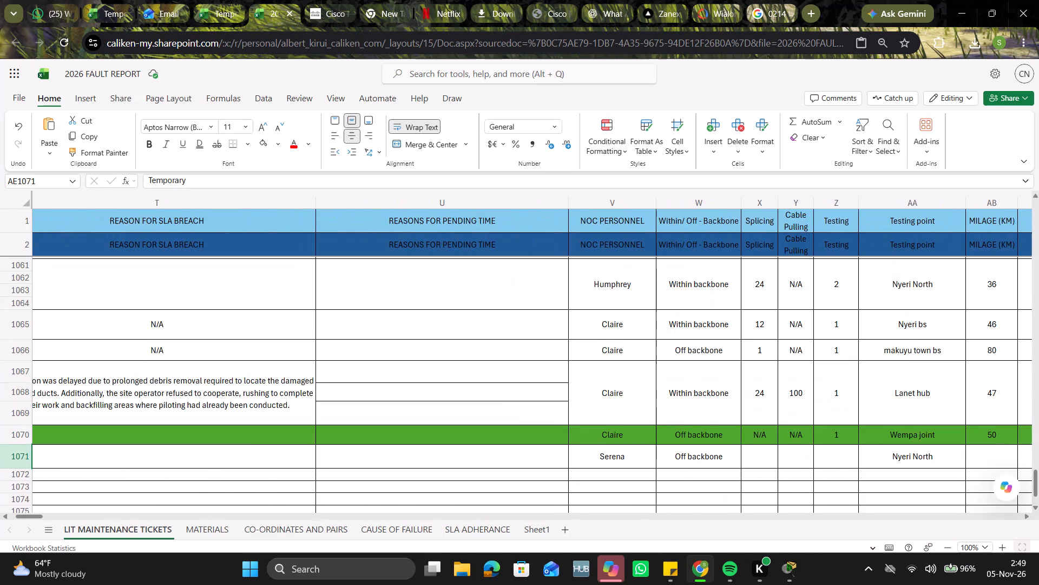
scroll(617, 422, "right", 18)
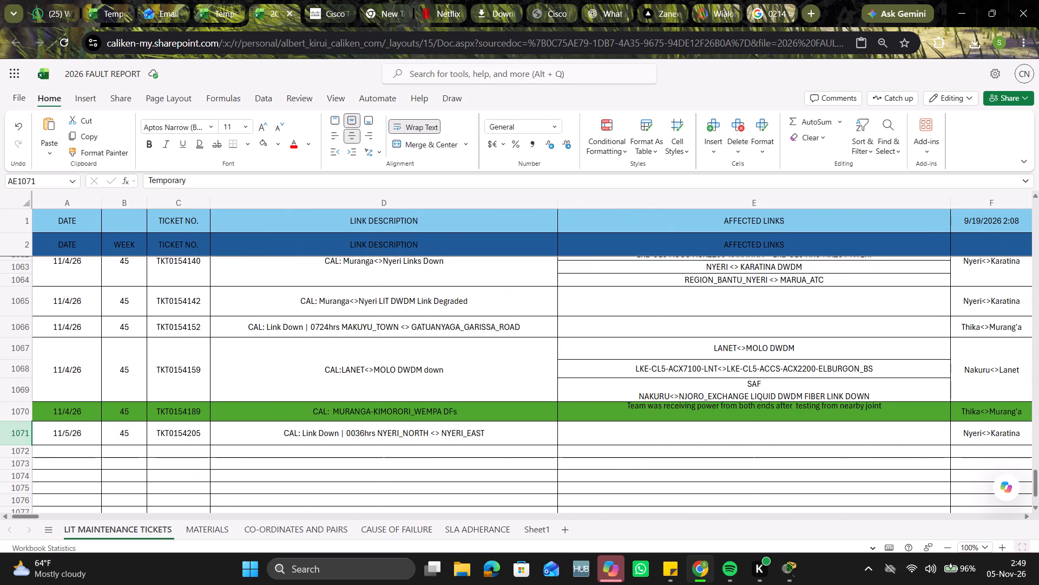
scroll(471, 406, "down", 1)
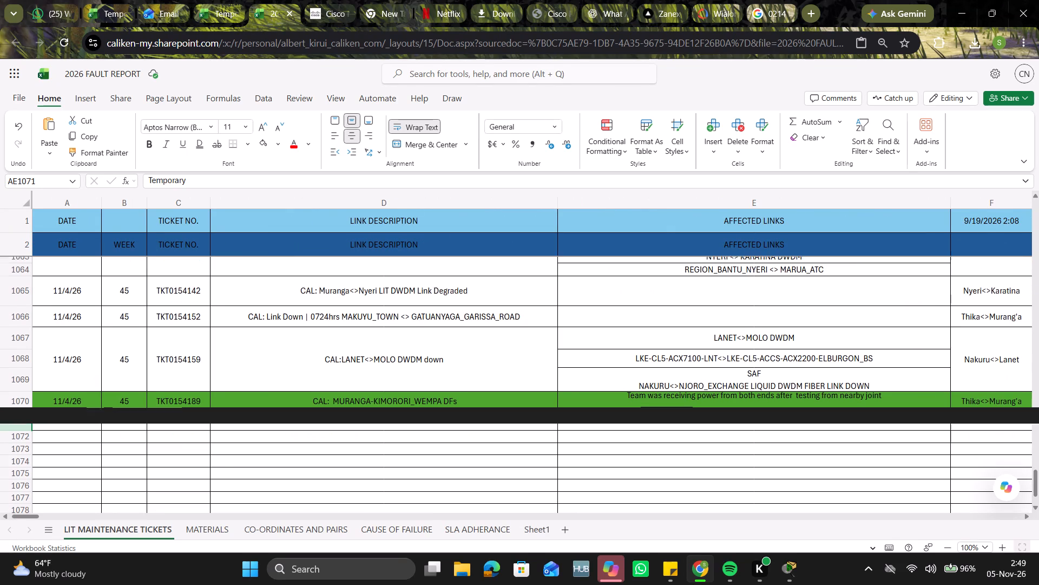
scroll(471, 406, "down", 1)
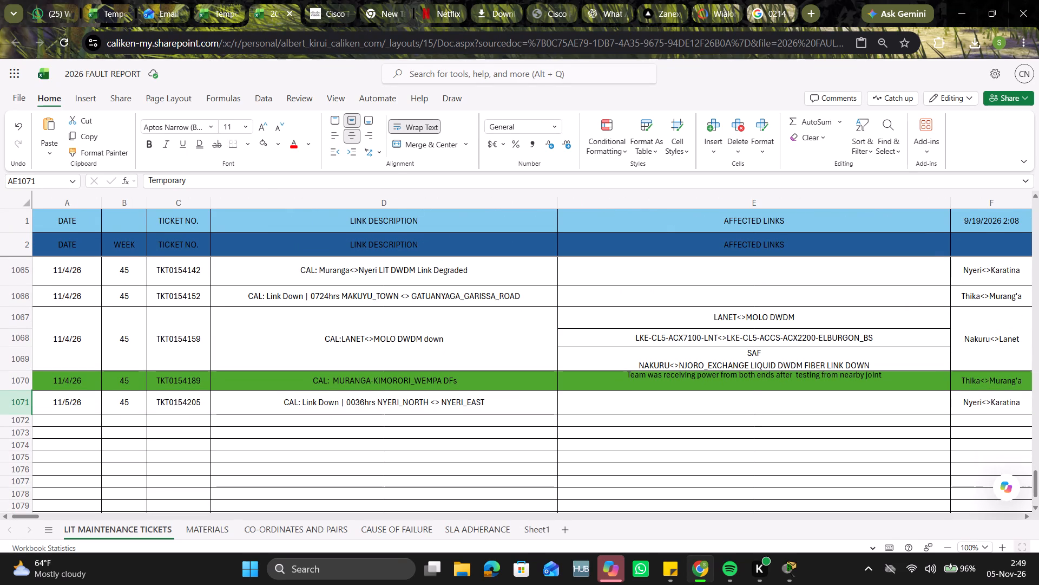
left_click(637, 389)
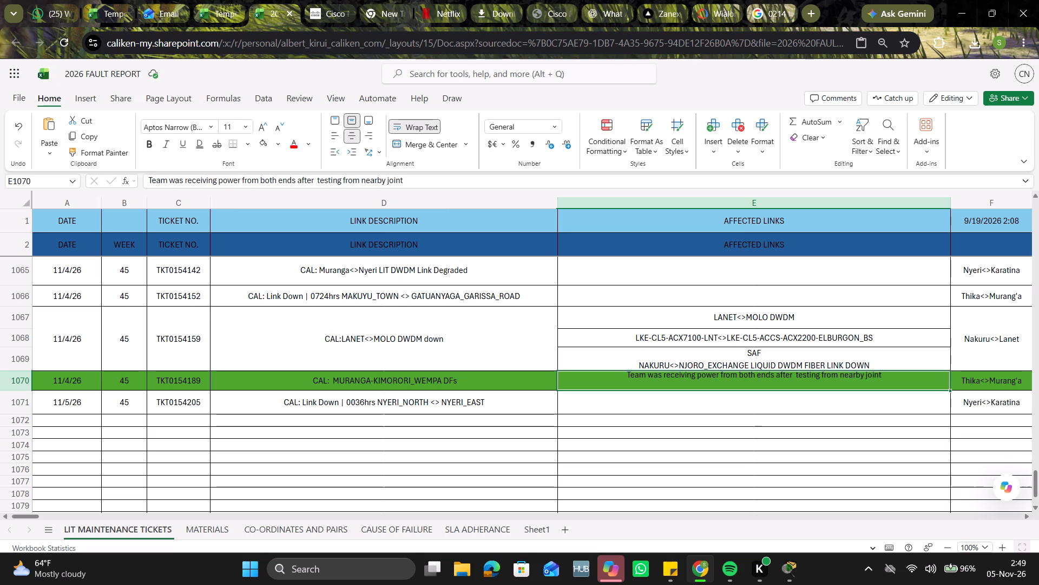
scroll(642, 372, "left", 2)
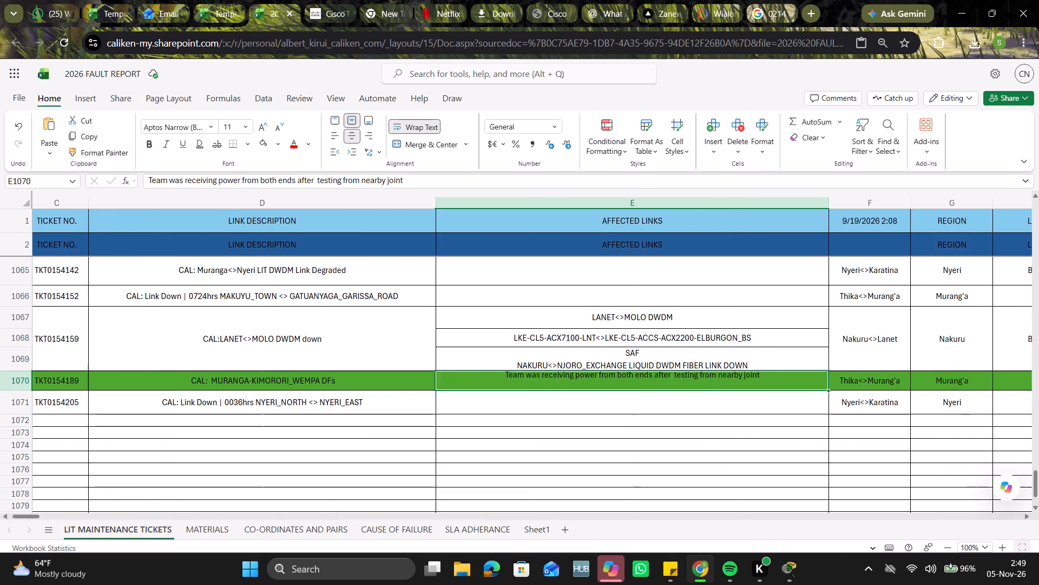
scroll(642, 372, "left", 1)
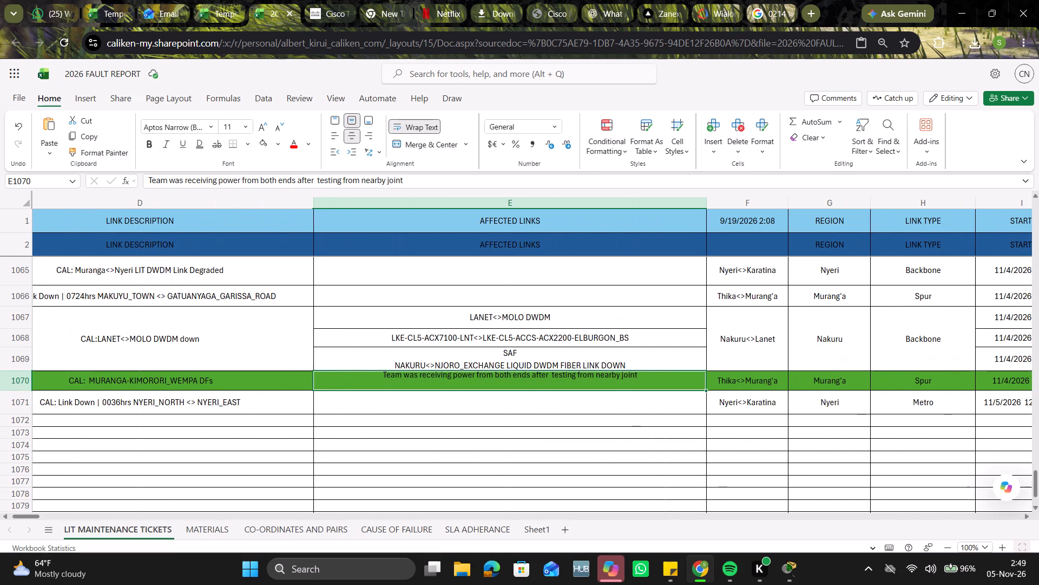
scroll(479, 442, "left", 4)
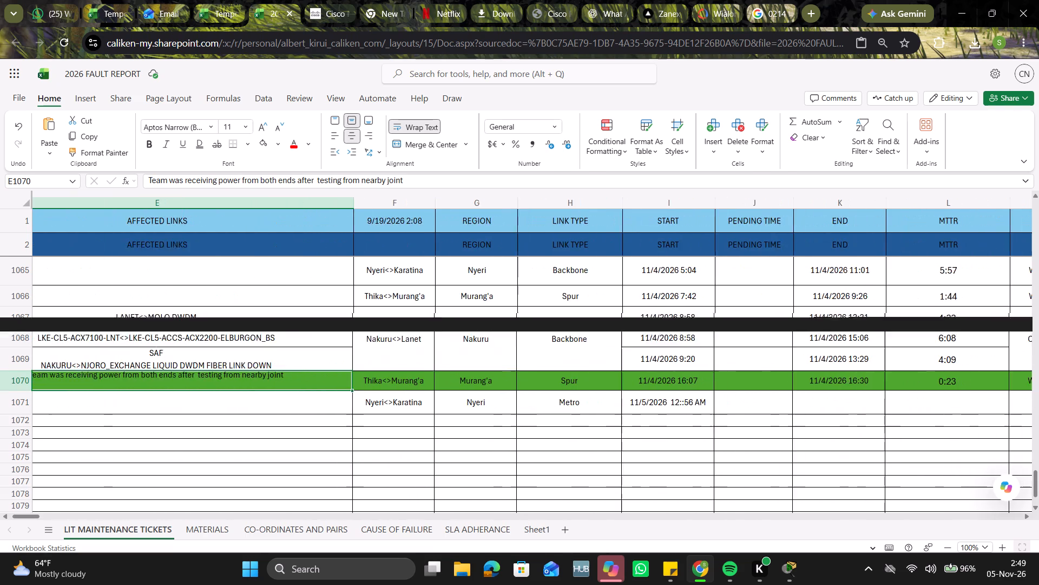
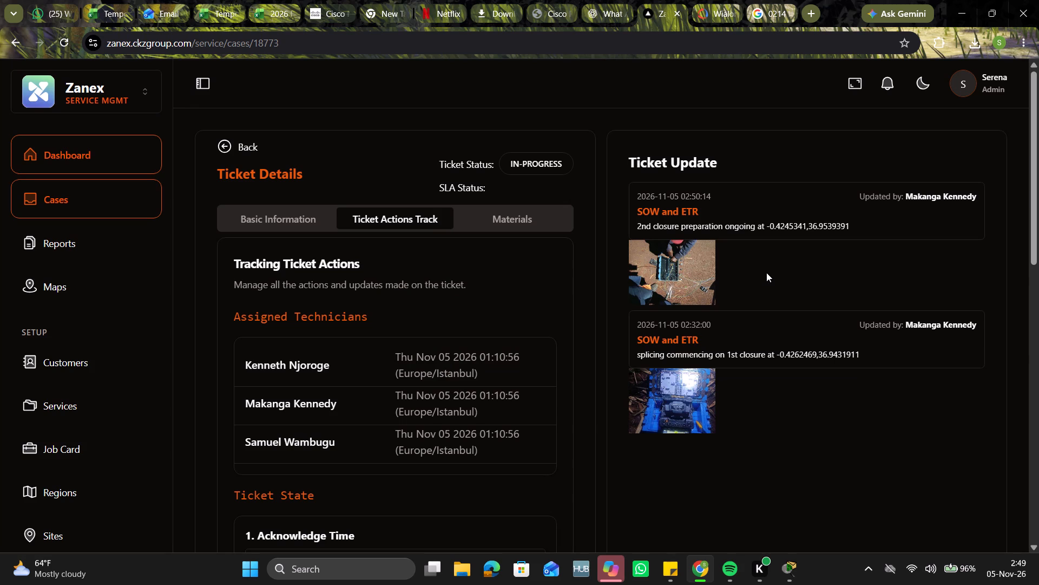
Examine the photo on the 2nd closure preparation update, plus the acknowledge and complete times under the case's Ticket State.
left_click(676, 272)
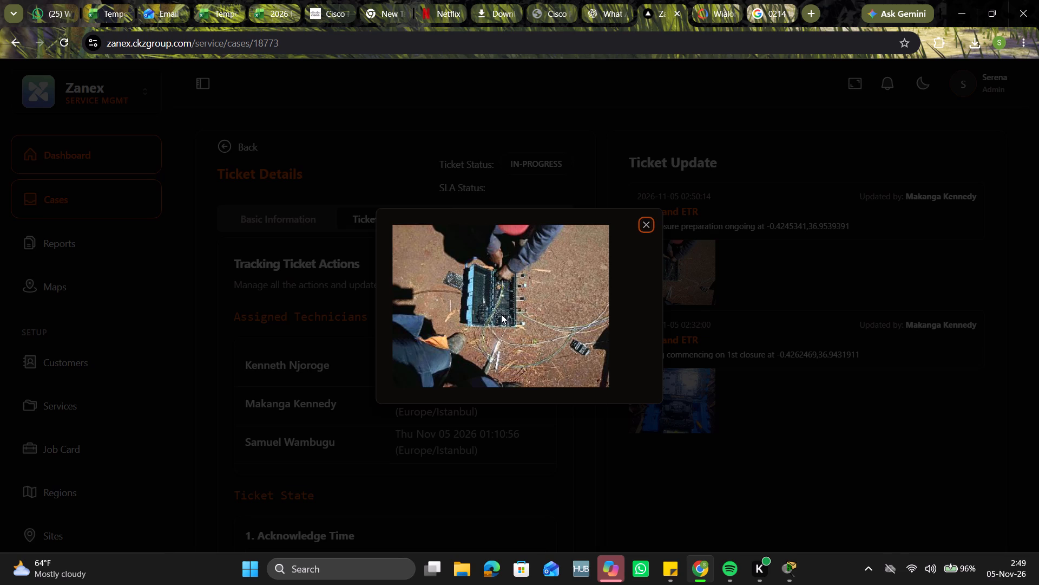
left_click(826, 277)
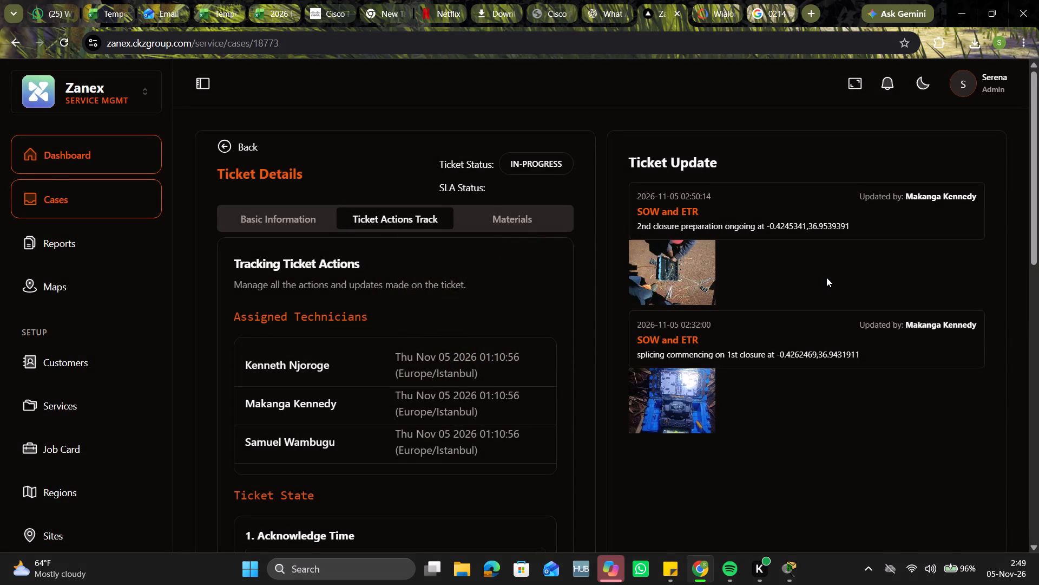
scroll(502, 407, "down", 3)
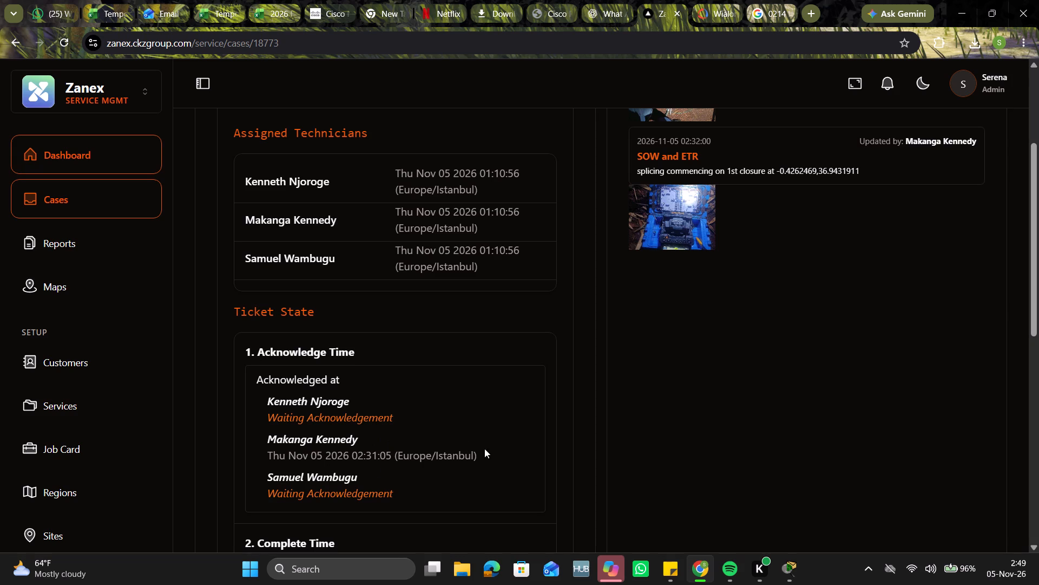
scroll(446, 465, "down", 2)
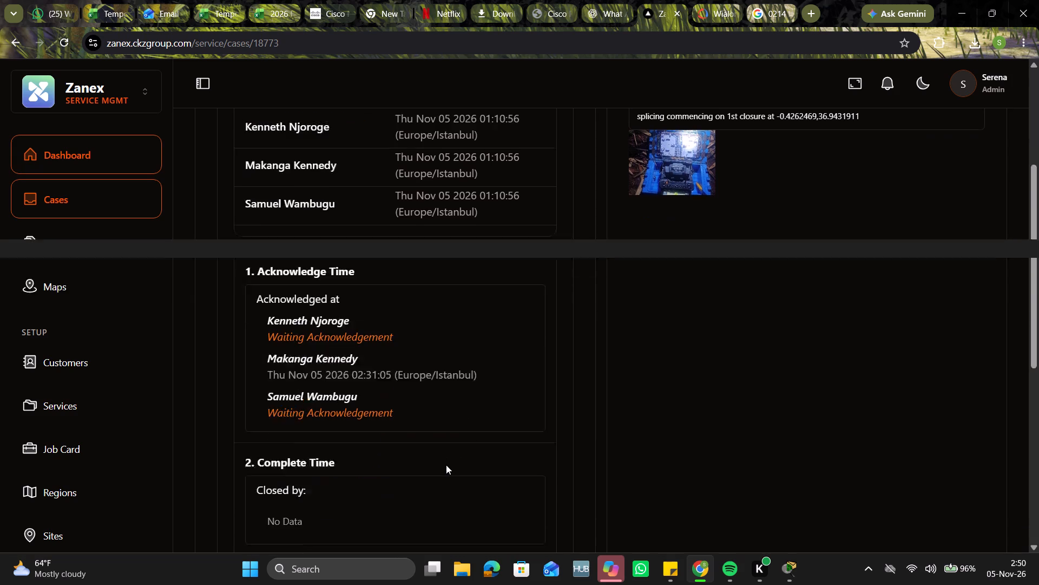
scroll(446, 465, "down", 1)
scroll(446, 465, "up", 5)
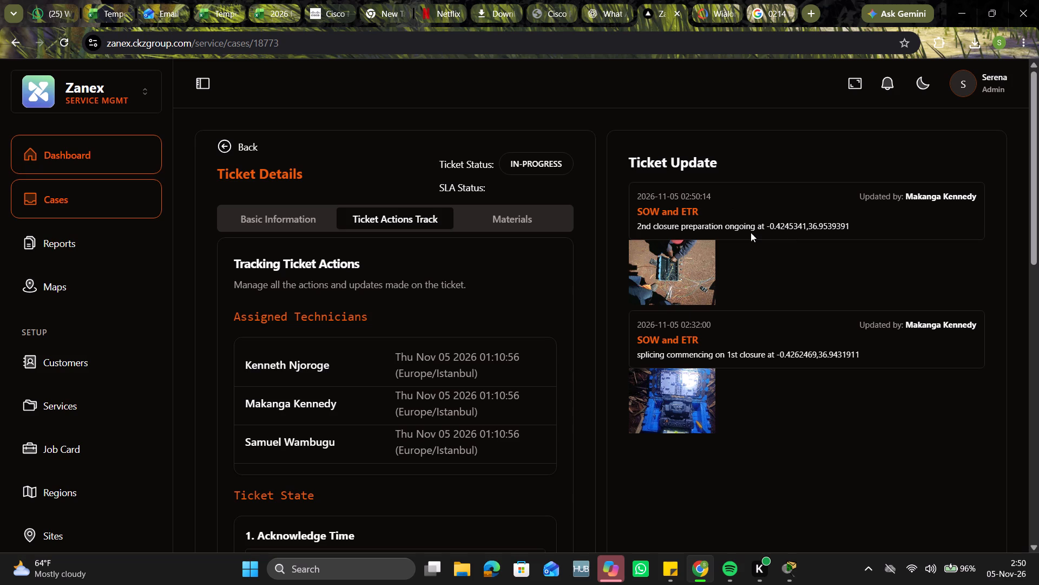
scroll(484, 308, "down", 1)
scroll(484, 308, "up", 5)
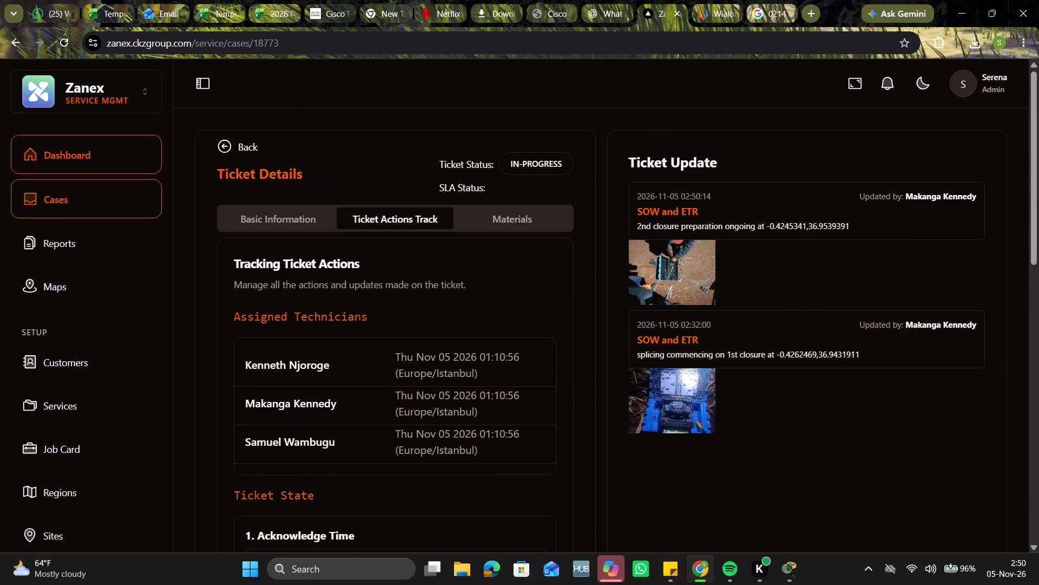
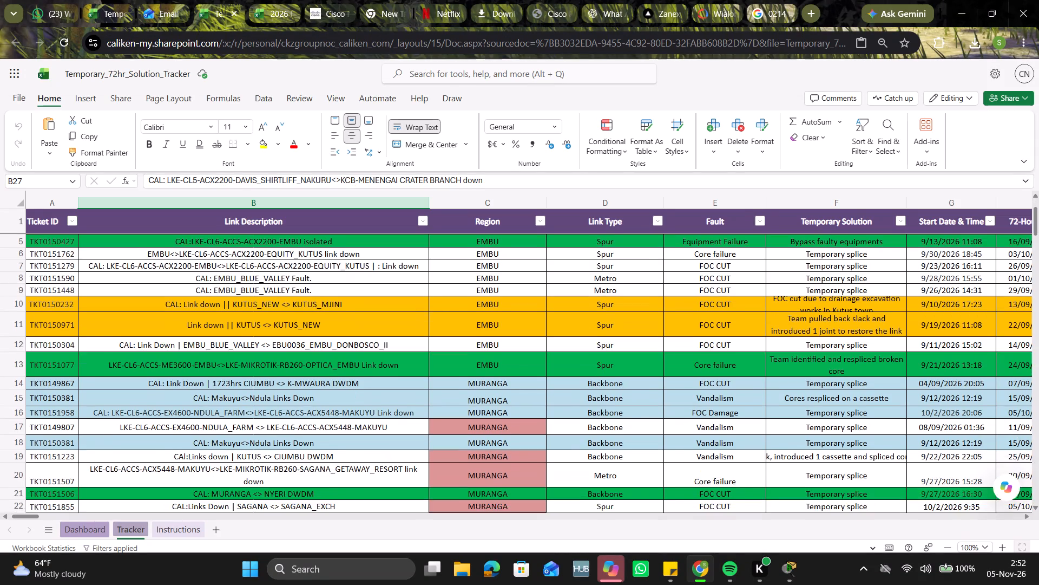
Check the Tracker sheet of the Temporary_72hr_Solution_Tracker workbook, from the Embu and Muranga tickets down to the last filled rows.
scroll(790, 344, "down", 3)
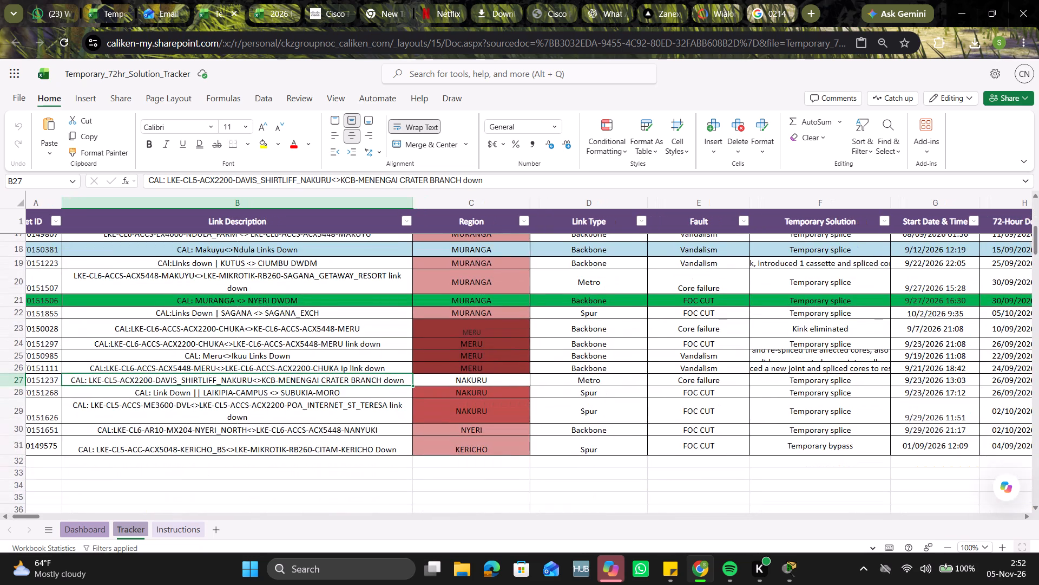
Look back through the October and November entries of the 2026 FAULT REPORT, including the Londiani temporary point fix and the KUTUS CUTOVER.
left_click(258, 0)
scroll(511, 325, "down", 1)
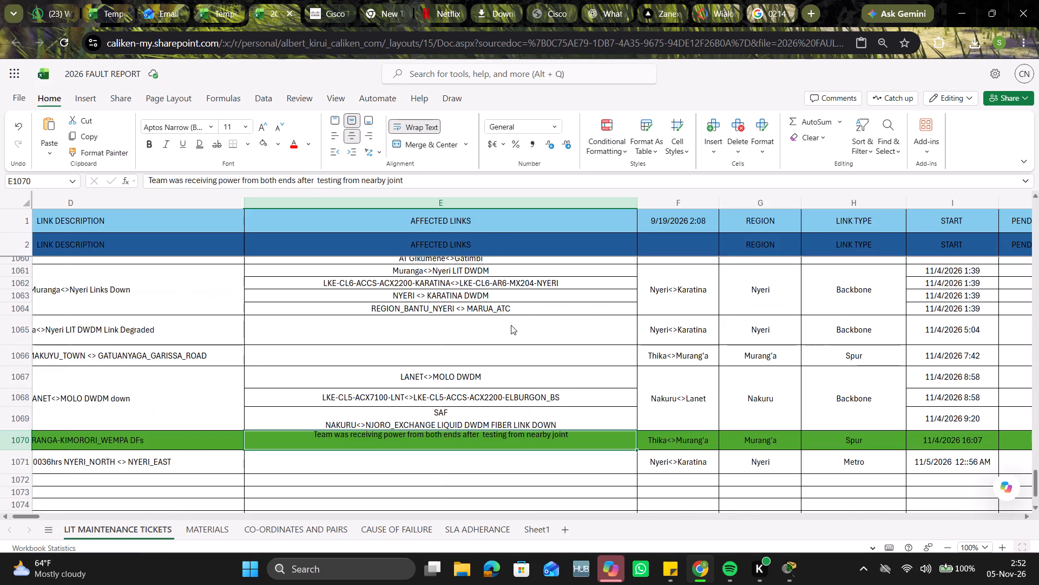
scroll(511, 325, "down", 1)
left_click(613, 430)
scroll(613, 430, "down", 4)
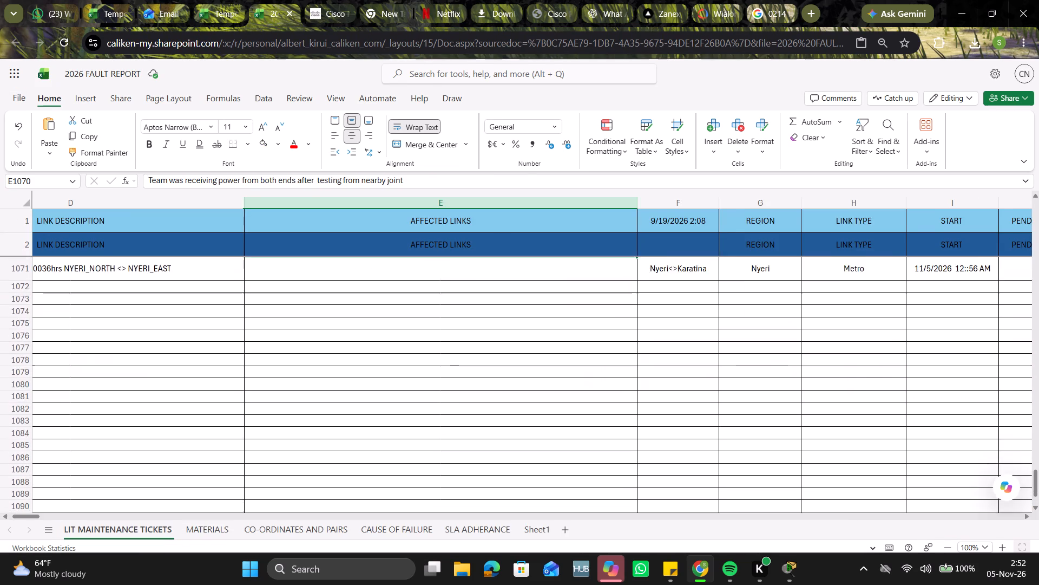
scroll(613, 430, "up", 5)
scroll(613, 430, "right", 6)
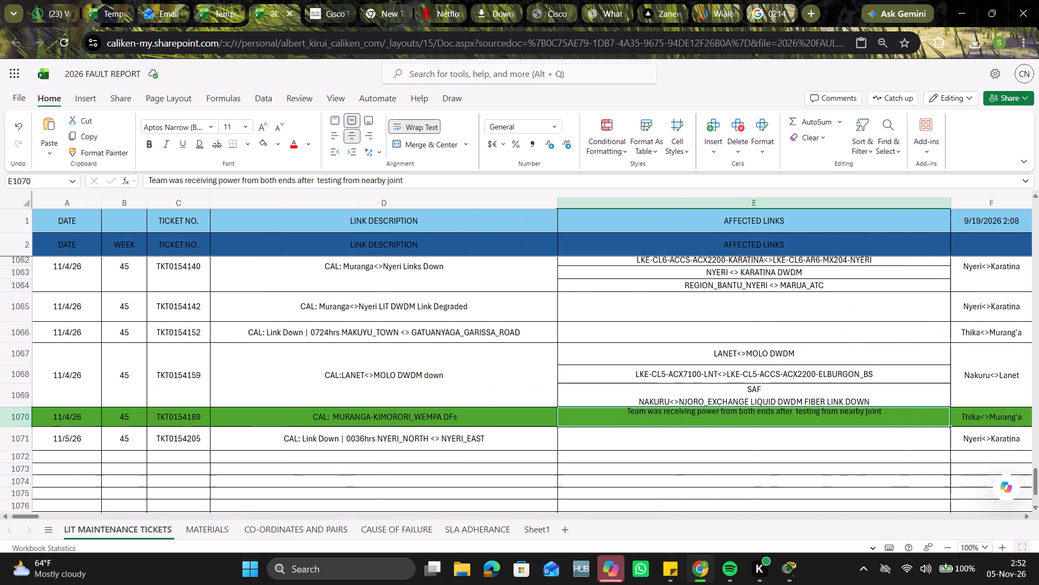
scroll(613, 430, "right", 2)
scroll(613, 430, "up", 2)
scroll(410, 423, "up", 2)
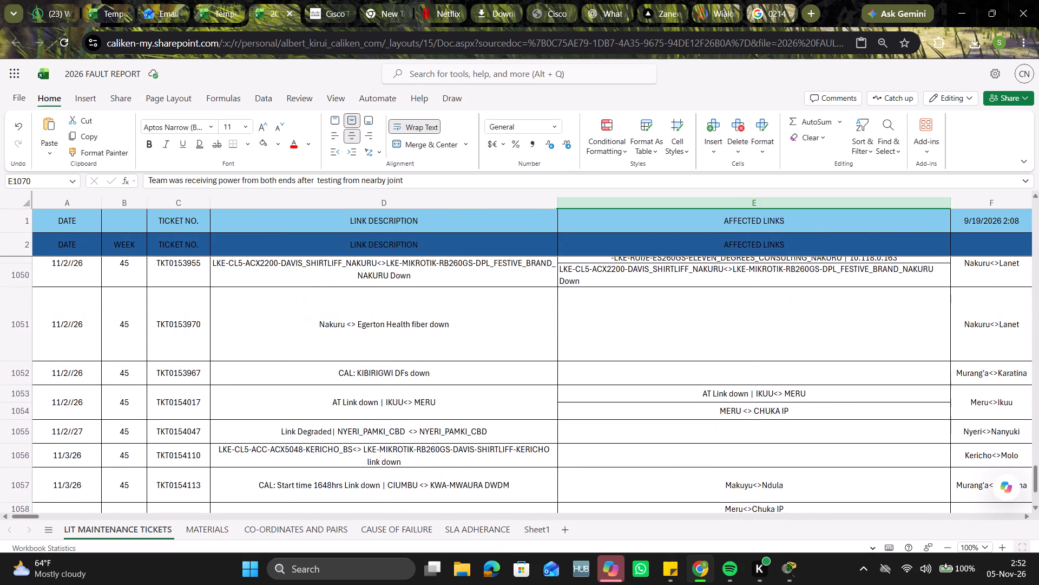
scroll(410, 423, "up", 5)
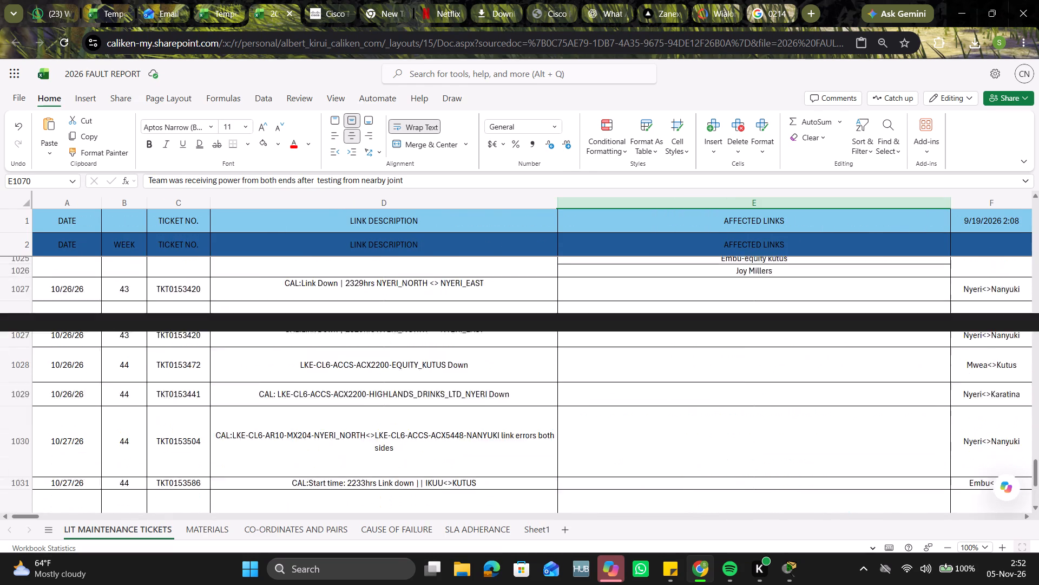
scroll(410, 423, "up", 4)
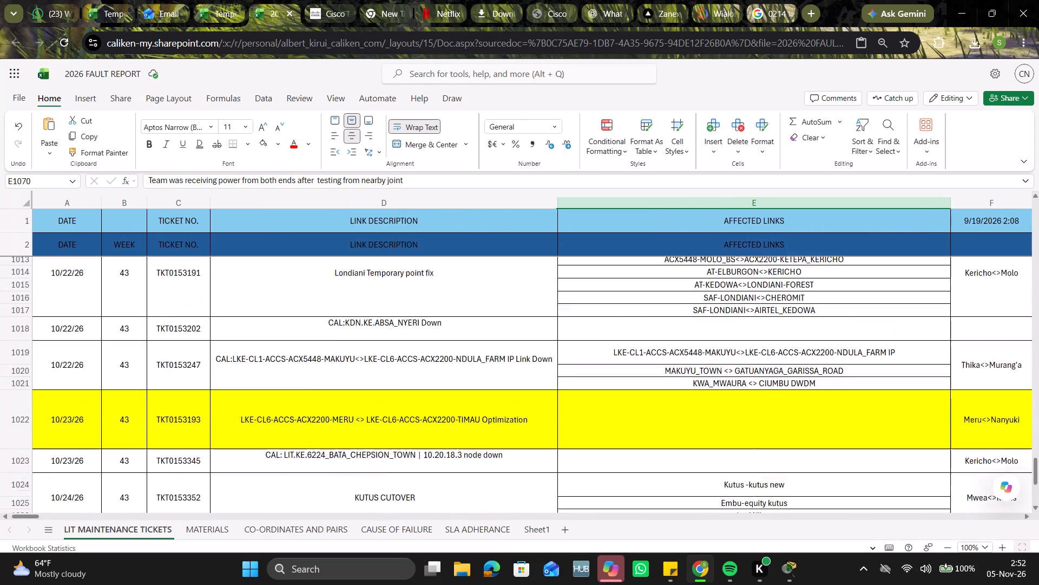
scroll(410, 423, "up", 1)
scroll(410, 423, "down", 1)
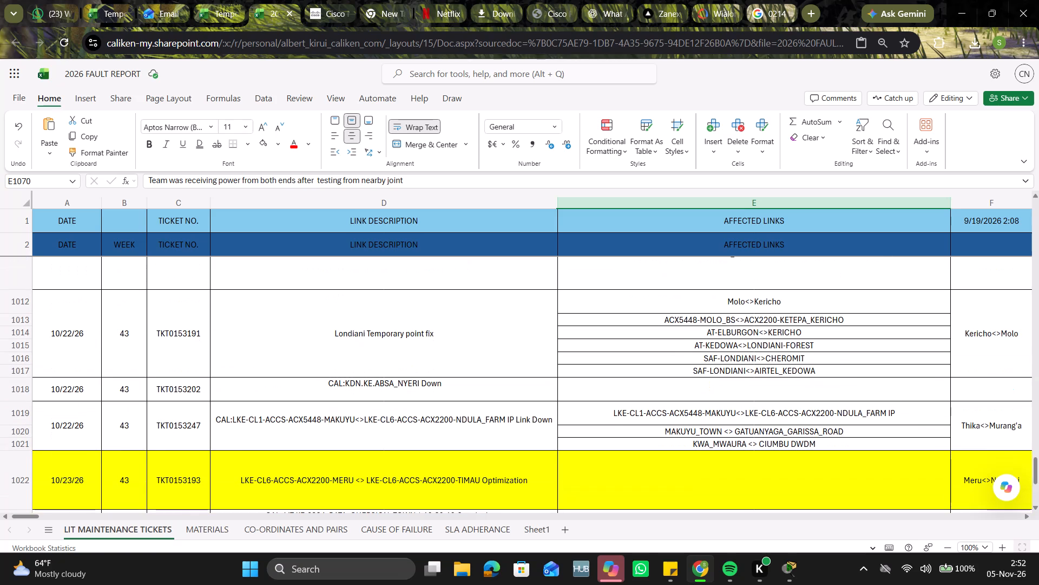
left_click(407, 347)
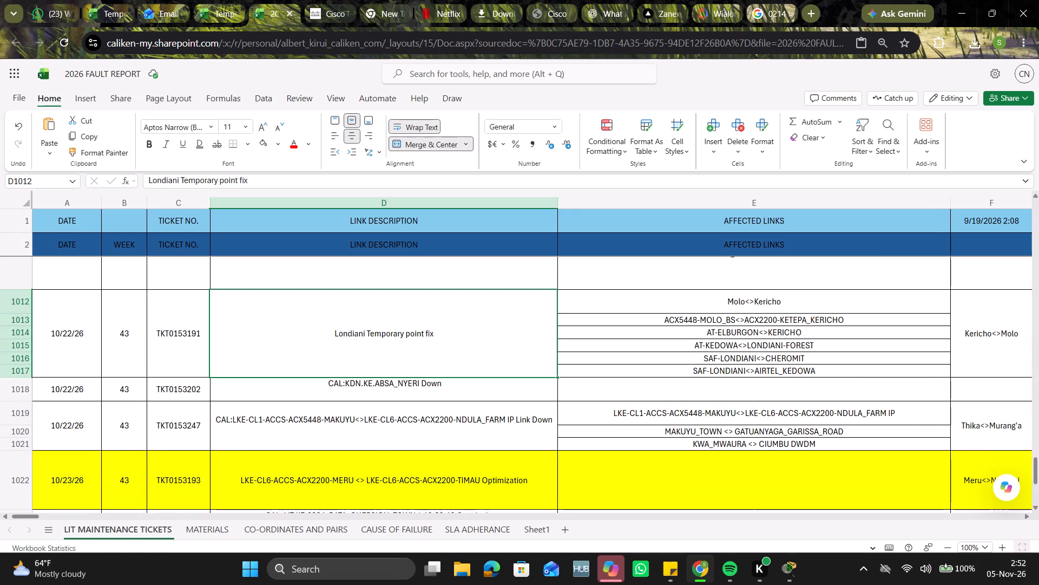
scroll(407, 347, "down", 1)
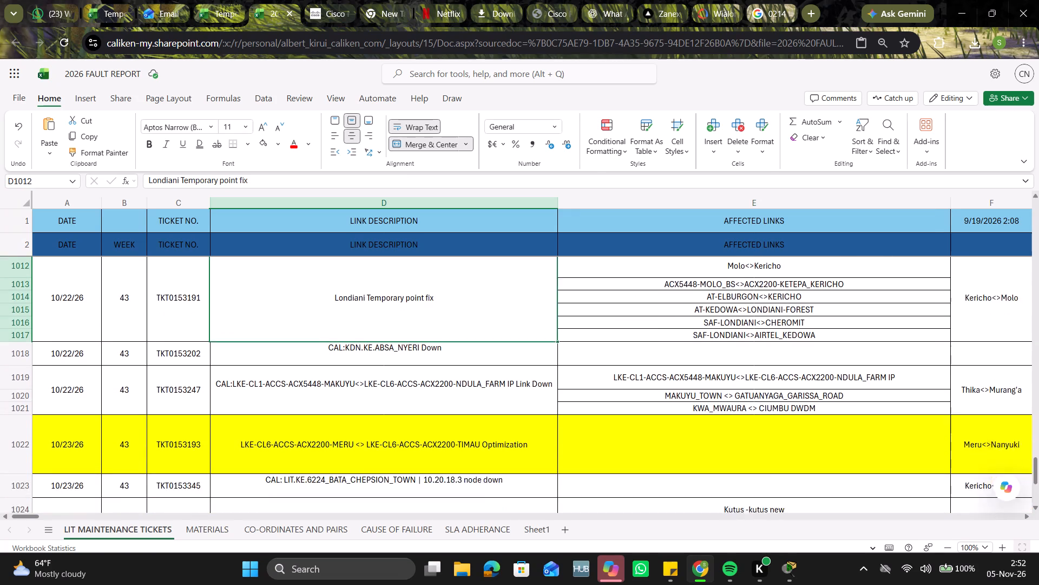
scroll(407, 347, "down", 2)
left_click(421, 382)
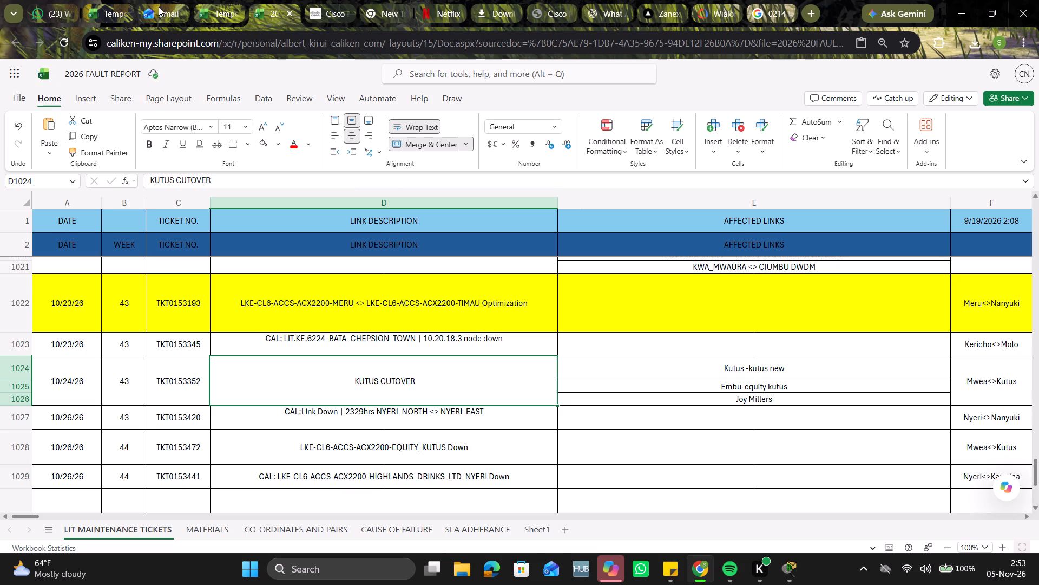
Examine the EMBU<>EQUITY_KUTUS entry TKT0151762 in the 72hr solution tracker, including its deadline, permanent solution and remarks, against the fault report.
left_click(210, 17)
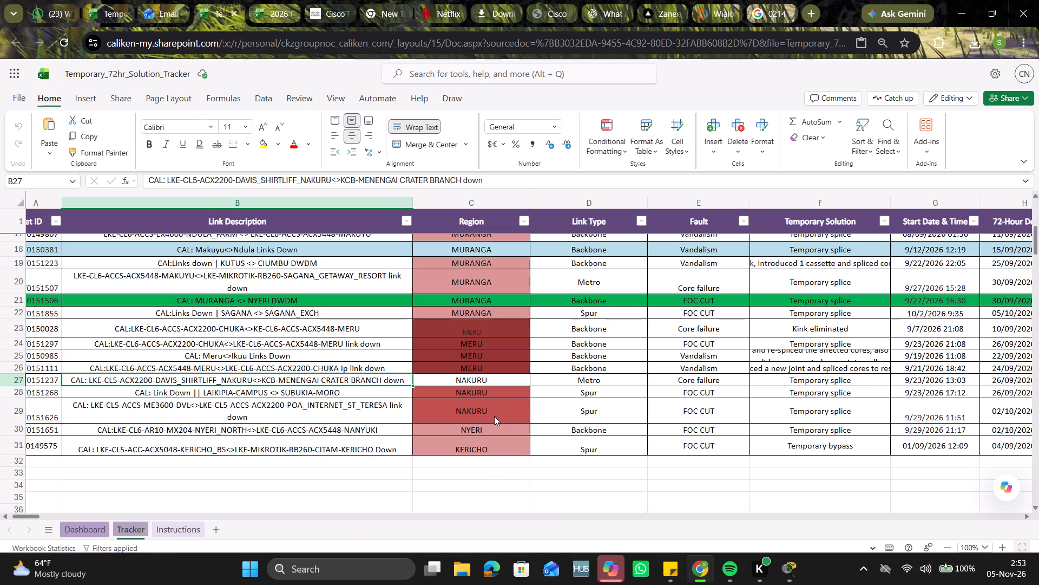
scroll(494, 416, "up", 5)
scroll(440, 341, "up", 3)
left_click(466, 417)
scroll(466, 417, "up", 6)
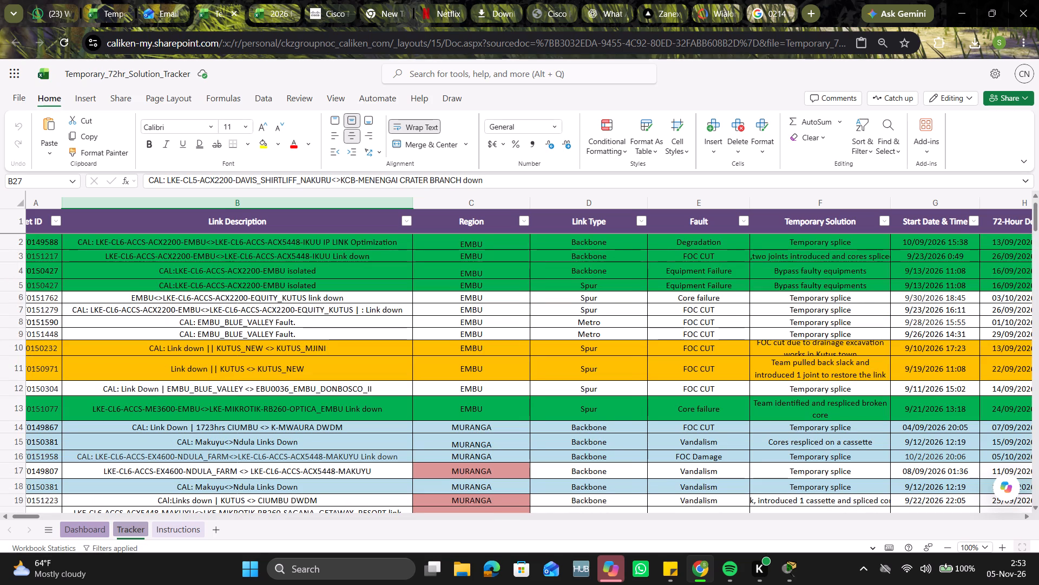
left_click(335, 300)
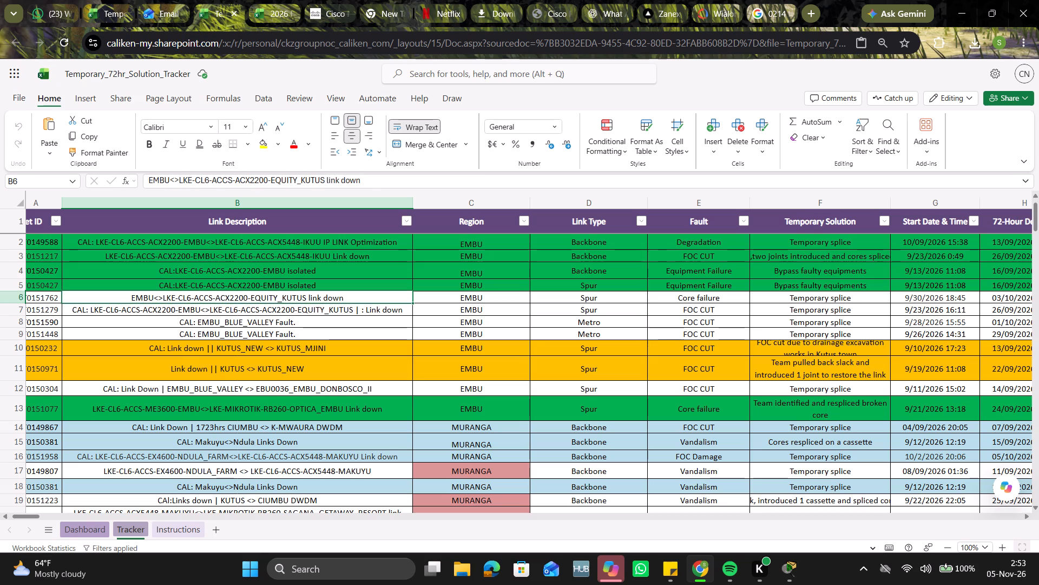
left_click(20, 297)
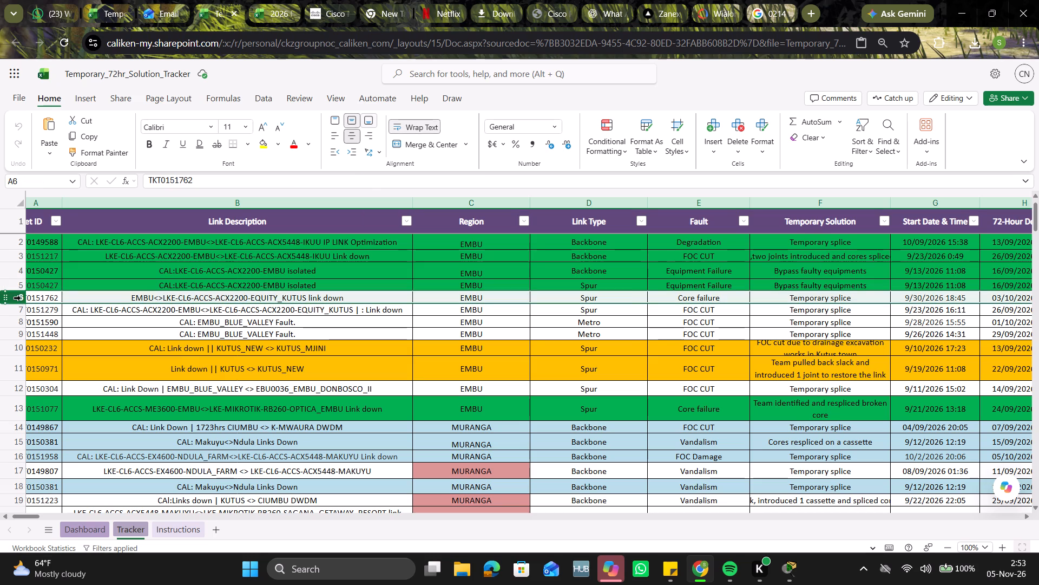
scroll(396, 412, "left", 8)
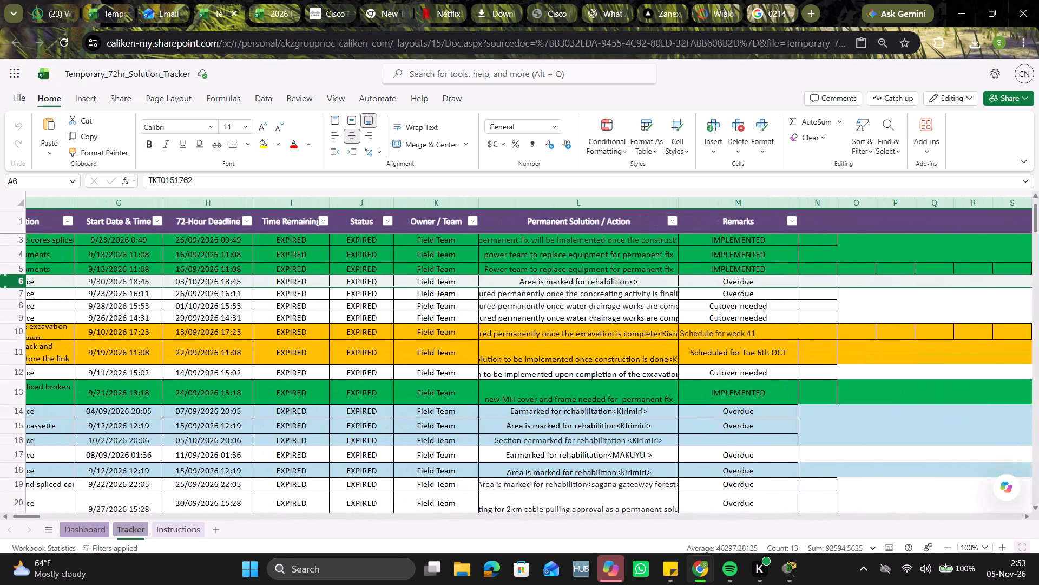
scroll(535, 334, "right", 6)
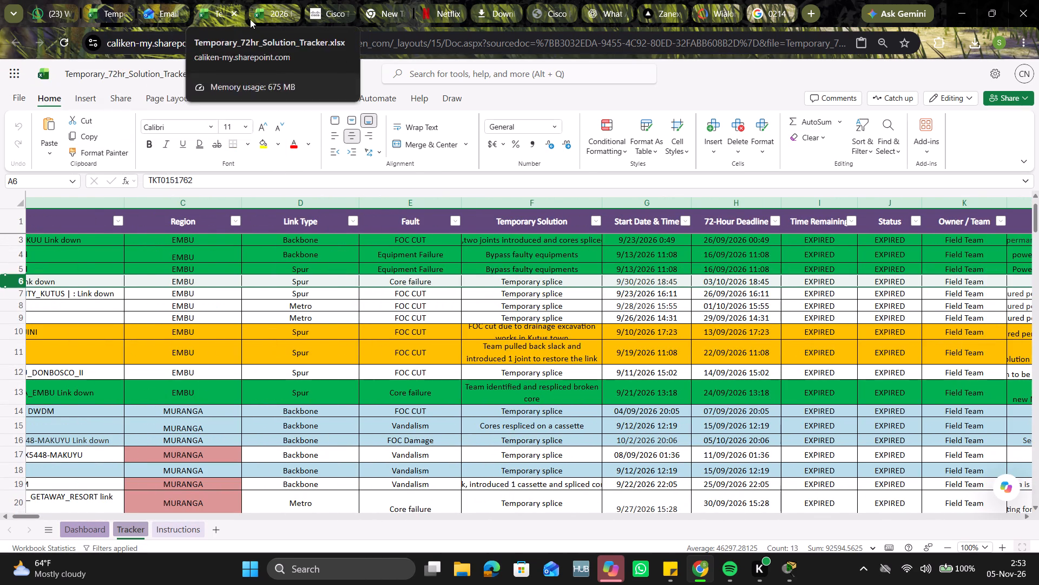
left_click(268, 21)
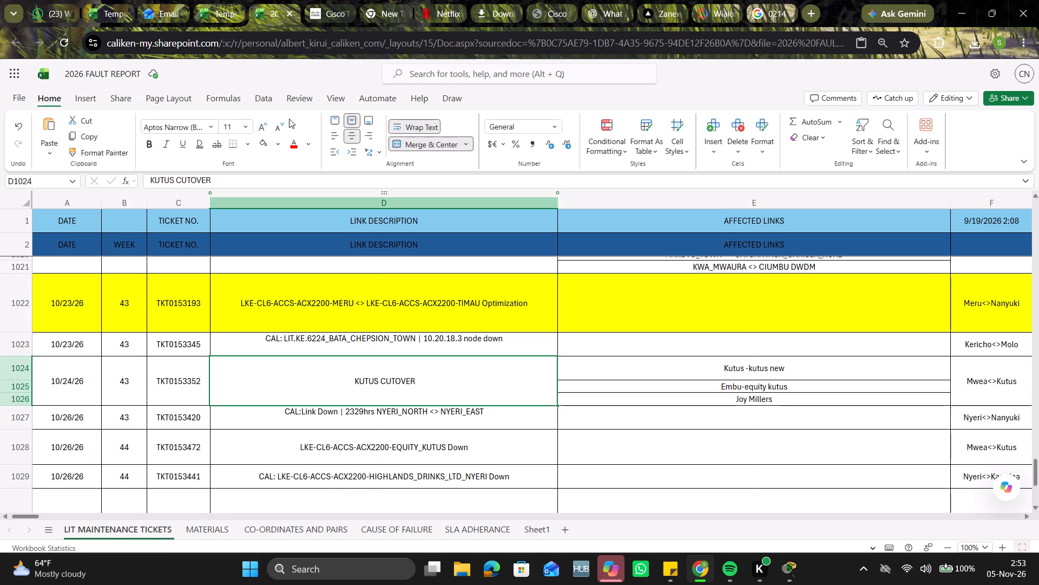
left_click(214, 12)
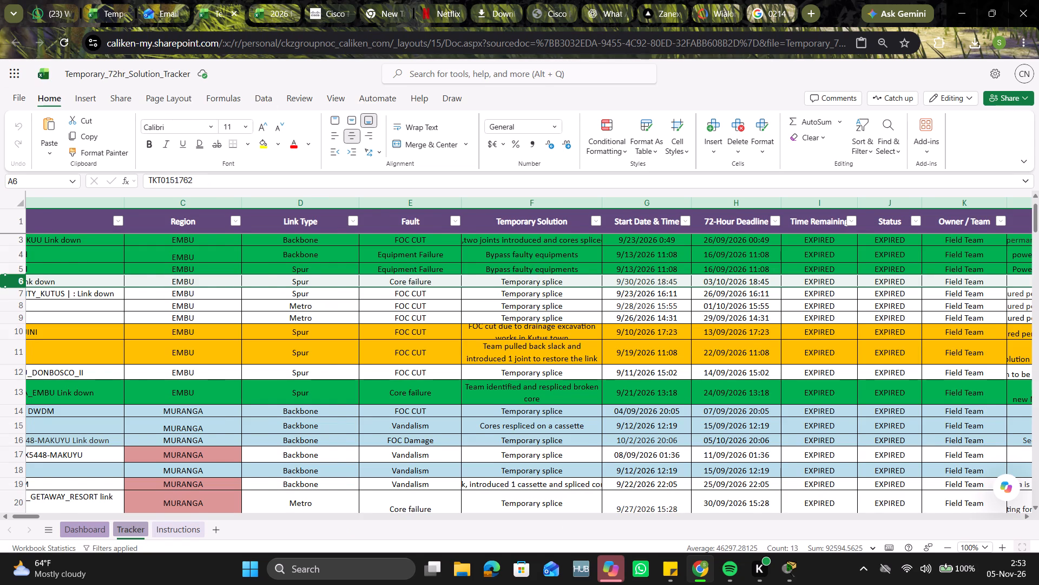
Fill the whole tracker row 6, TKT0151762 EMBU<>EQUITY_KUTUS link down, with a medium blue theme colour.
scroll(409, 310, "right", 7)
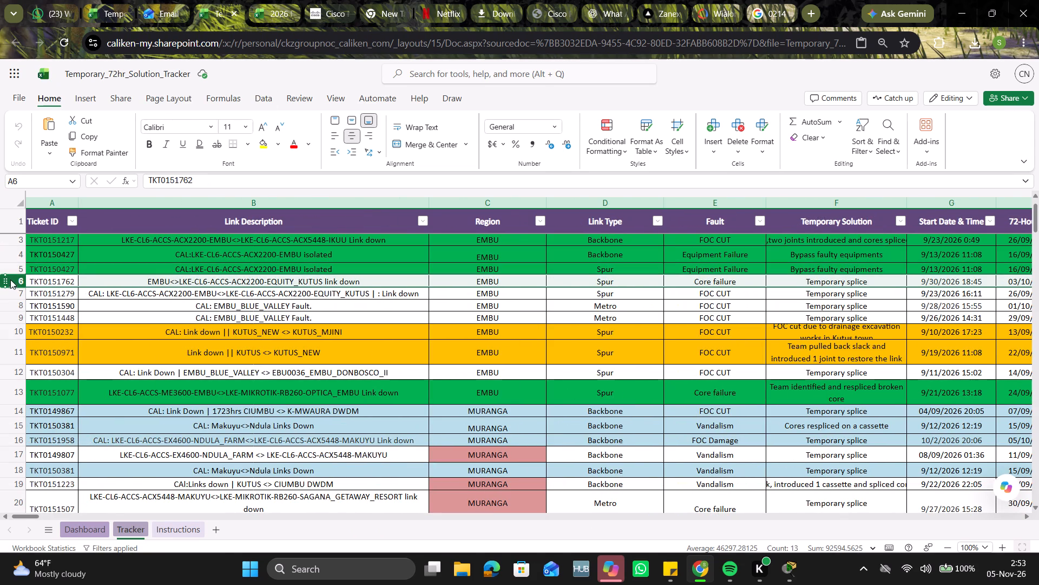
left_click(100, 302)
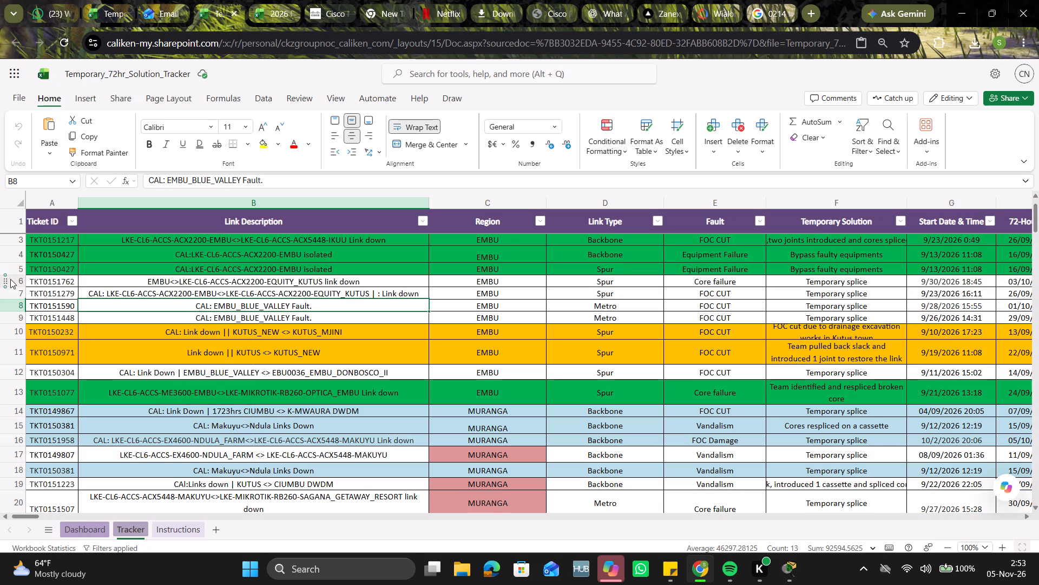
left_click(16, 281)
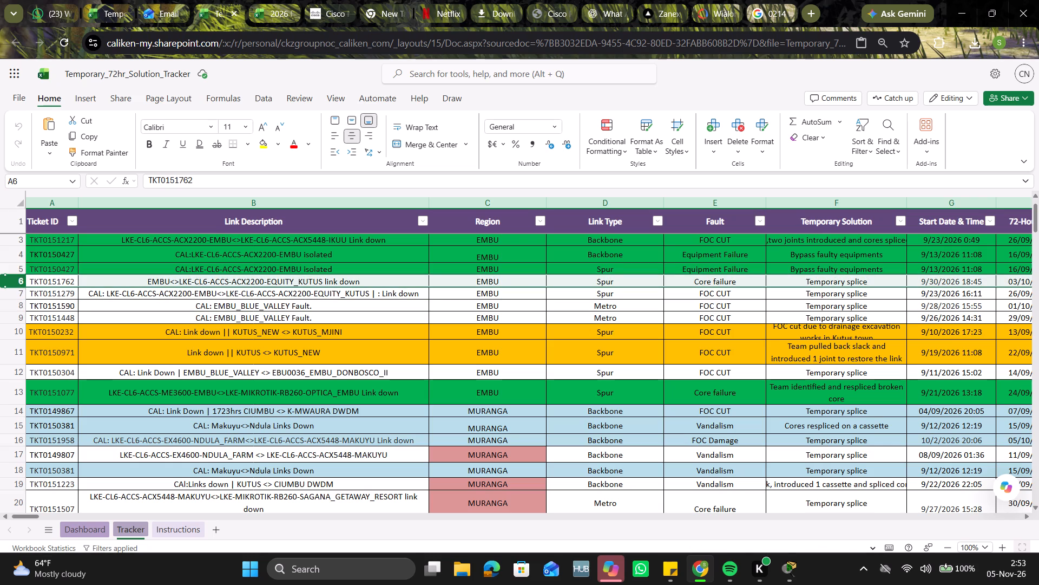
left_click(278, 142)
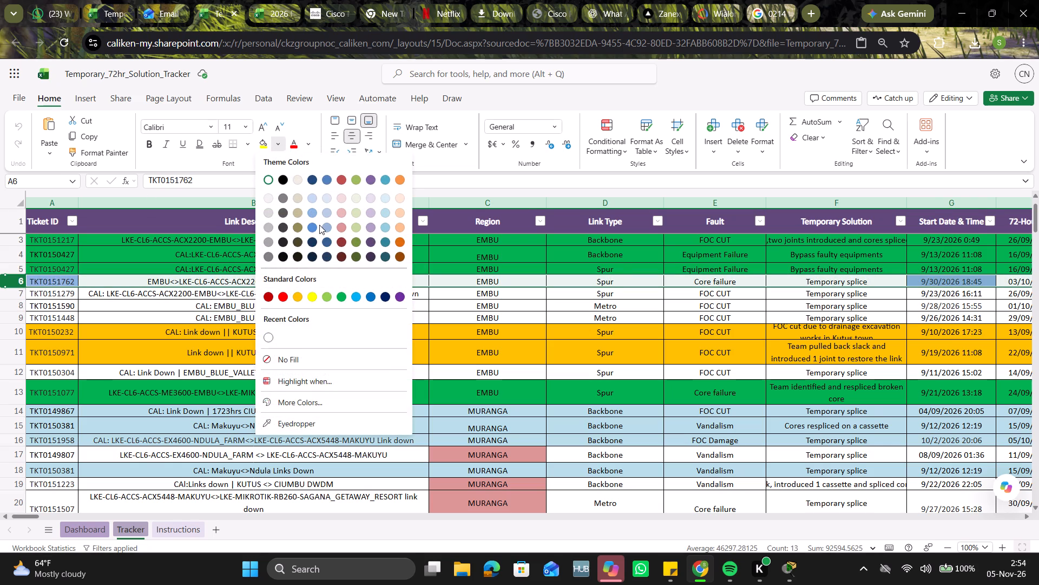
left_click(314, 226)
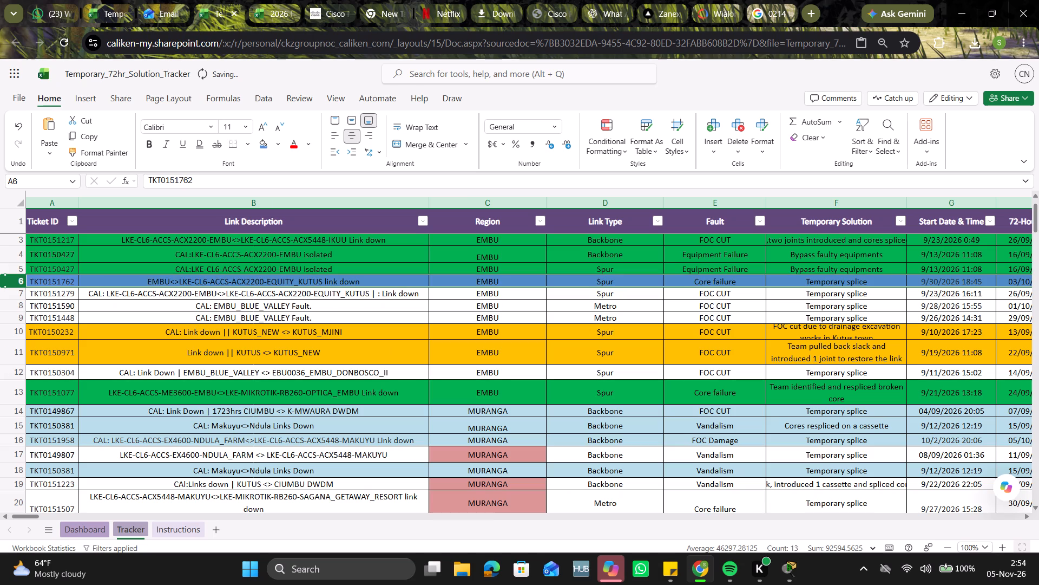
left_click(311, 298)
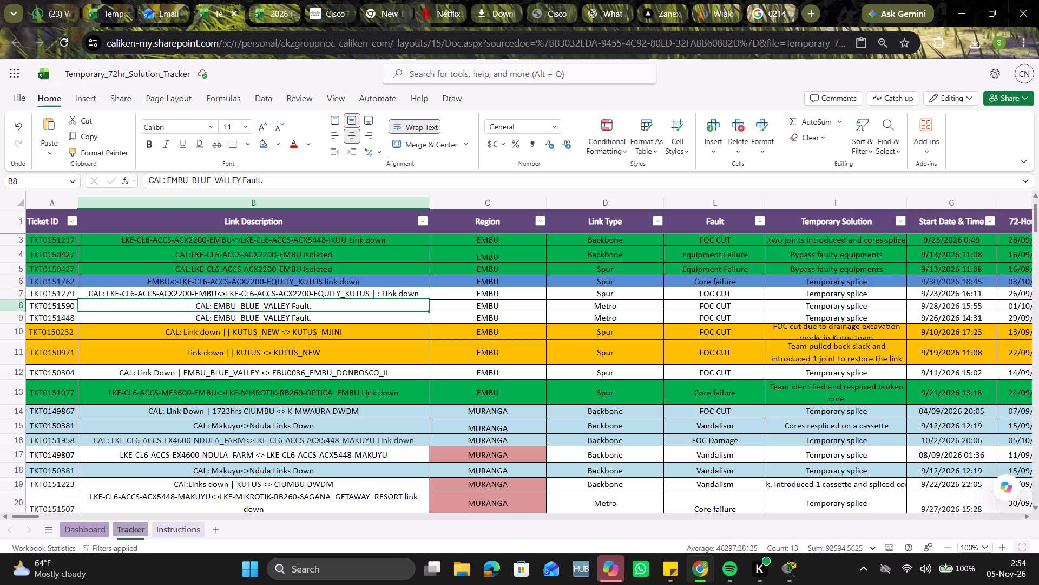
Apply the same blue fill to tracker row 7, TKT0151279 EMBU<>EQUITY_KUTUS, after consulting the Kutus cutover entry in the fault report.
left_click(297, 290)
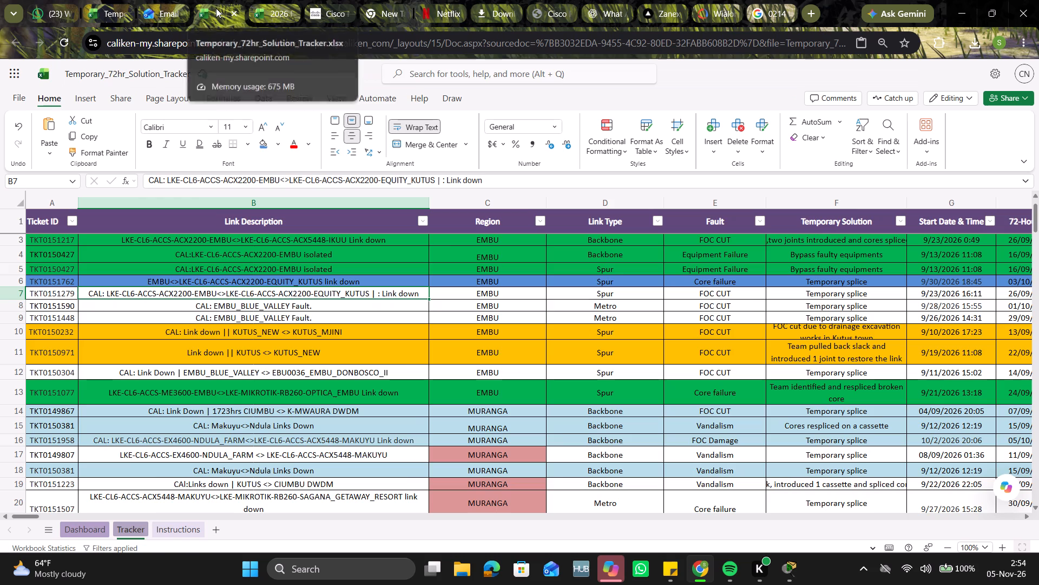
left_click(278, 8)
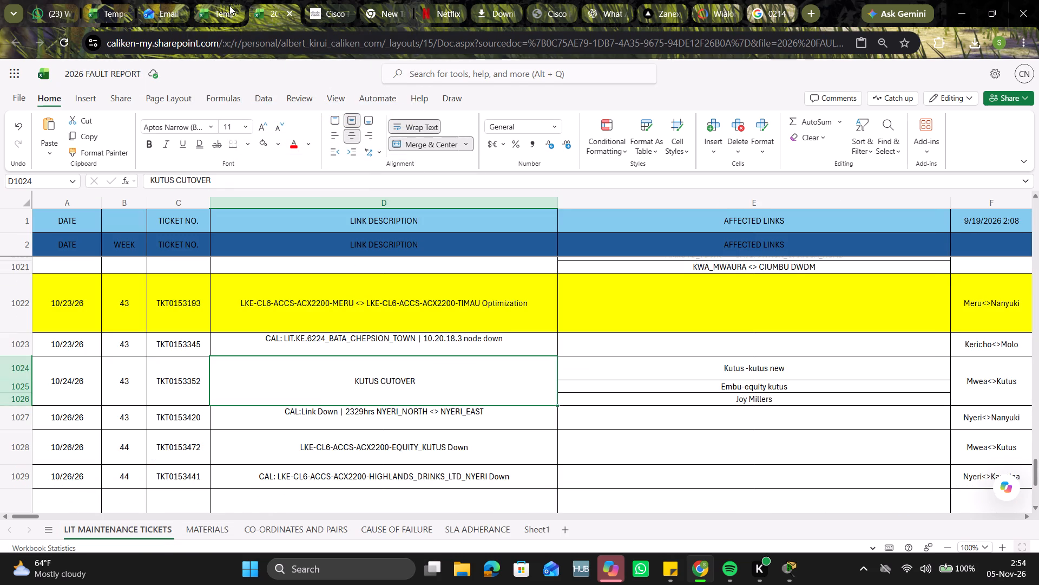
left_click(216, 5)
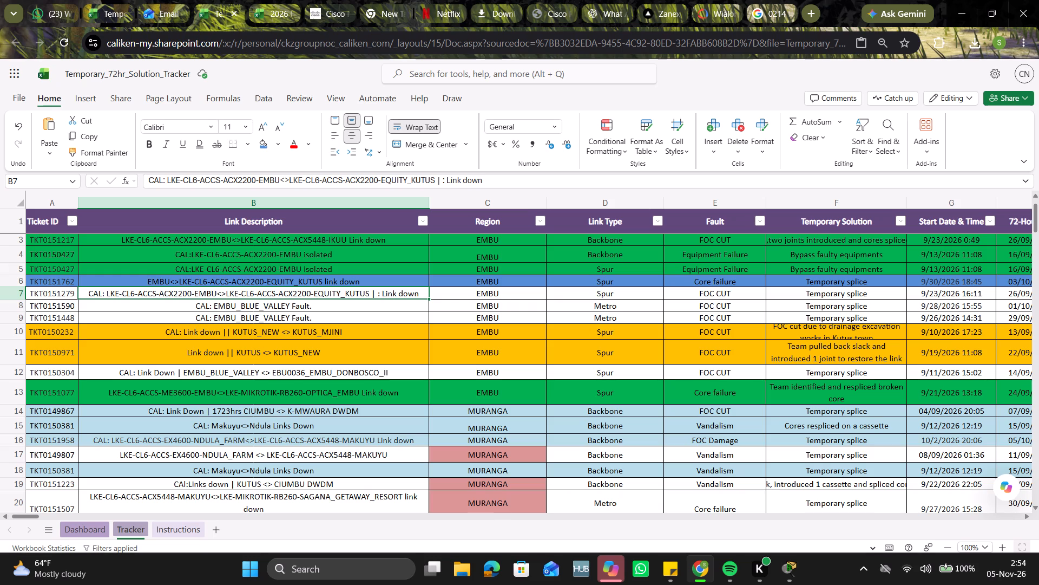
left_click(14, 296)
left_click(262, 148)
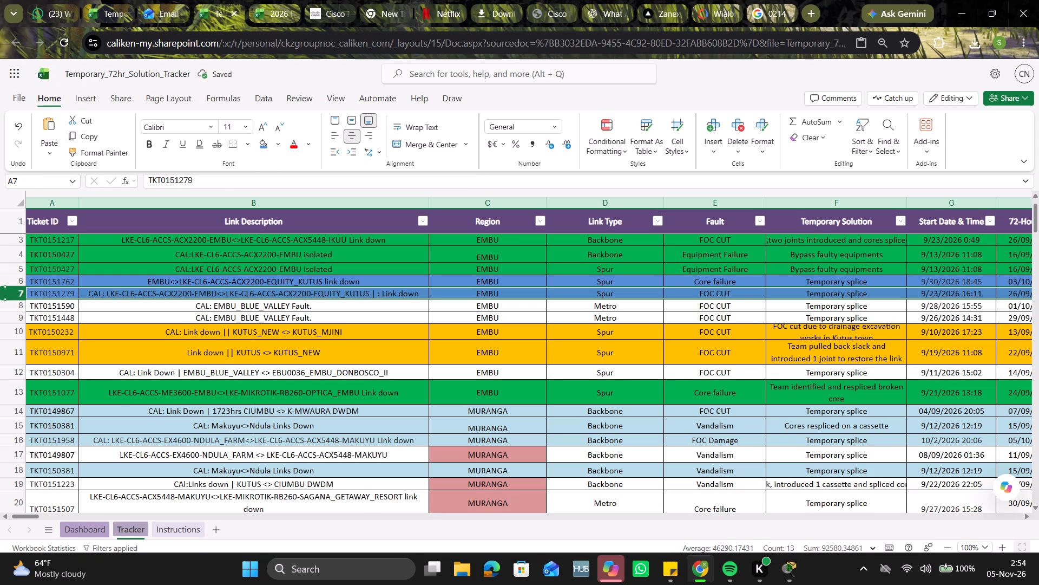
Recolour tracker rows 10 and 11, the KUTUS_NEW<>KUTUS_MJINI and KUTUS<>KUTUS_NEW links, with the same blue fill.
left_click(18, 330)
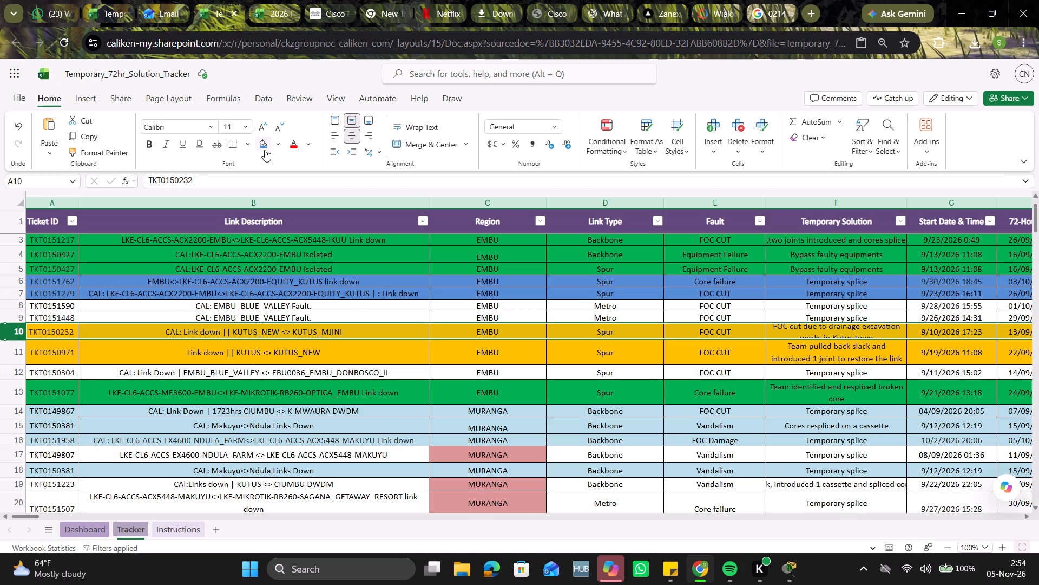
left_click(263, 149)
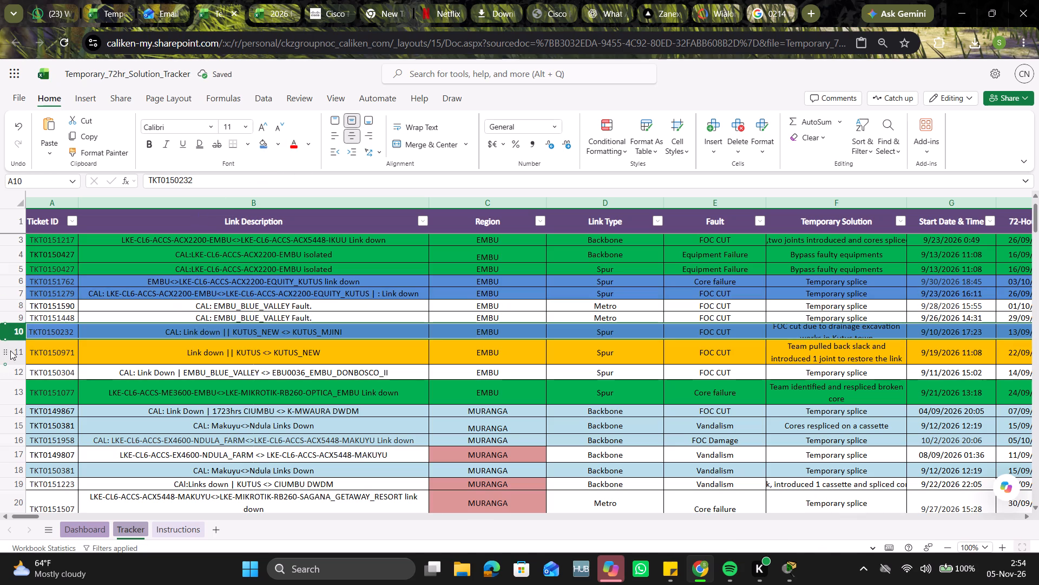
left_click(18, 348)
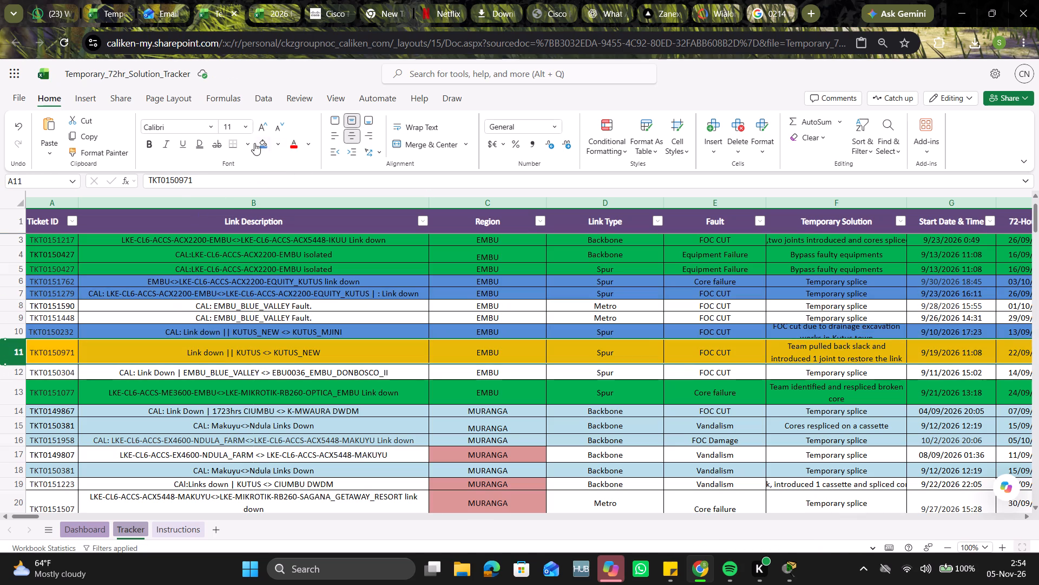
left_click(270, 141)
left_click(359, 311)
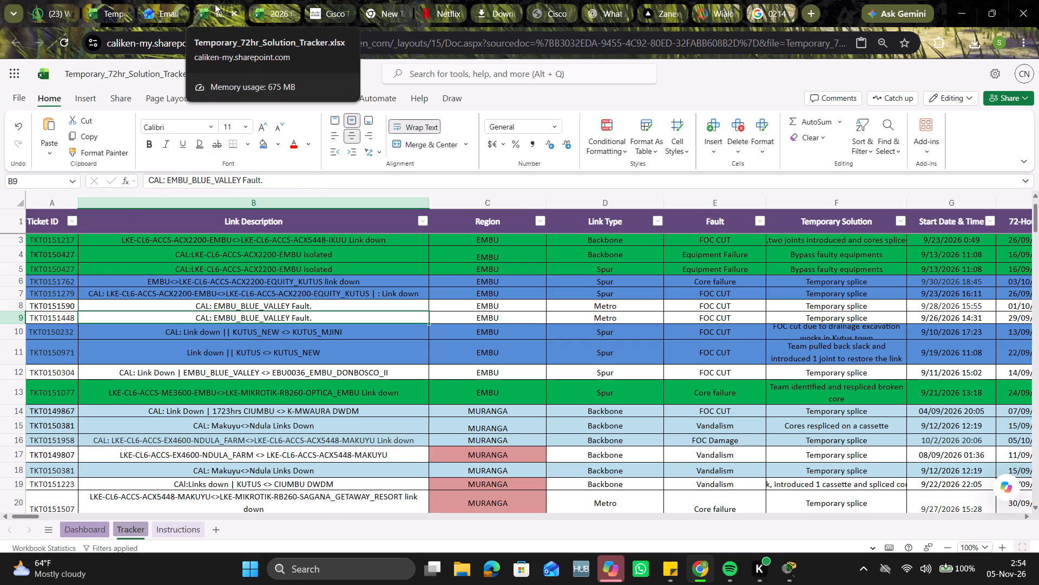
Compare the fault report entries around the KUTUS CUTOVER, from 10/19/26 to 10/26/26, with the links listed in the 72hr solution tracker.
left_click(279, 0)
scroll(328, 386, "down", 1)
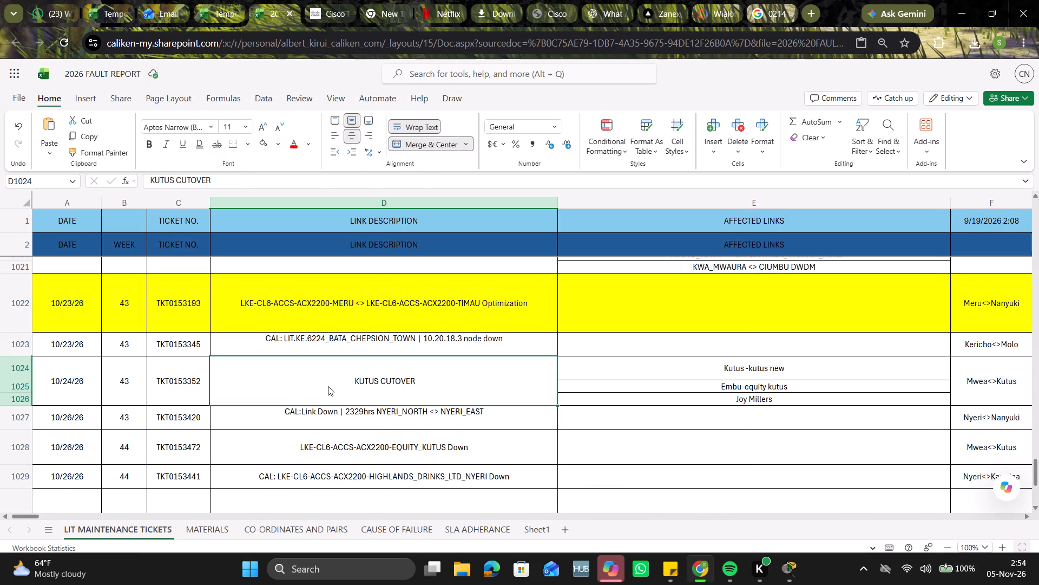
scroll(328, 386, "down", 1)
left_click(385, 381)
scroll(385, 381, "up", 1)
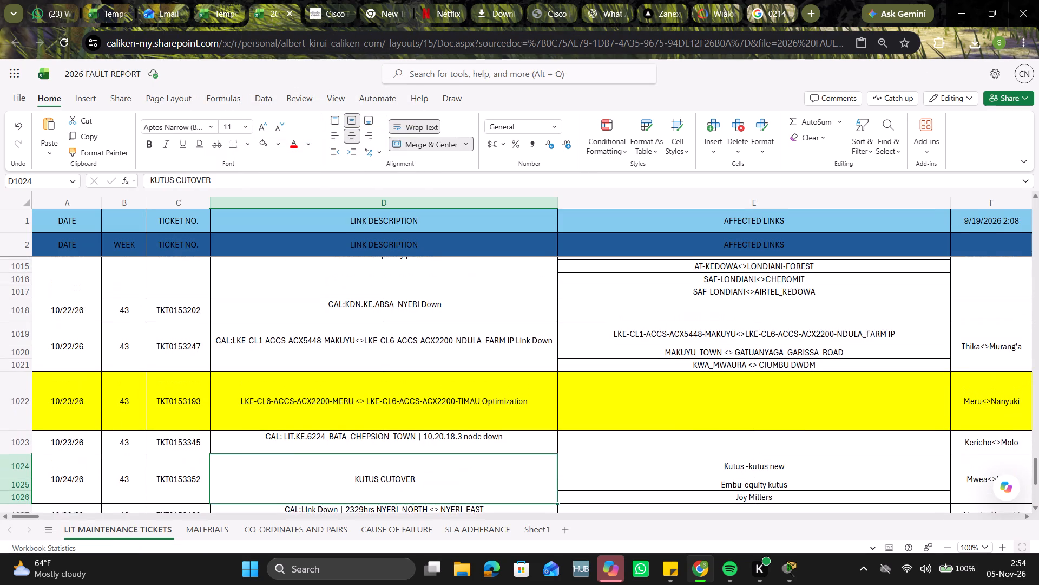
scroll(385, 381, "up", 5)
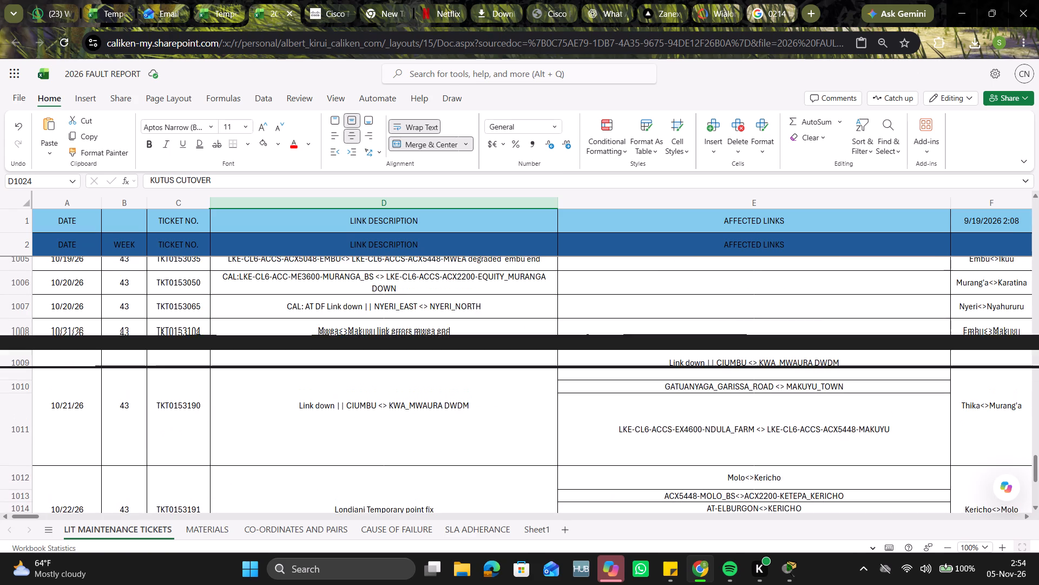
scroll(385, 381, "down", 2)
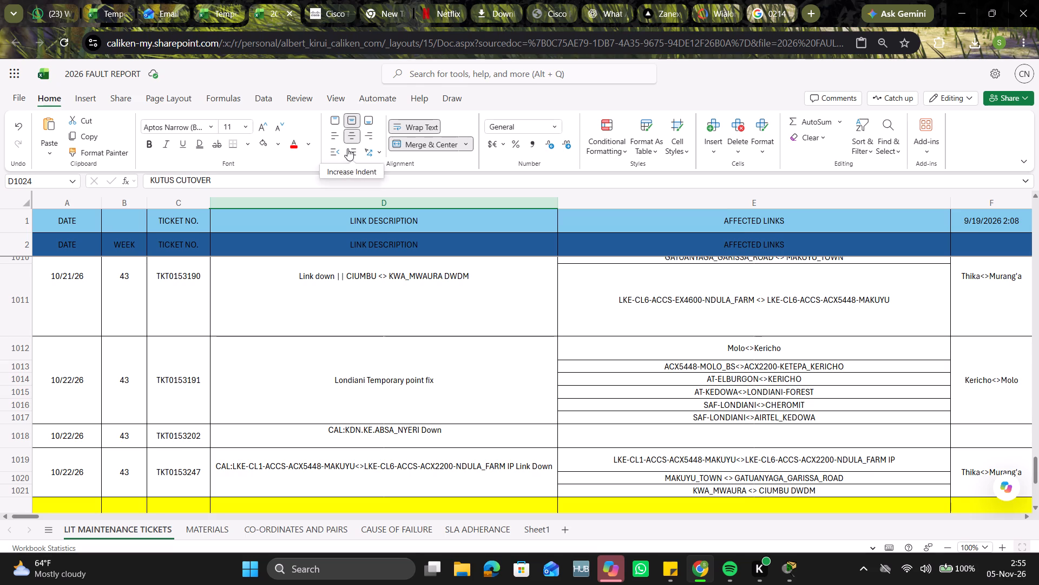
left_click(216, 10)
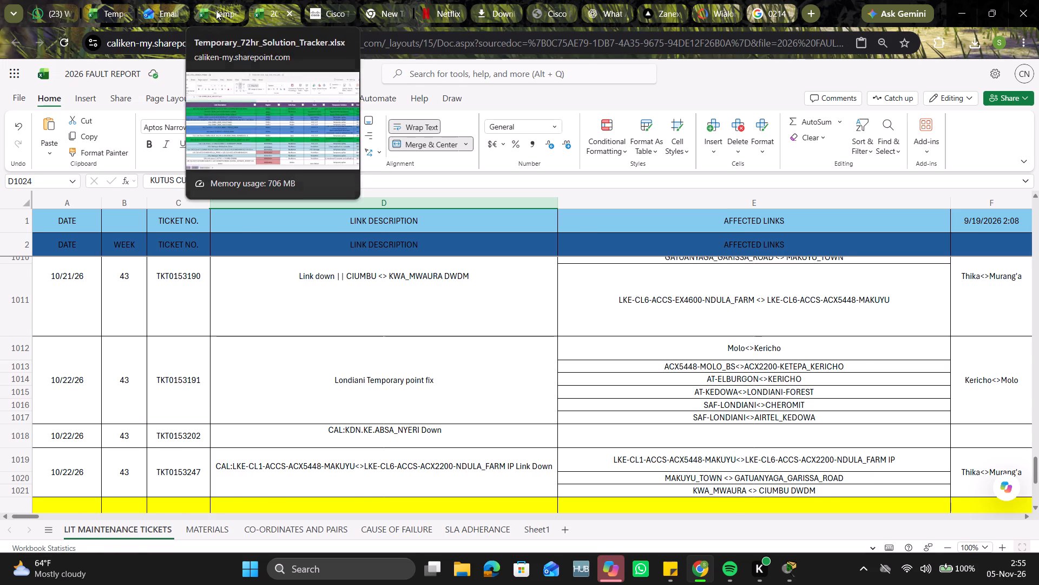
scroll(270, 388, "down", 3)
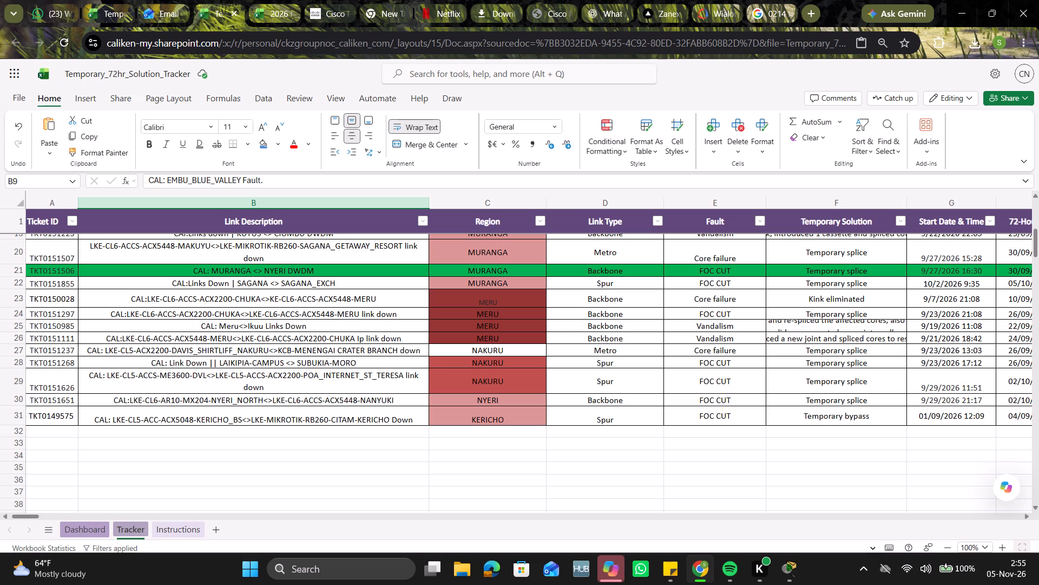
scroll(298, 424, "up", 1)
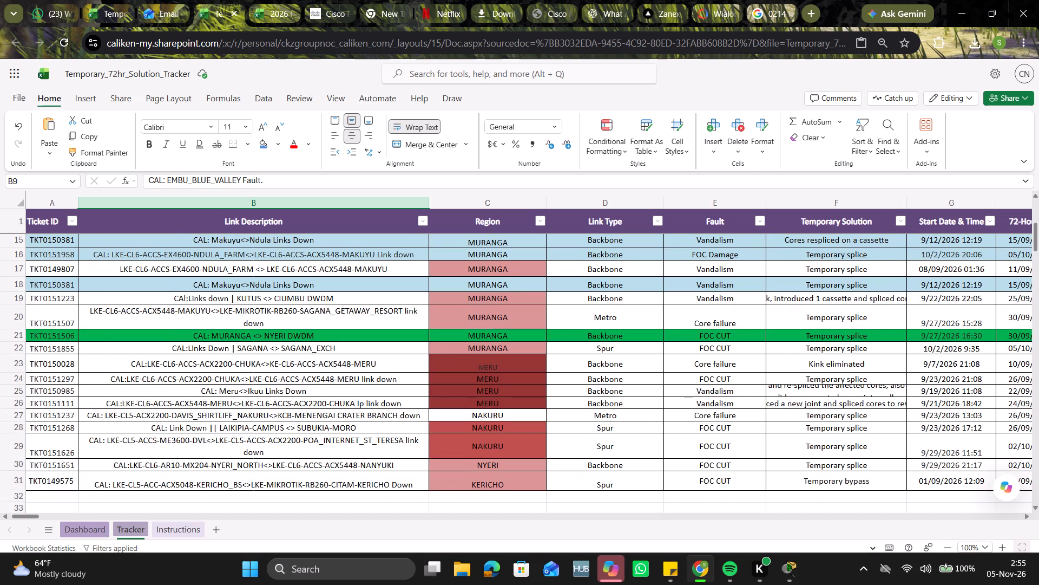
scroll(298, 424, "up", 7)
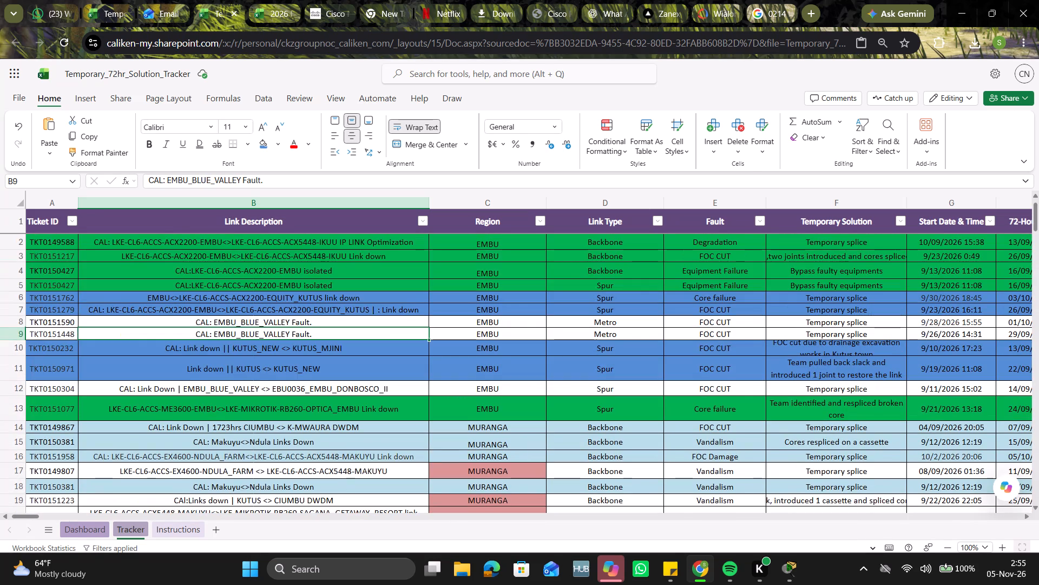
Review the fault report's link descriptions and affected links backwards from 10/22/26 to 10/9/26, looking for links listed in the tracker.
left_click(267, 9)
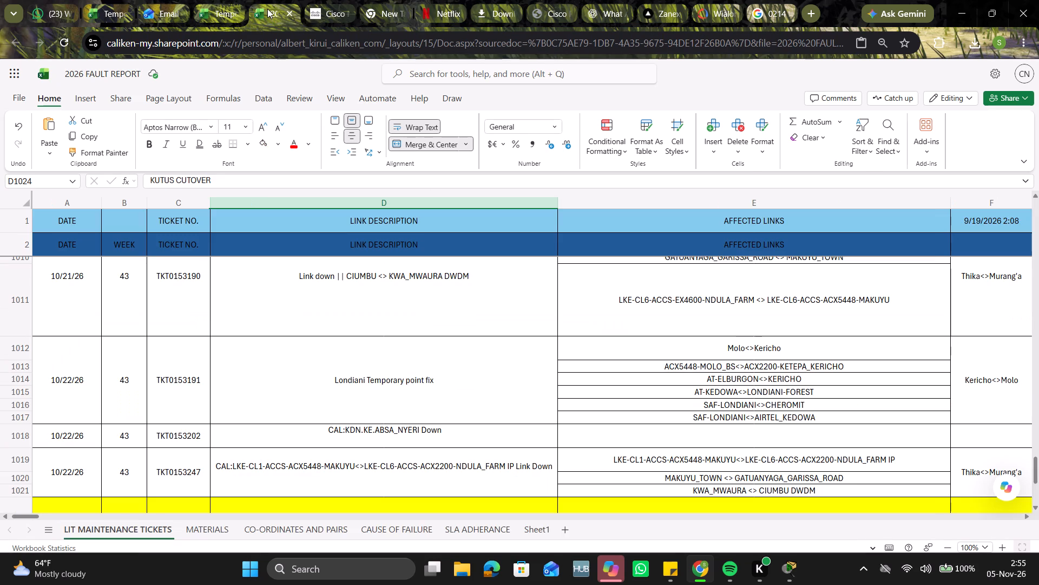
scroll(334, 383, "up", 3)
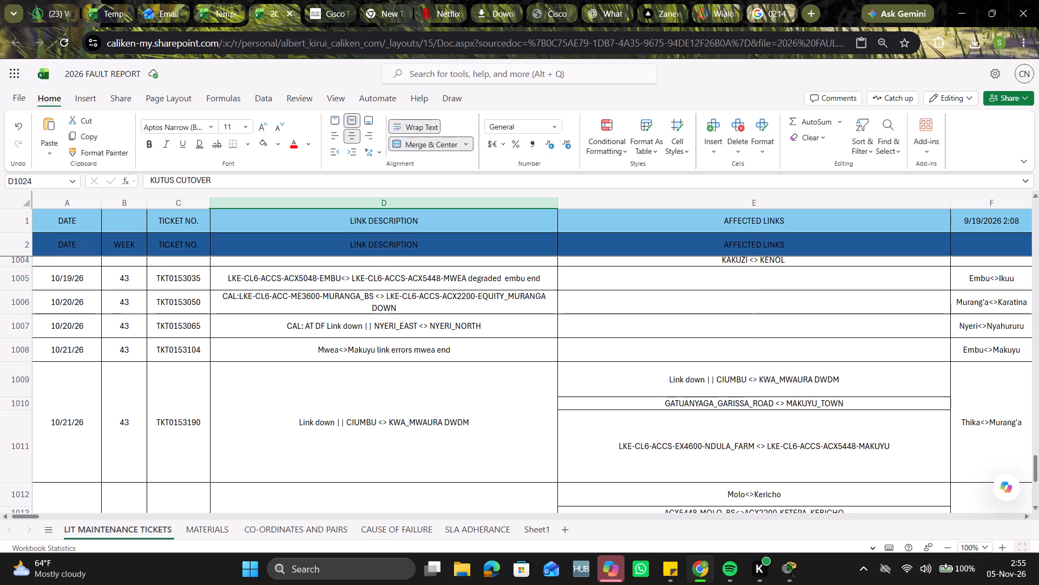
scroll(334, 383, "up", 2)
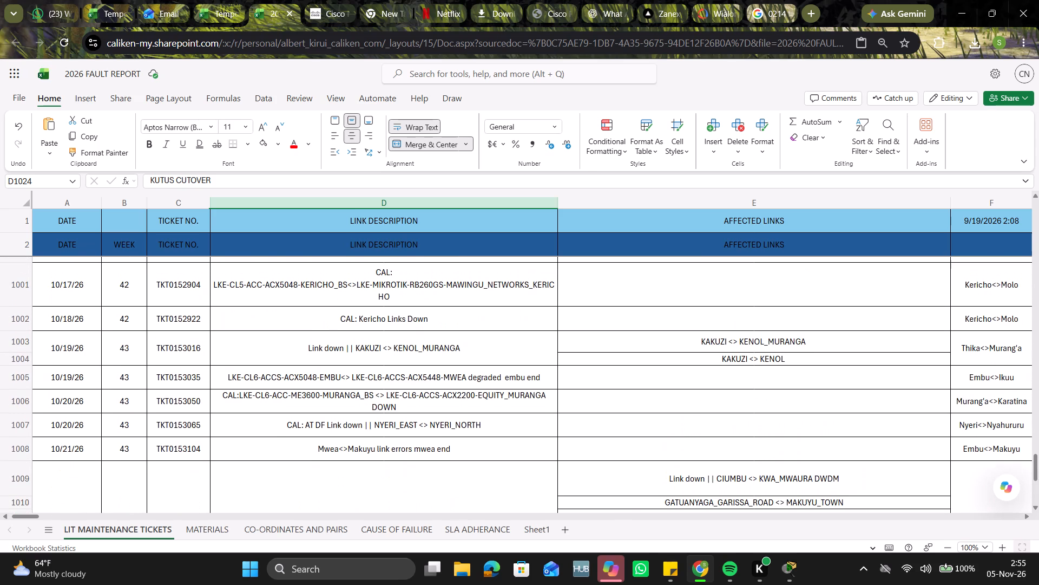
scroll(334, 383, "up", 1)
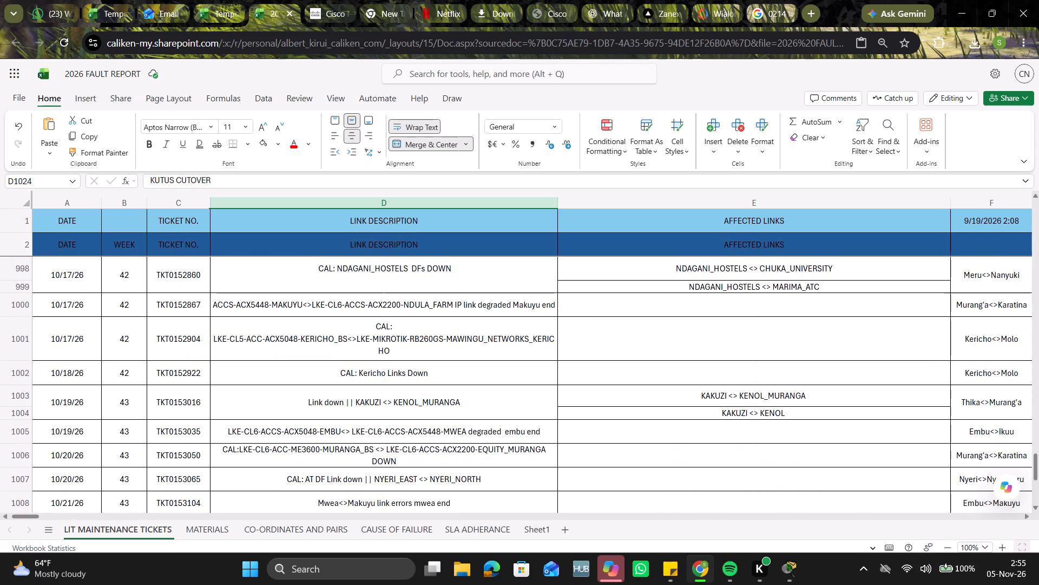
scroll(334, 383, "up", 3)
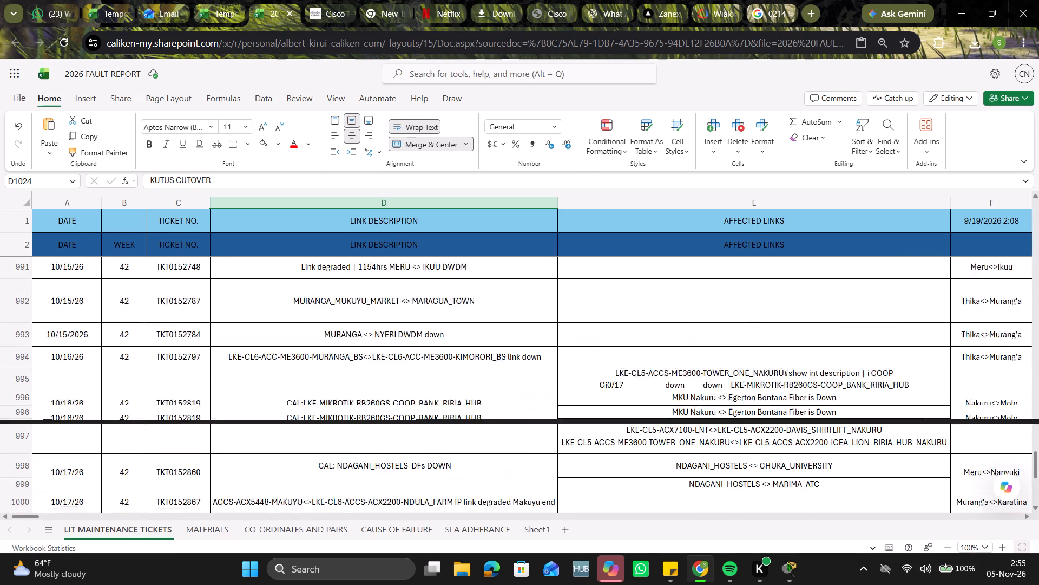
scroll(334, 383, "up", 3)
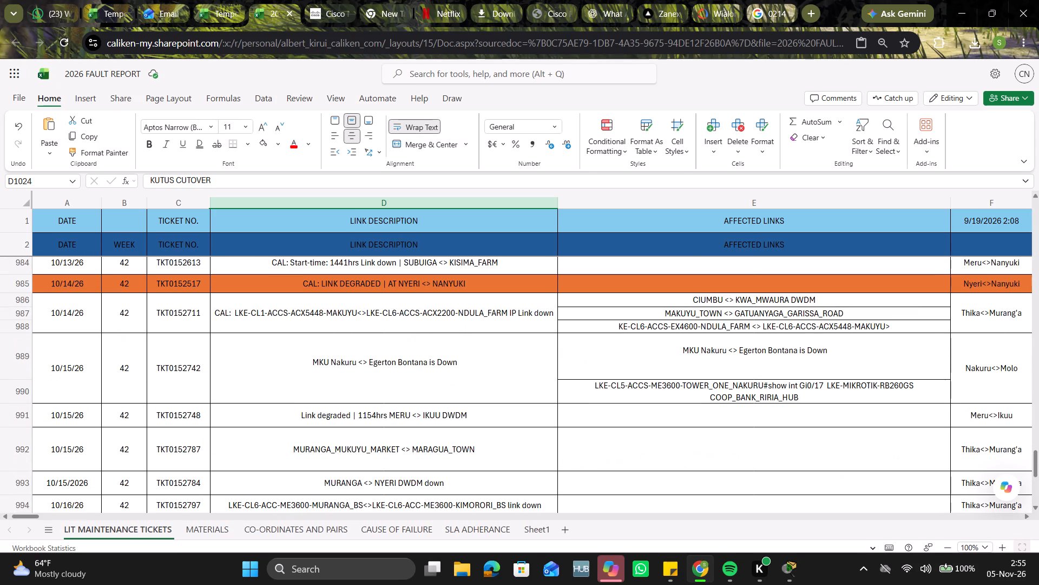
scroll(359, 435, "up", 1)
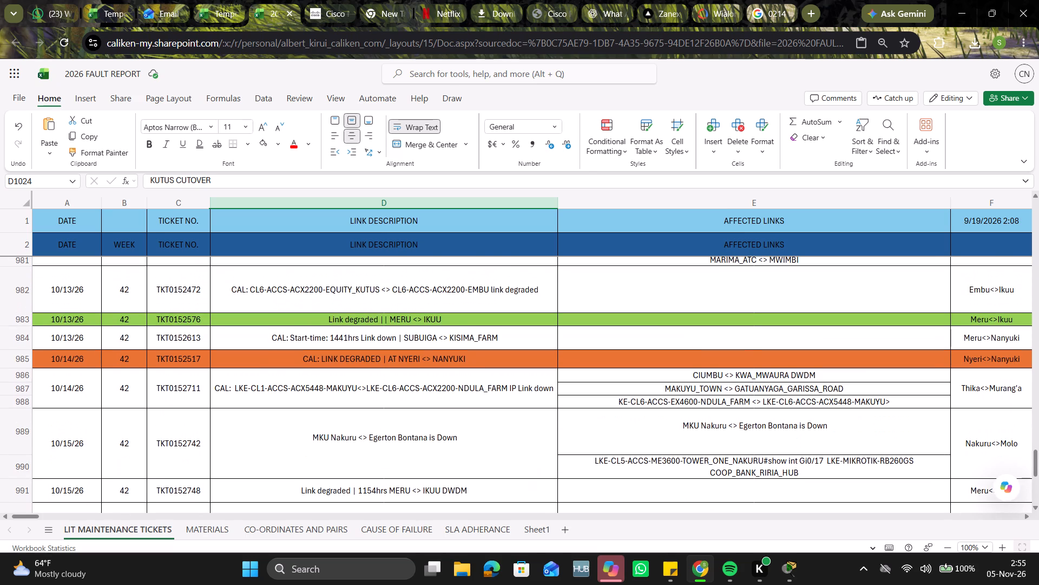
scroll(359, 435, "up", 3)
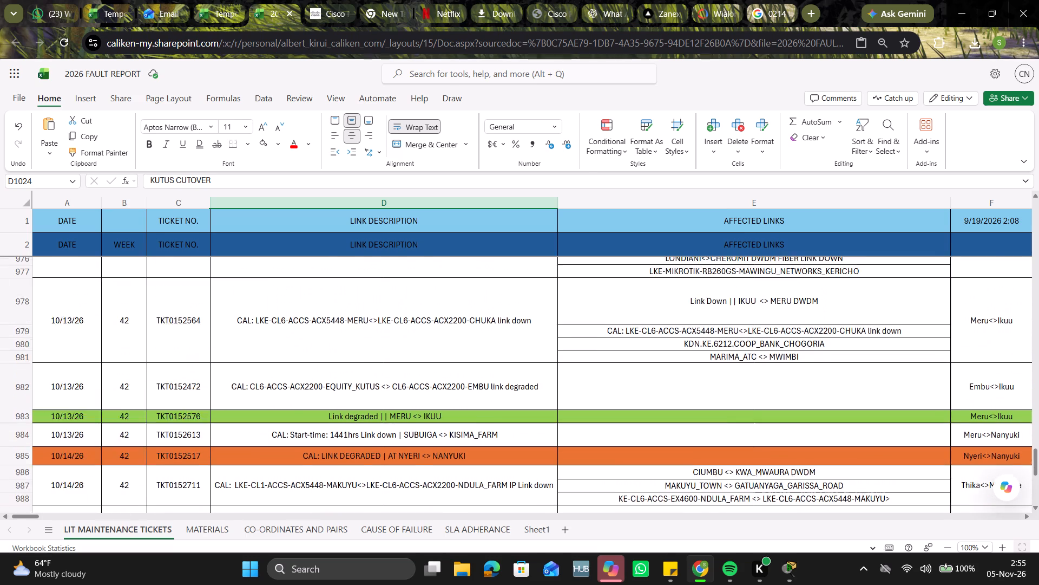
scroll(359, 435, "up", 3)
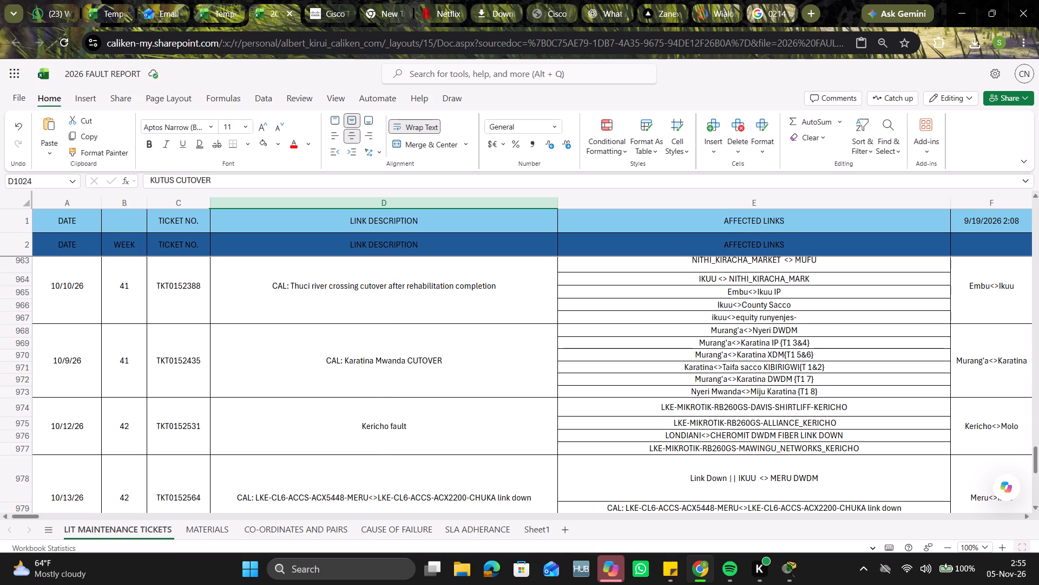
Examine the tracker's Muranga to Kericho rows, including the MURANGA <> NYERI DWDM entry's deadline, status, permanent solution and remarks.
left_click(205, 0)
scroll(330, 376, "down", 1)
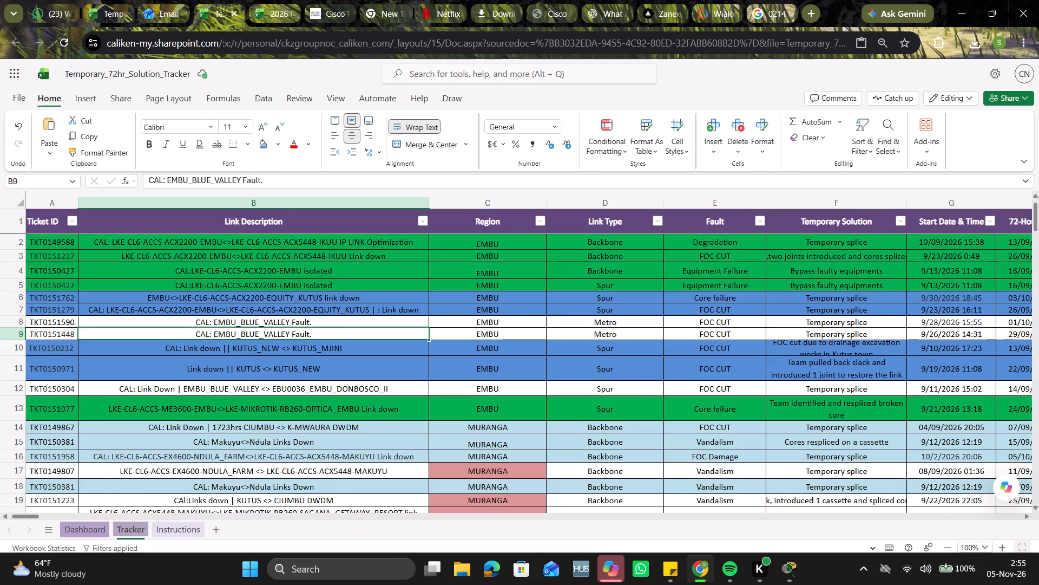
scroll(330, 376, "down", 1)
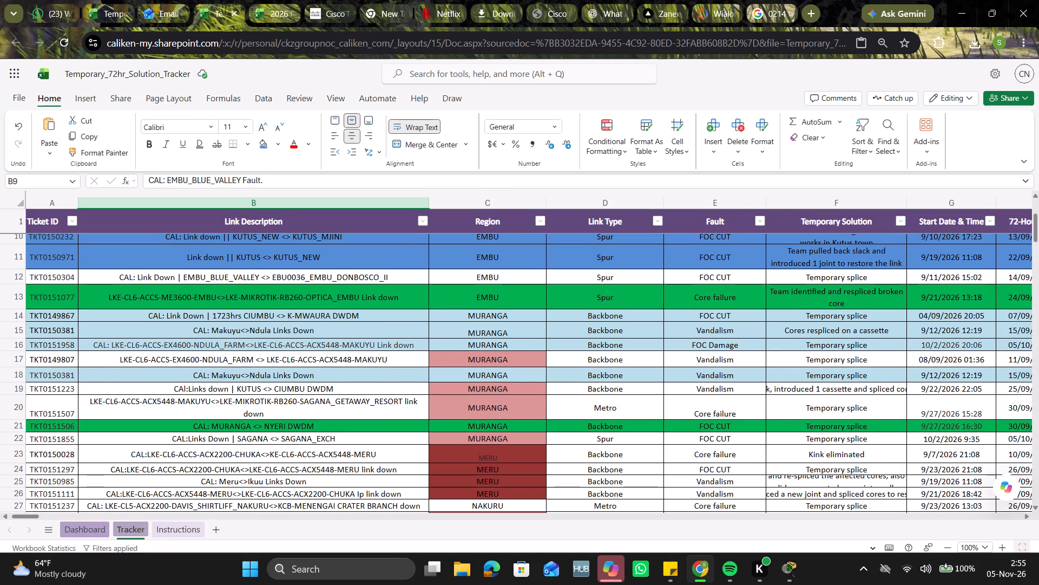
scroll(341, 337, "down", 1)
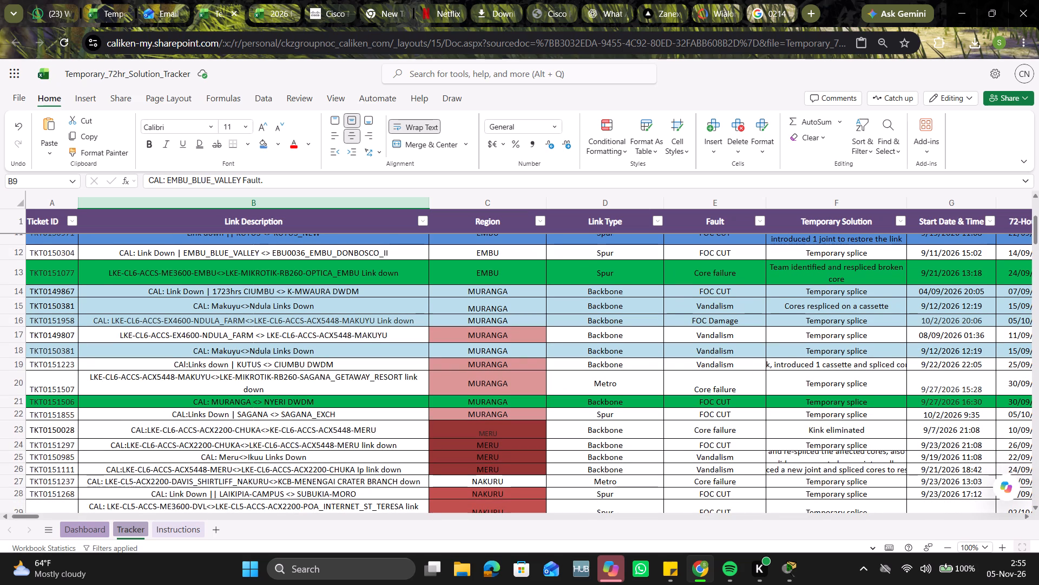
scroll(364, 333, "down", 1)
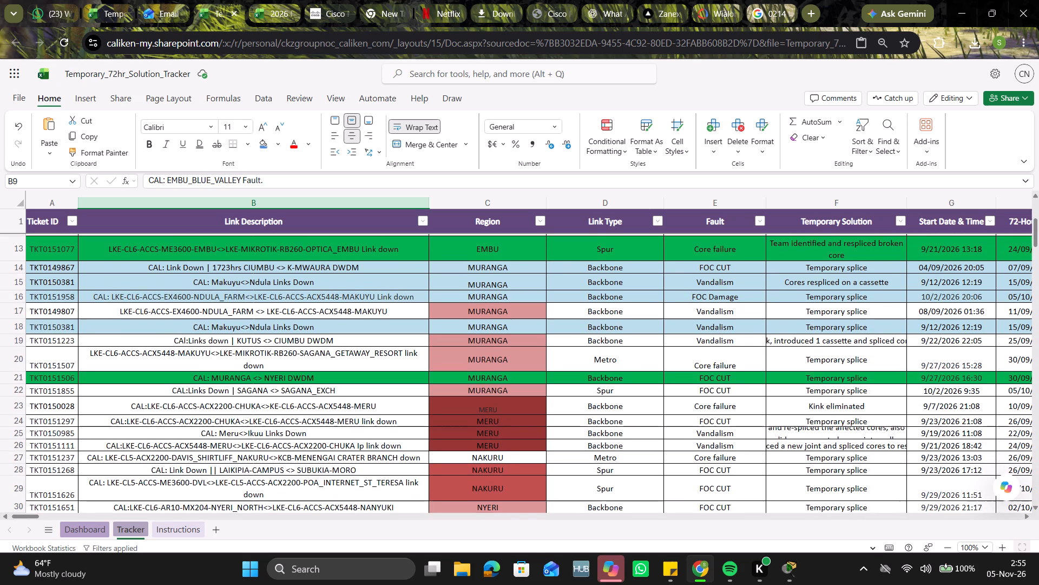
scroll(369, 361, "down", 1)
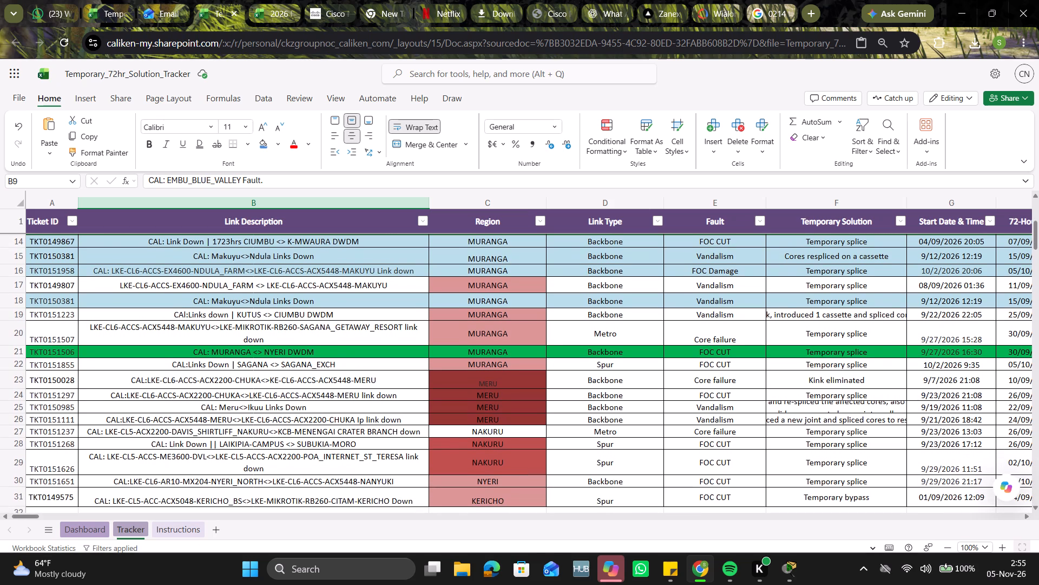
scroll(369, 361, "down", 1)
left_click(367, 354)
scroll(367, 354, "left", 1)
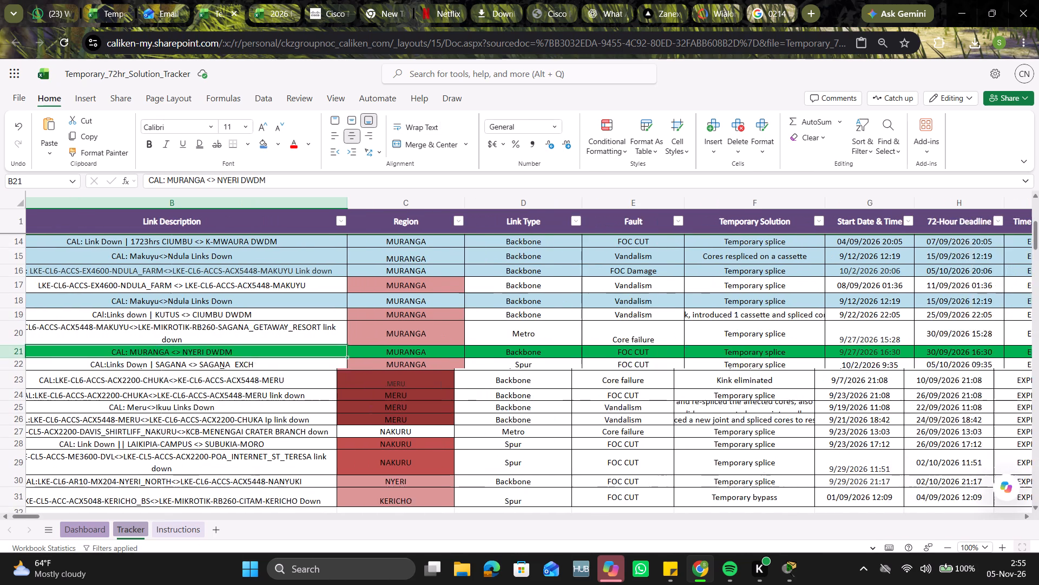
scroll(367, 354, "left", 6)
scroll(367, 354, "right", 1)
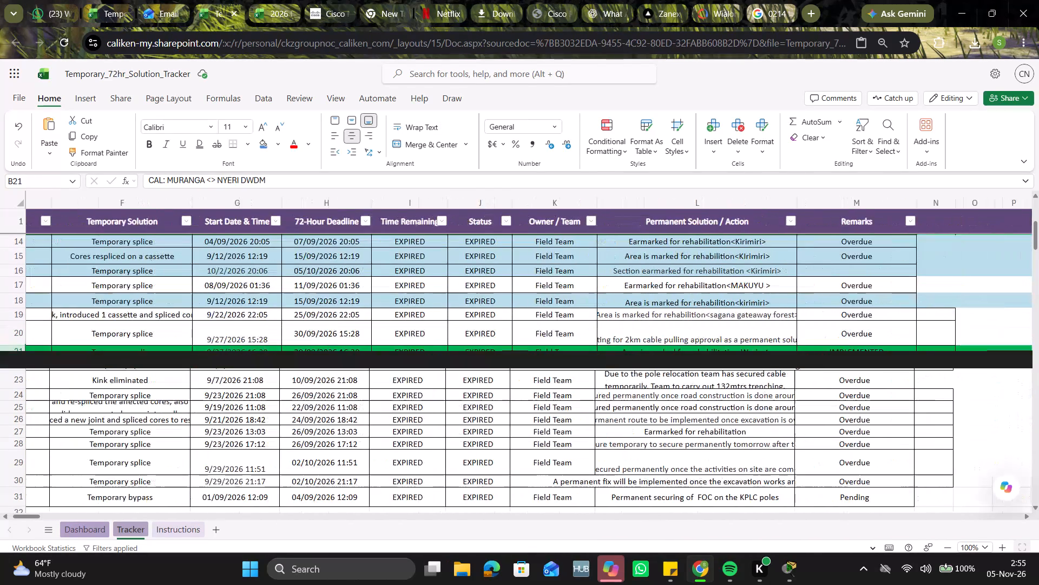
scroll(367, 354, "right", 5)
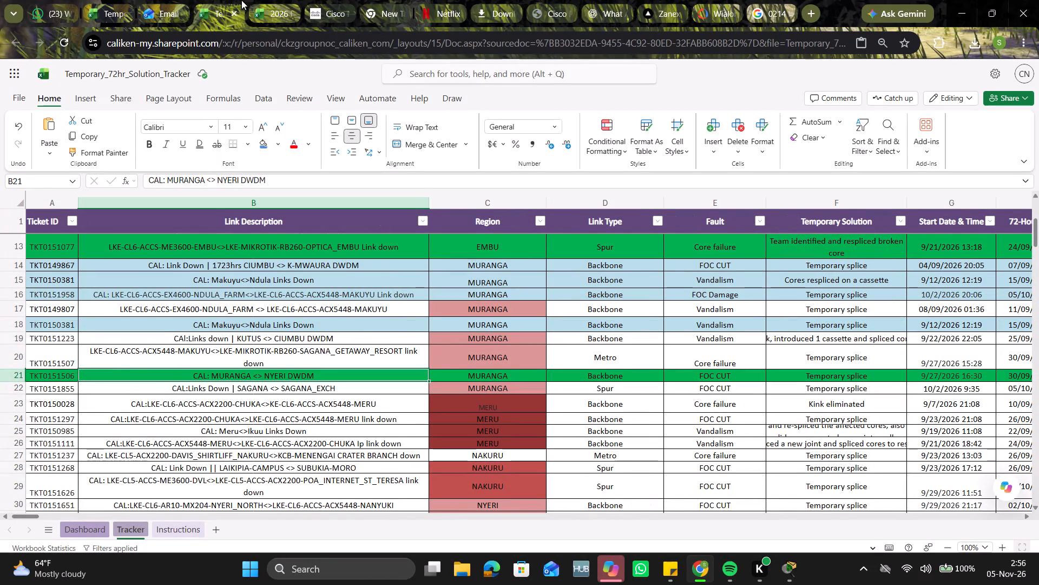
Review the fault report's link descriptions and affected links backwards from 10/13/26 to 9/30/26 for links listed in the tracker.
left_click(288, 22)
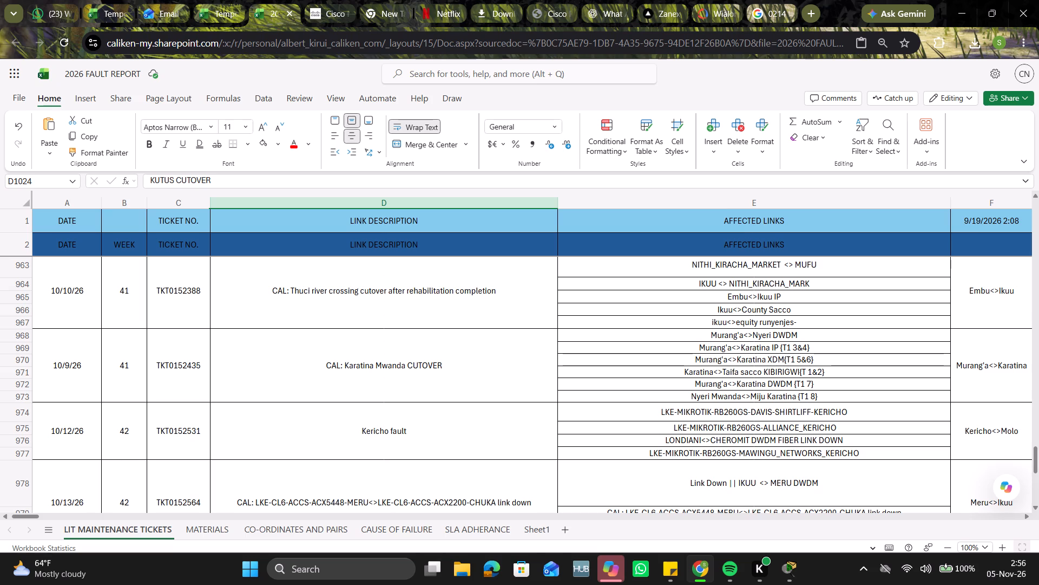
scroll(512, 411, "up", 1)
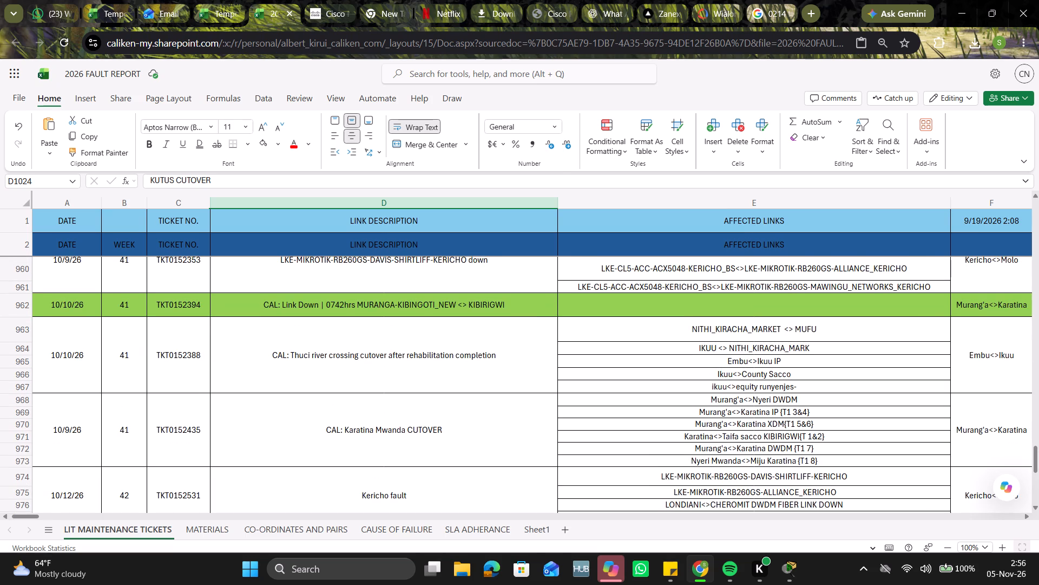
scroll(512, 411, "up", 1)
scroll(446, 417, "up", 1)
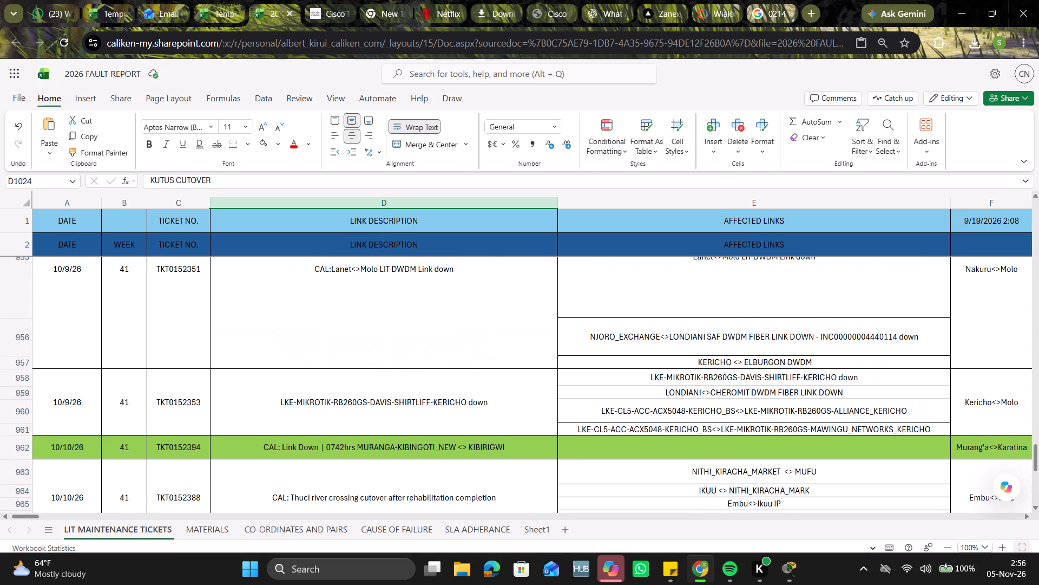
scroll(446, 417, "up", 2)
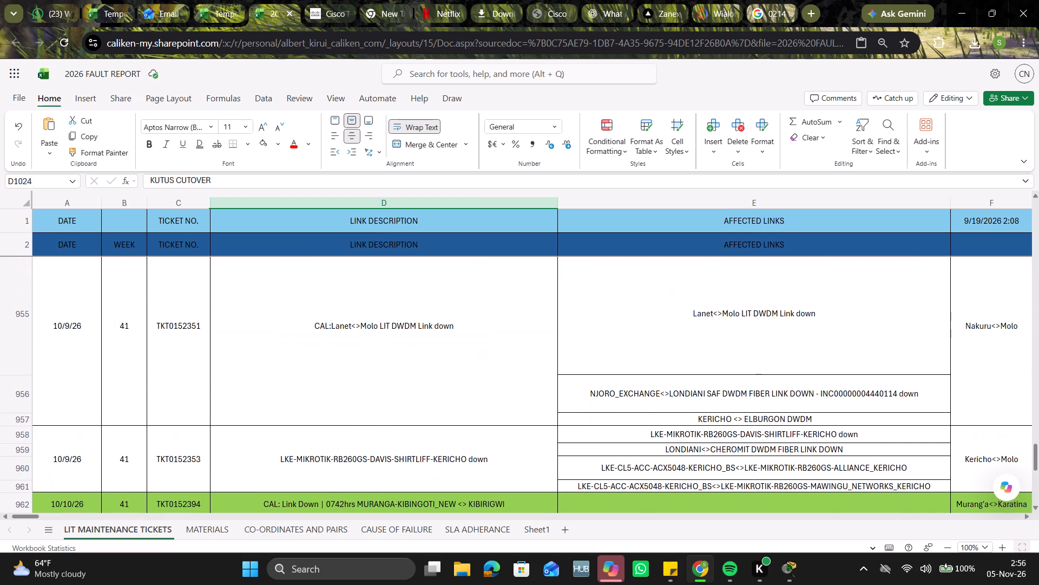
scroll(446, 417, "up", 4)
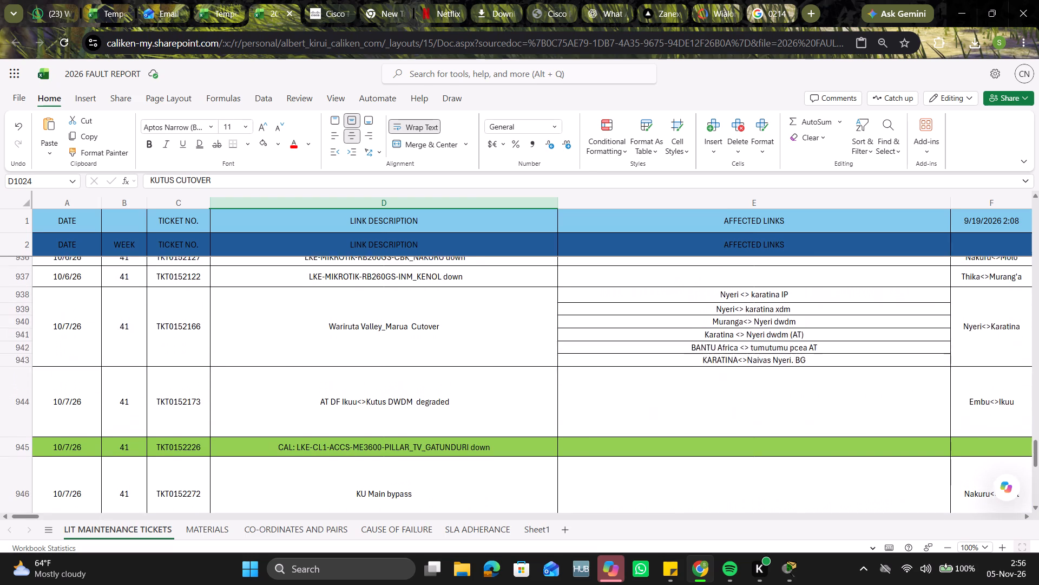
scroll(446, 417, "up", 3)
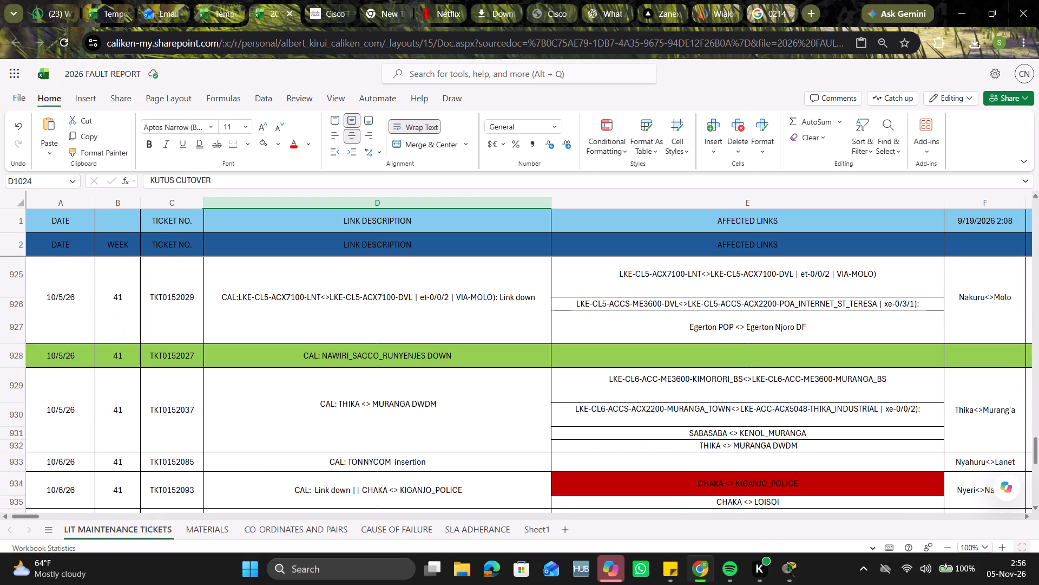
scroll(406, 374, "up", 3)
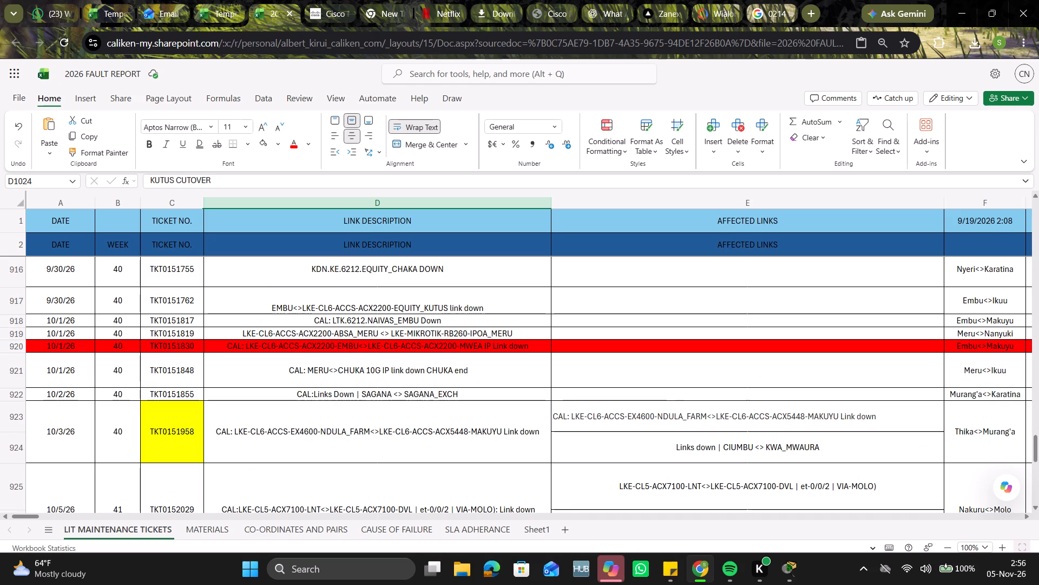
Locate the Wariruta Valley_Marua Cutover of 10/7/26 in the fault report and compare its affected links with the 72hr tracker's rows.
scroll(449, 347, "down", 1)
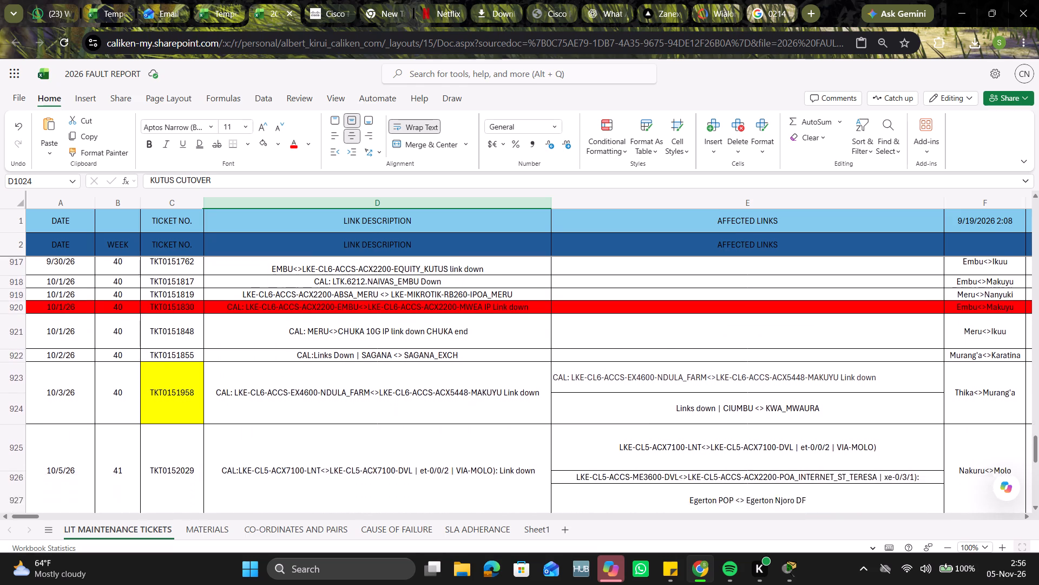
scroll(449, 347, "down", 5)
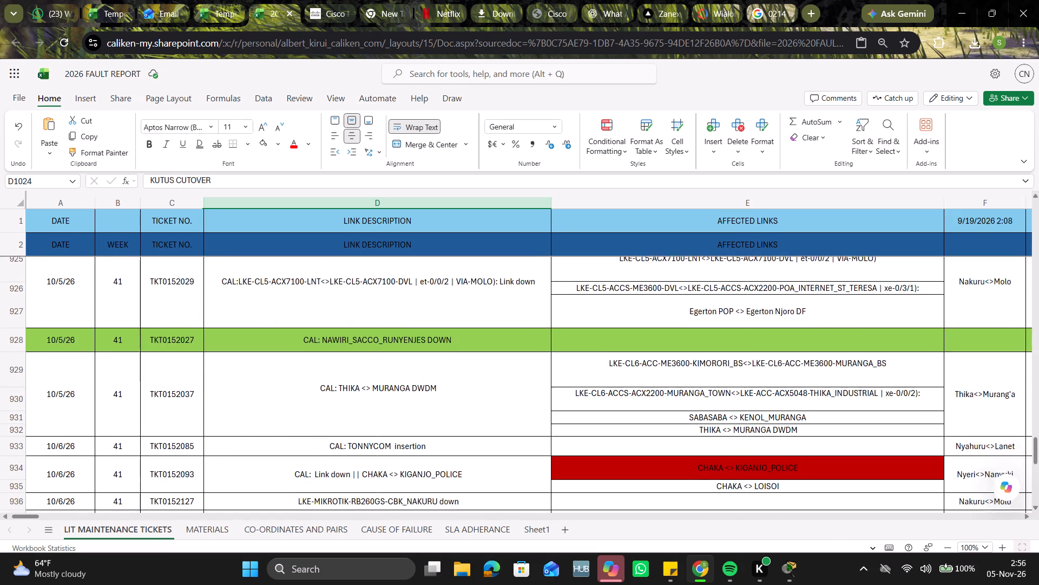
scroll(449, 347, "down", 1)
scroll(467, 399, "down", 1)
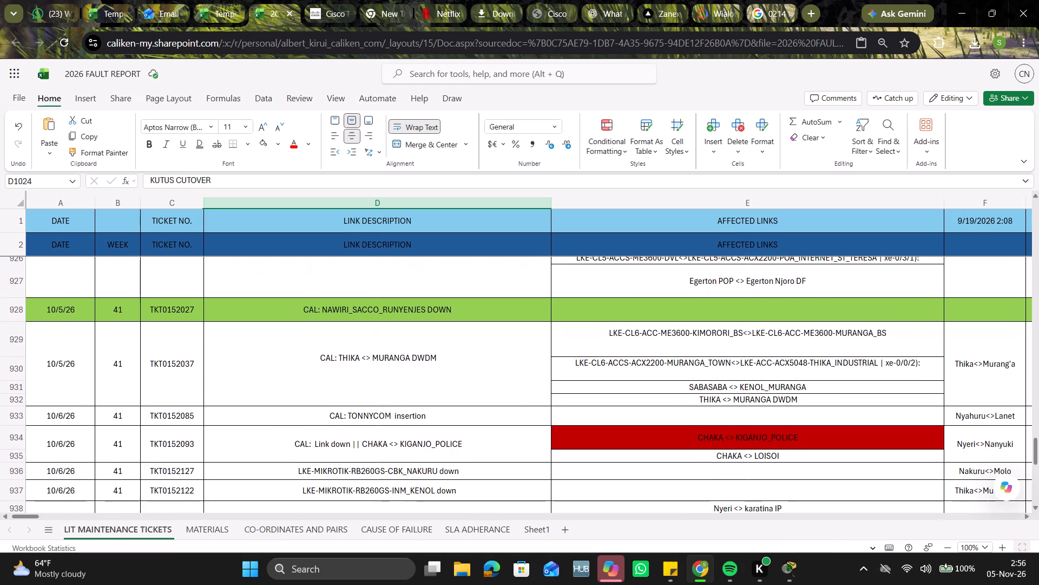
scroll(467, 399, "down", 2)
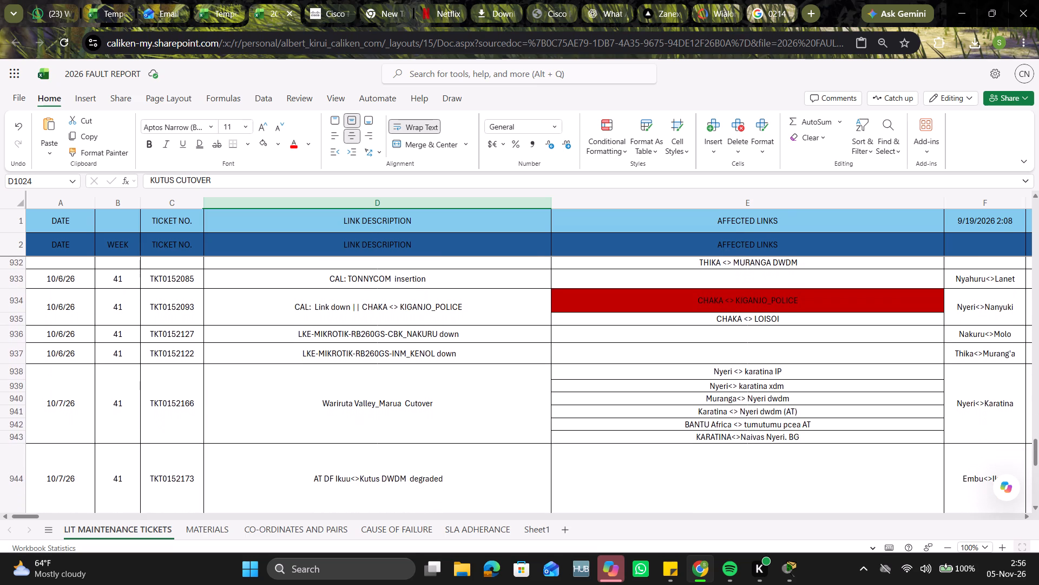
scroll(467, 399, "down", 1)
left_click(472, 401)
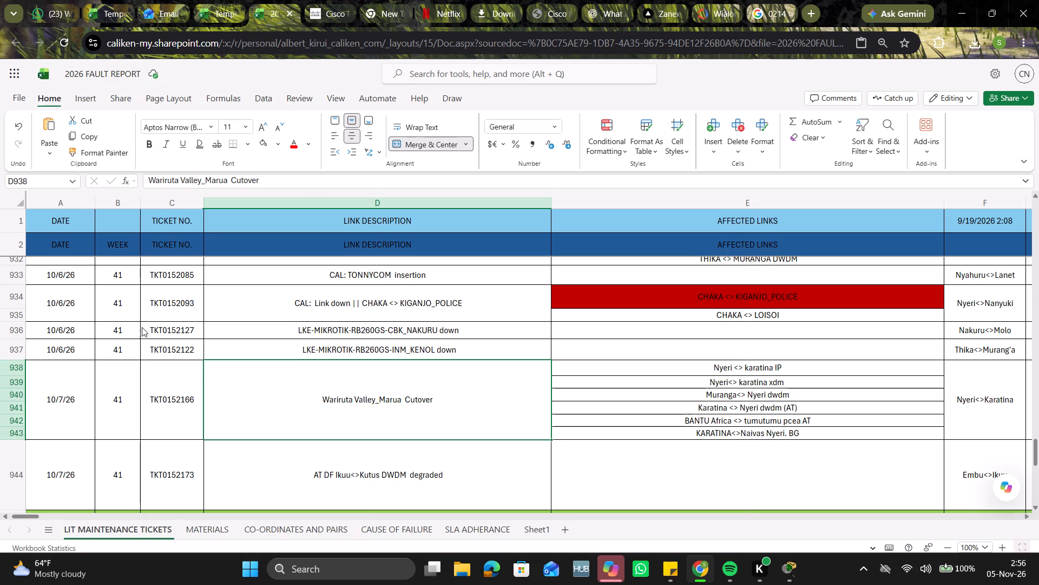
left_click(214, 9)
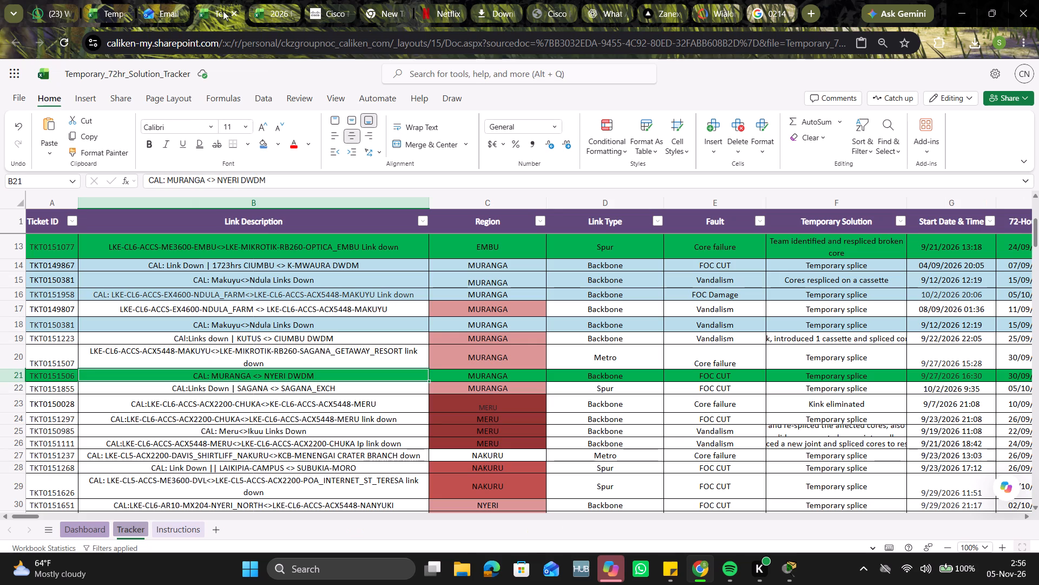
scroll(286, 424, "down", 1)
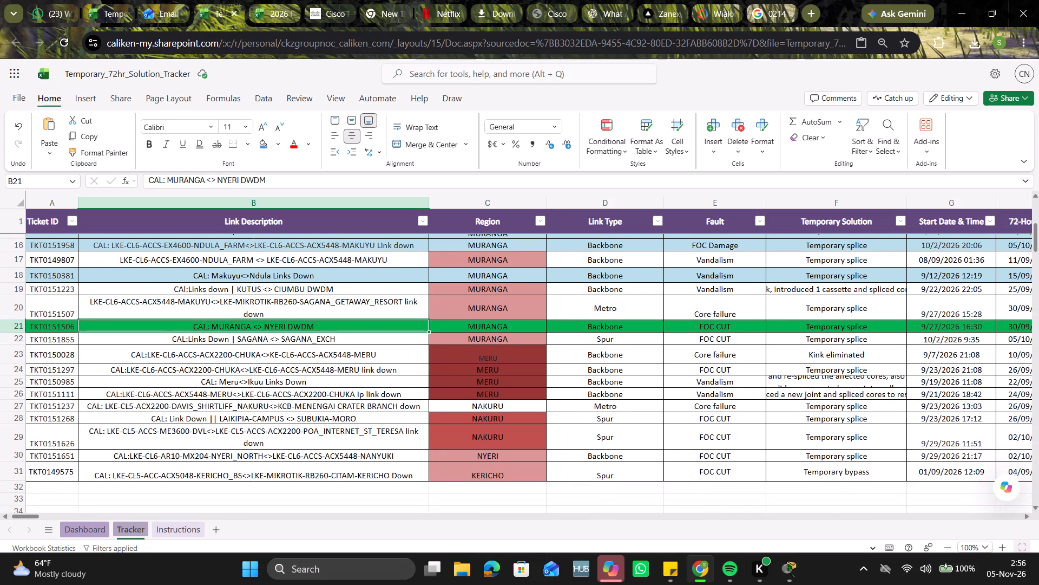
scroll(358, 275, "up", 1)
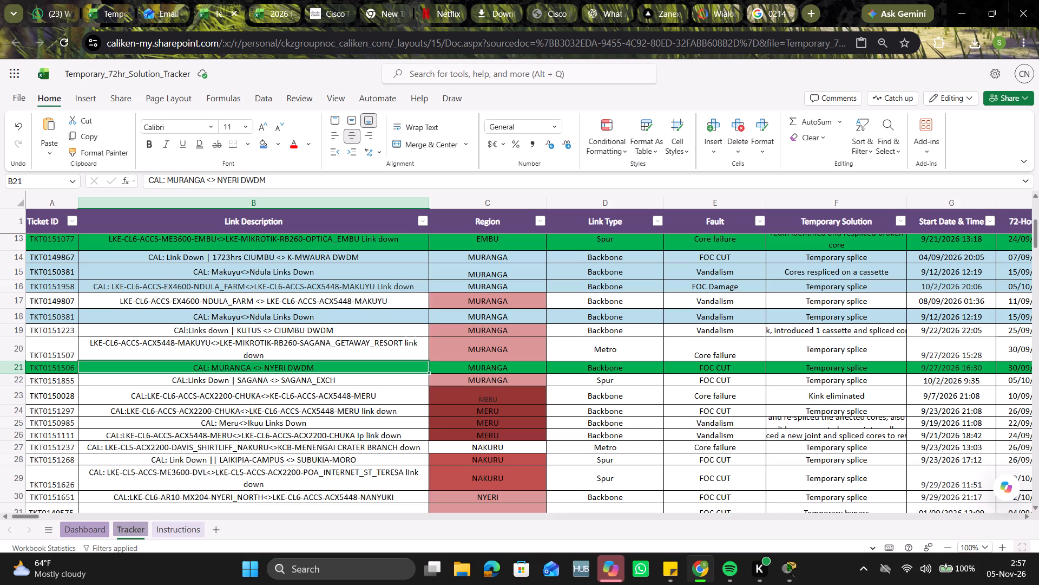
scroll(361, 380, "right", 1)
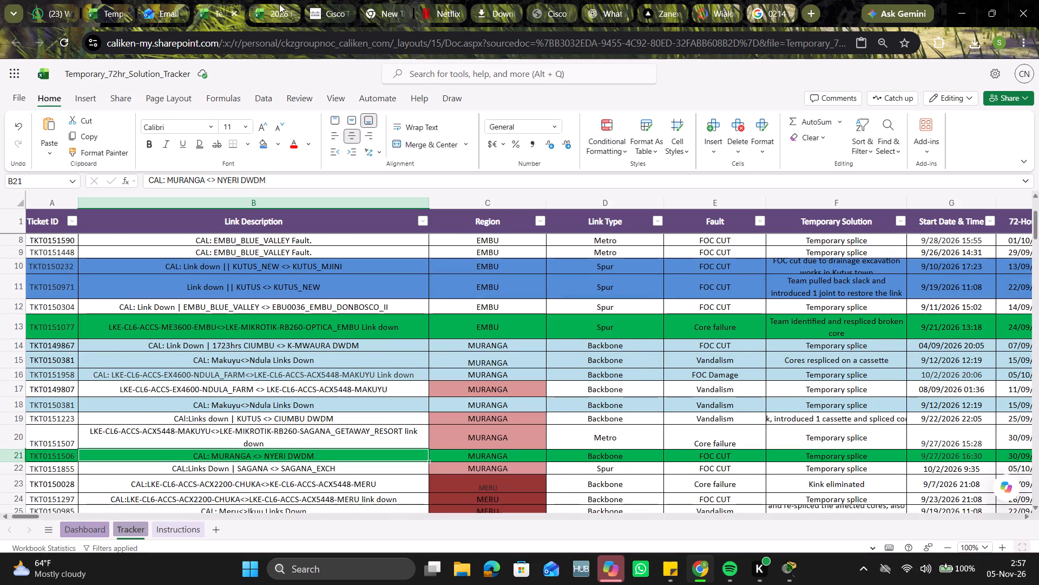
Review the fault report entries forwards from 10/7/26 to 10/15/26, checking link descriptions and affected links for tracker matches.
left_click(264, 10)
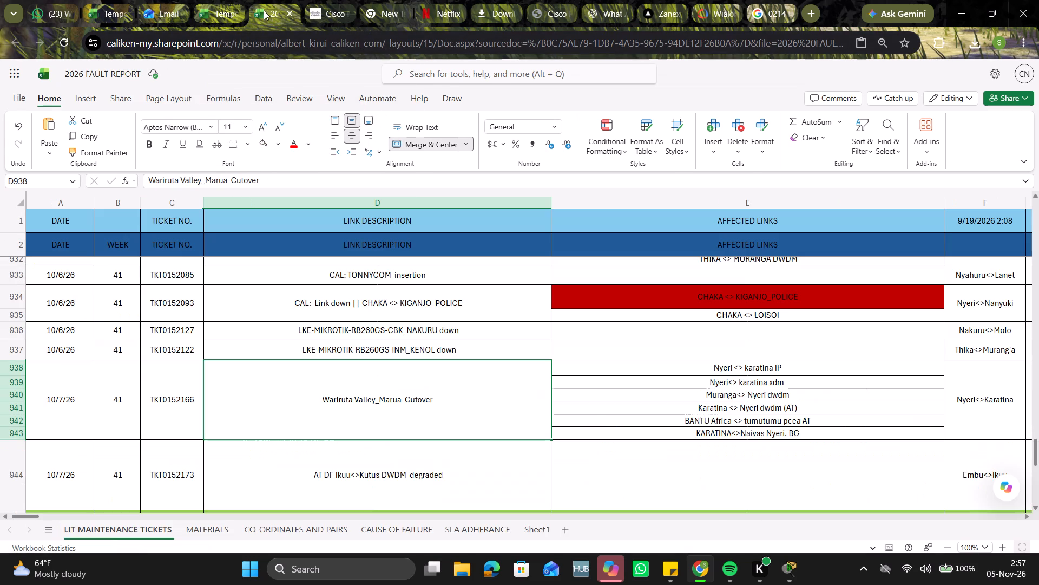
scroll(374, 428, "down", 4)
left_click(418, 443)
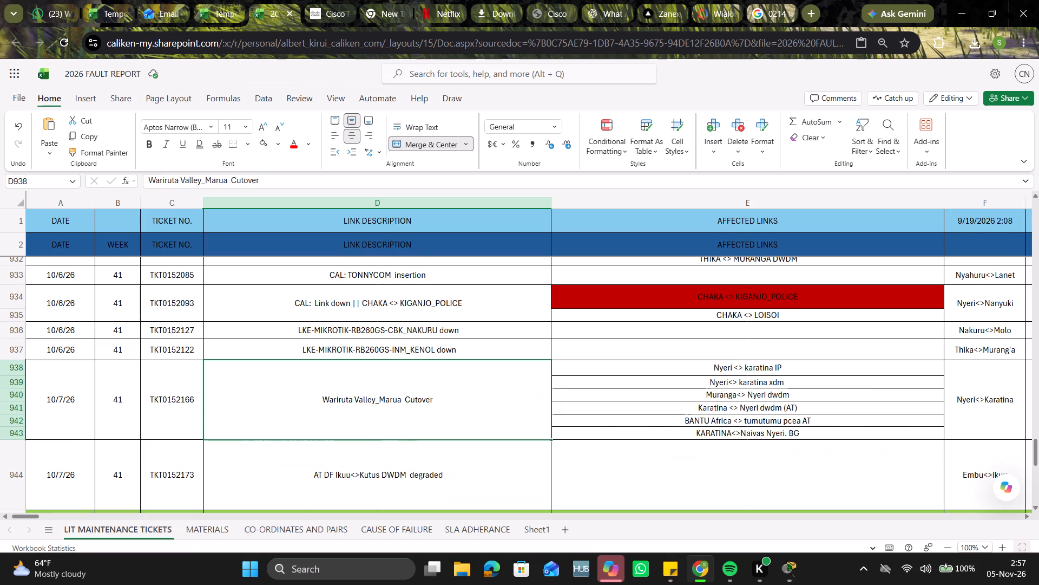
scroll(418, 443, "down", 3)
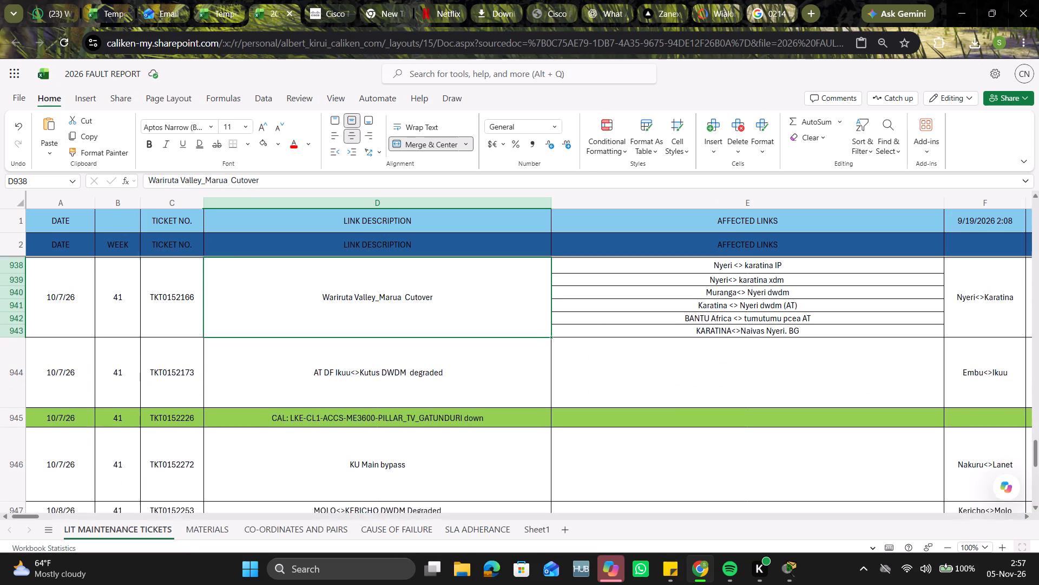
scroll(418, 443, "down", 5)
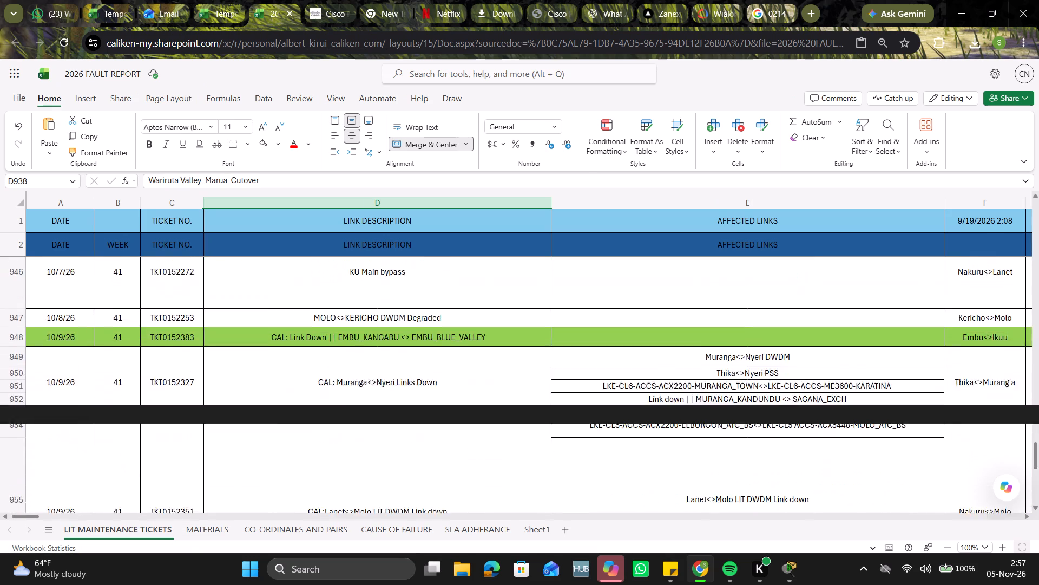
scroll(418, 443, "down", 5)
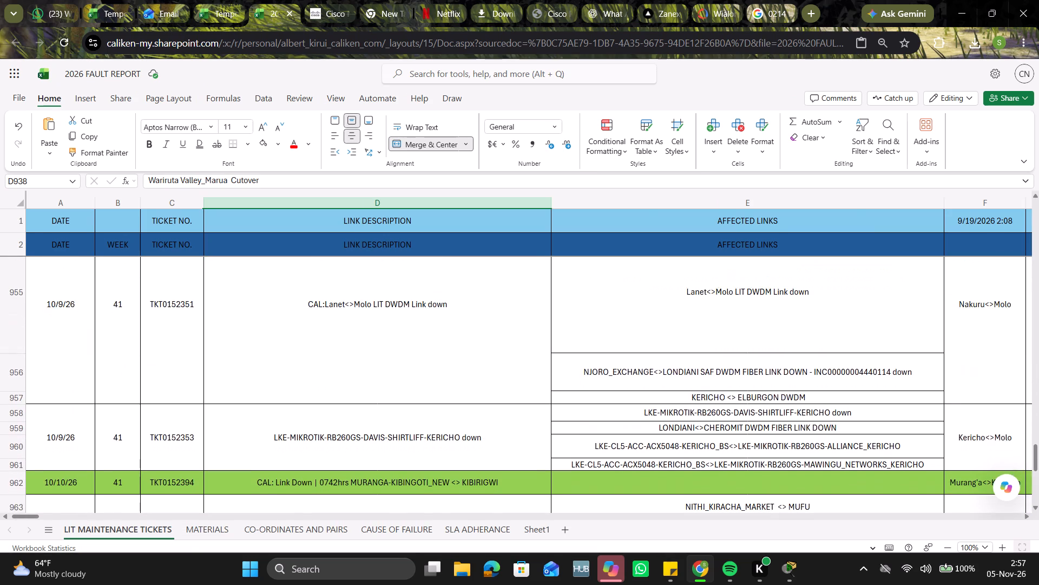
scroll(418, 443, "down", 3)
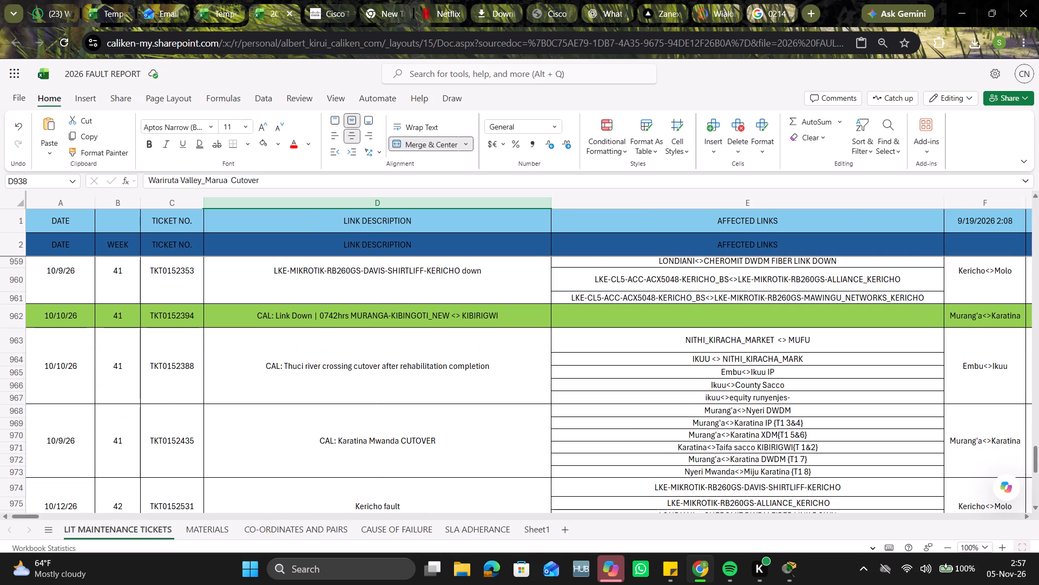
scroll(404, 389, "down", 2)
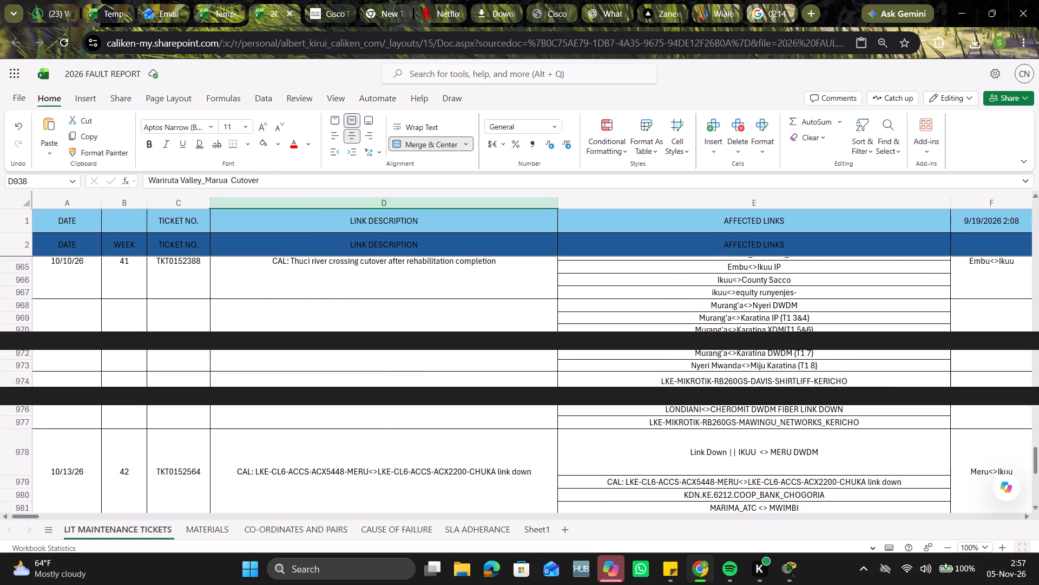
scroll(404, 389, "down", 2)
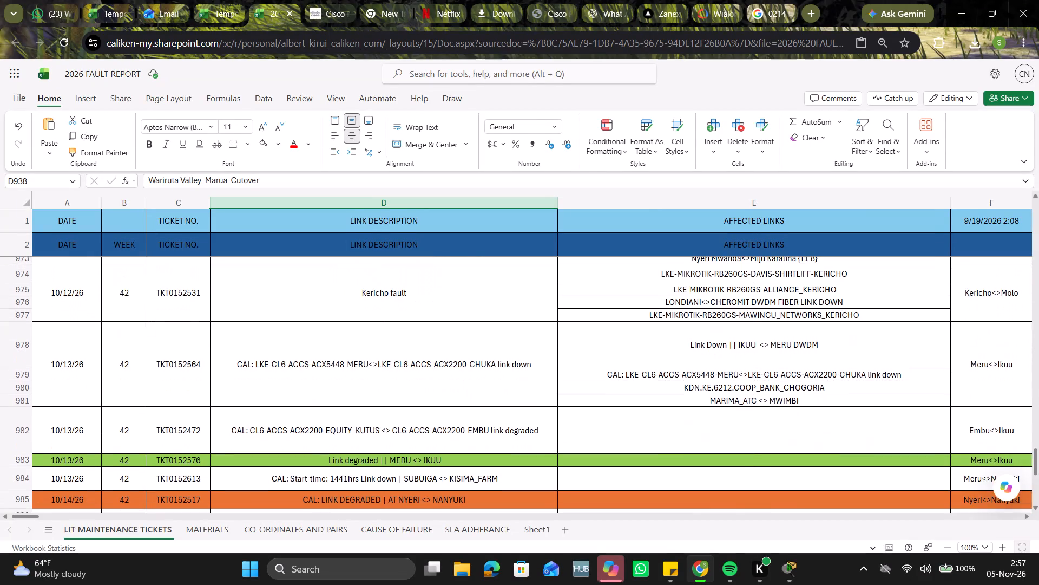
scroll(383, 399, "down", 1)
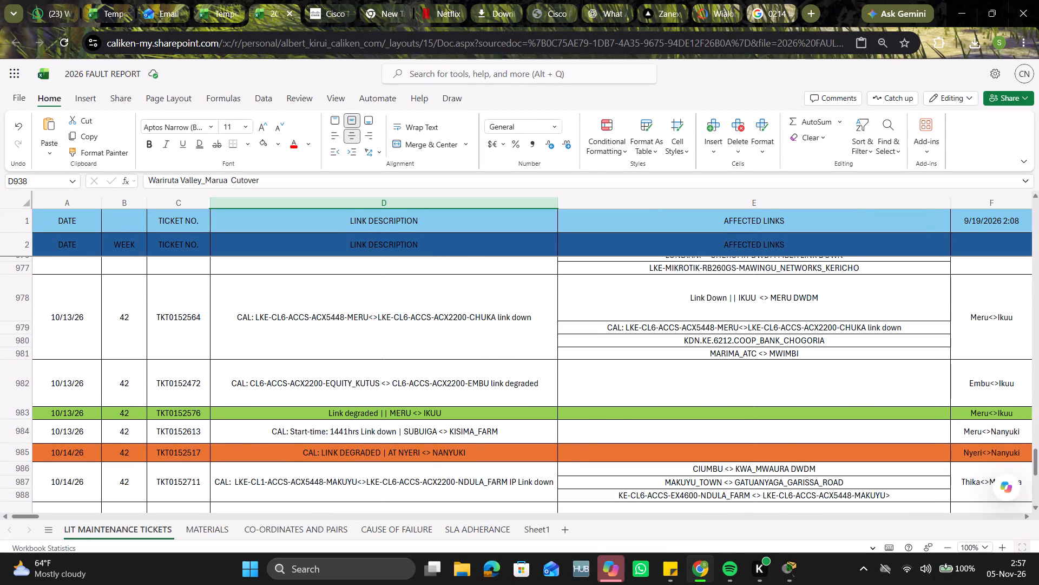
scroll(425, 391, "down", 3)
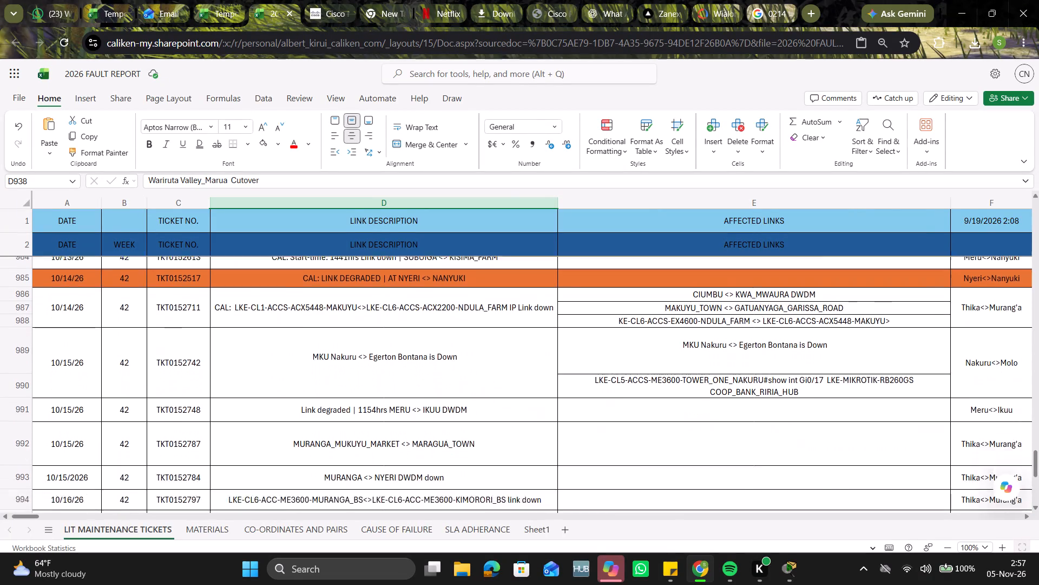
Continue checking the fault report's link descriptions and affected links from 10/16/26 through 10/27/26 against the tracker.
scroll(425, 391, "down", 5)
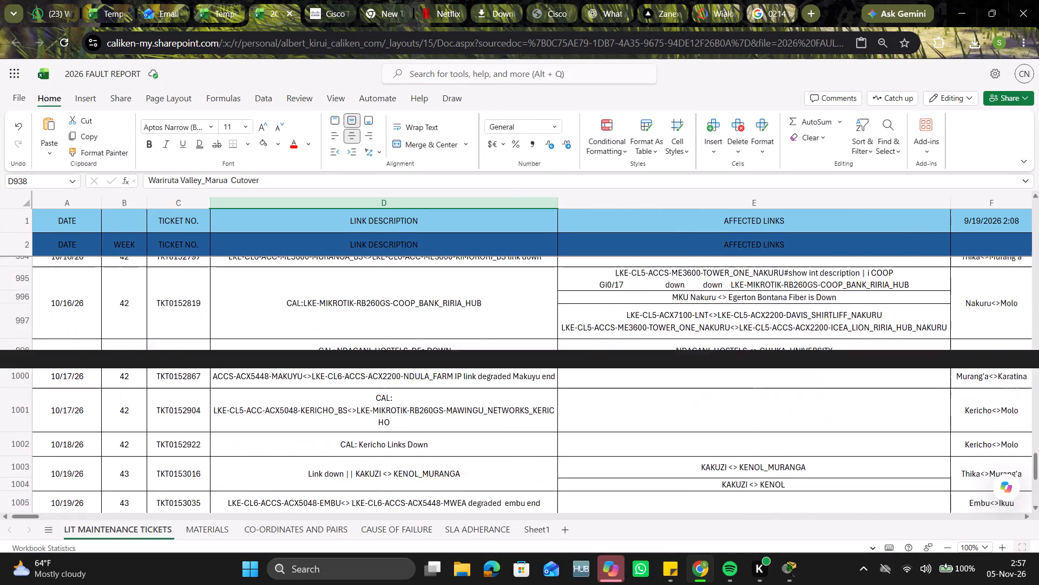
scroll(425, 391, "down", 4)
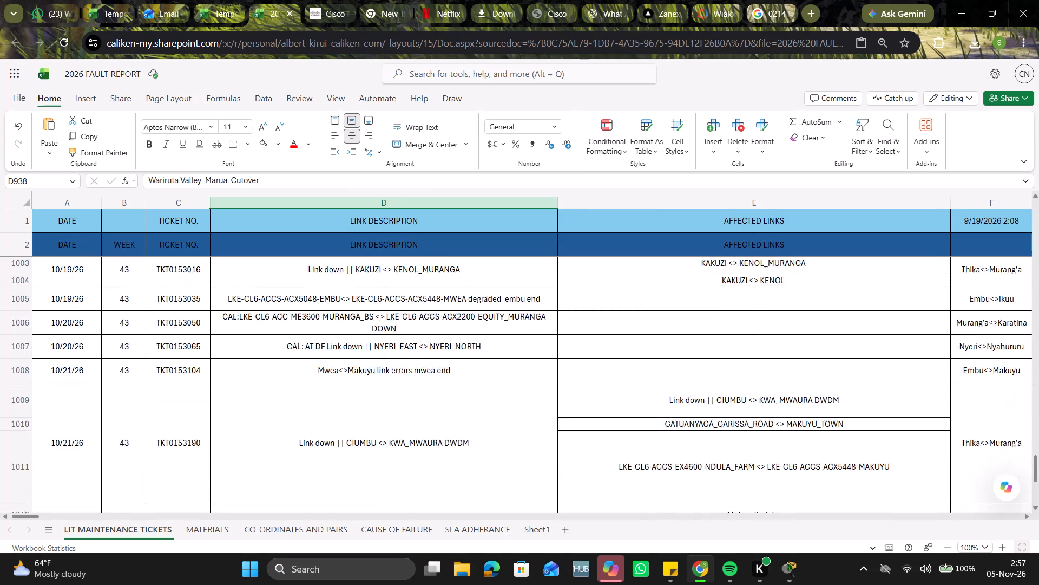
scroll(425, 391, "down", 5)
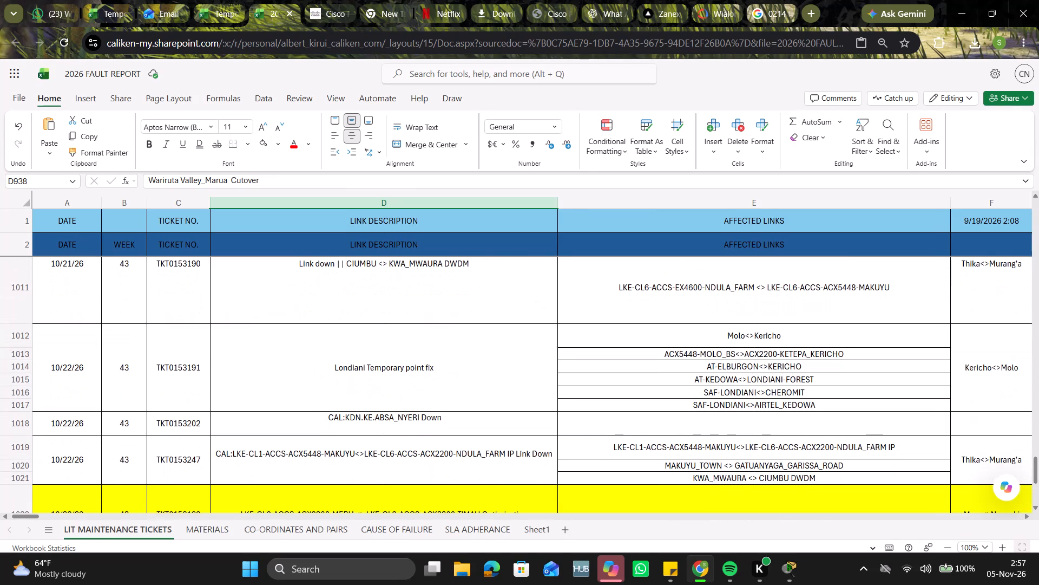
scroll(425, 391, "down", 4)
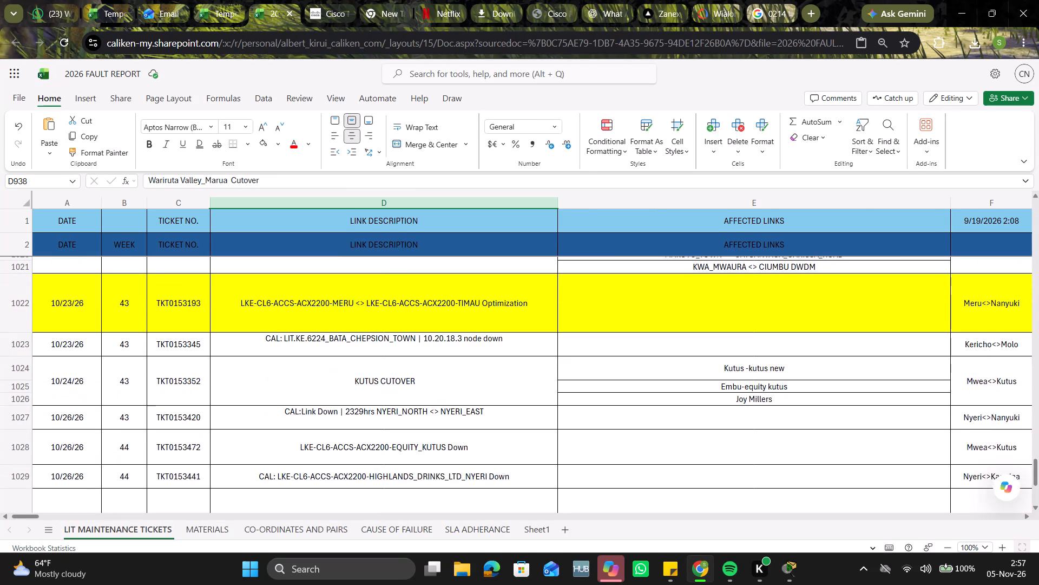
scroll(425, 391, "down", 2)
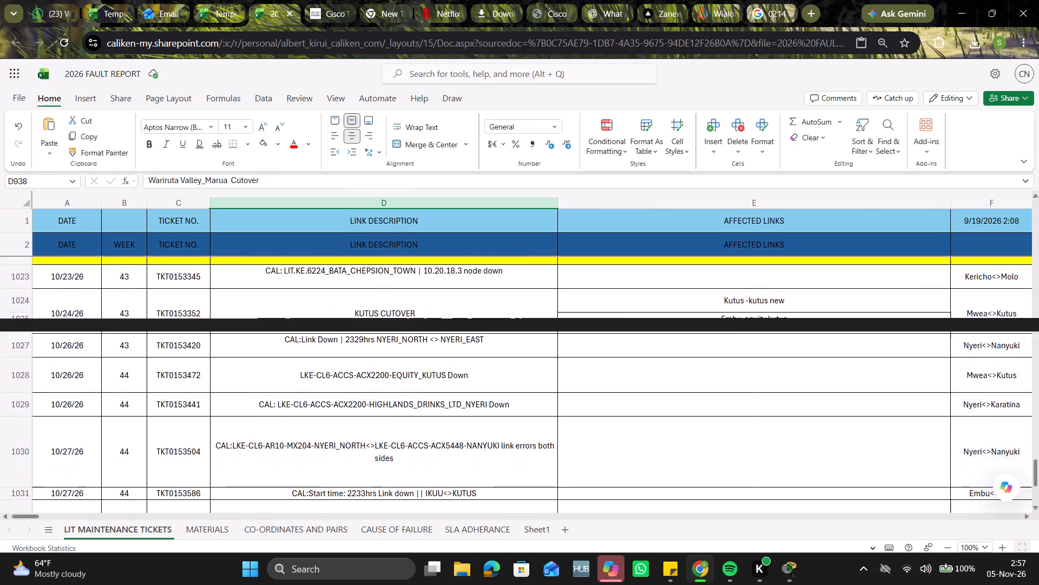
scroll(425, 391, "down", 1)
Examine the cores, comments, resolution type and long-term mitigation of the fault report entries around the 10/26/26 EQUITY_KUTUS Down ticket.
left_click(461, 363)
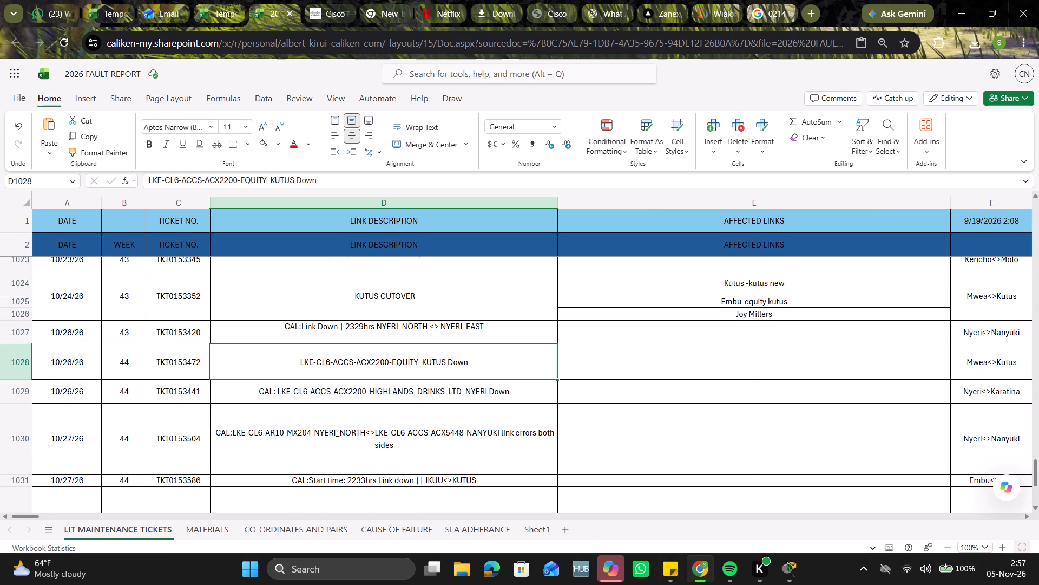
scroll(406, 352, "left", 5)
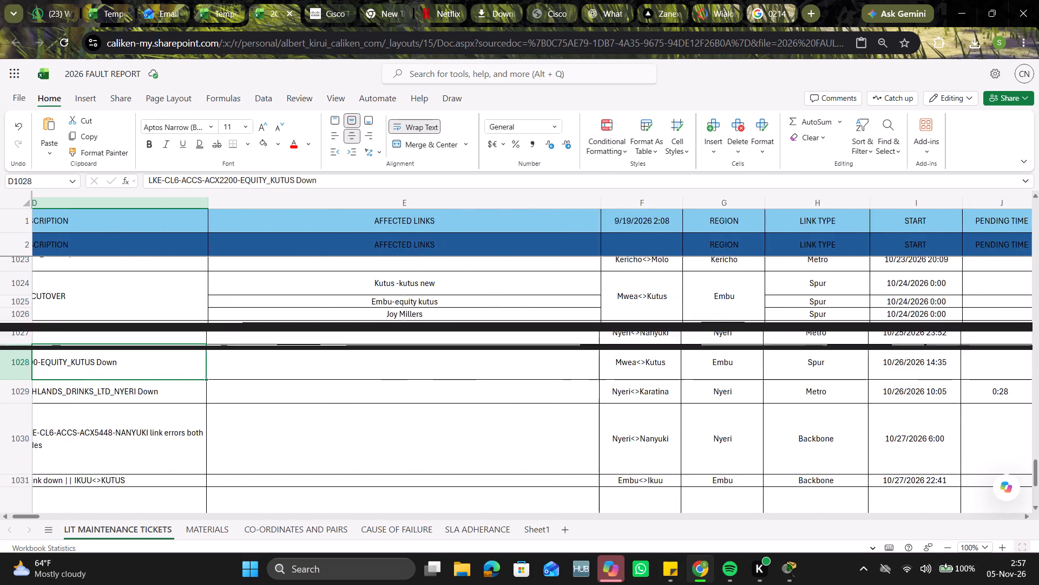
scroll(406, 352, "left", 7)
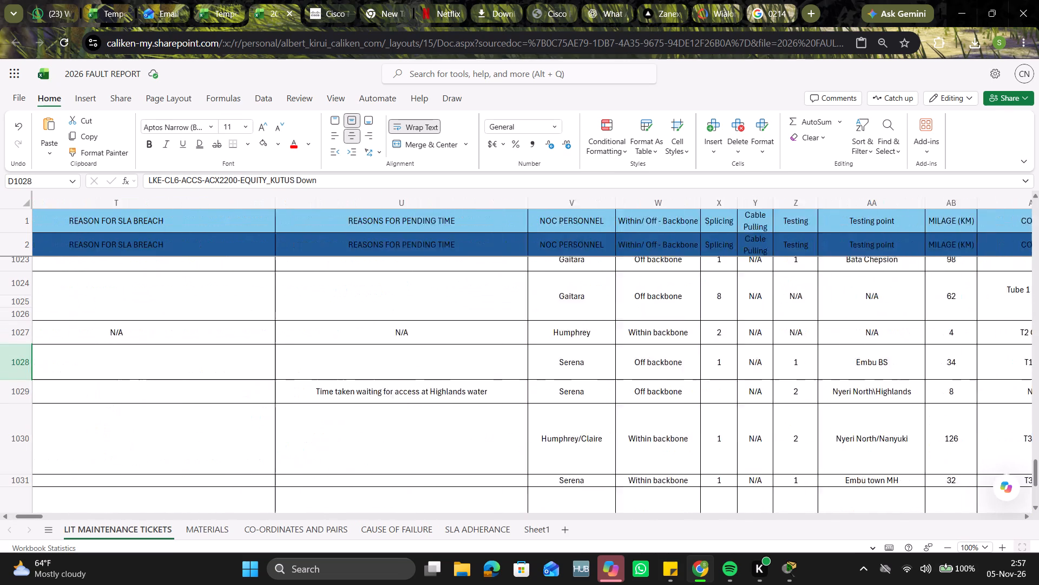
scroll(406, 352, "left", 4)
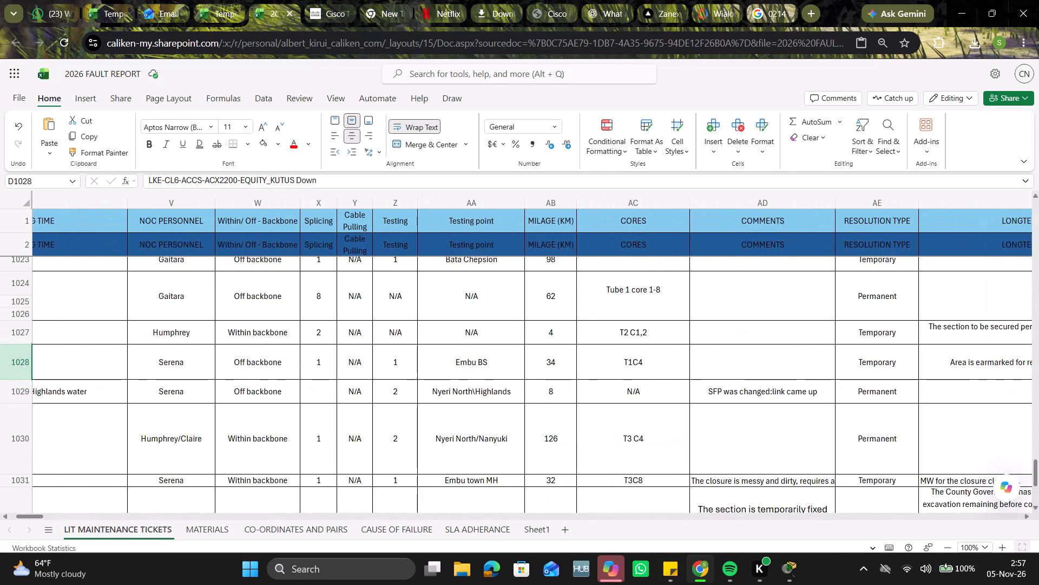
scroll(406, 352, "left", 2)
scroll(406, 352, "up", 1)
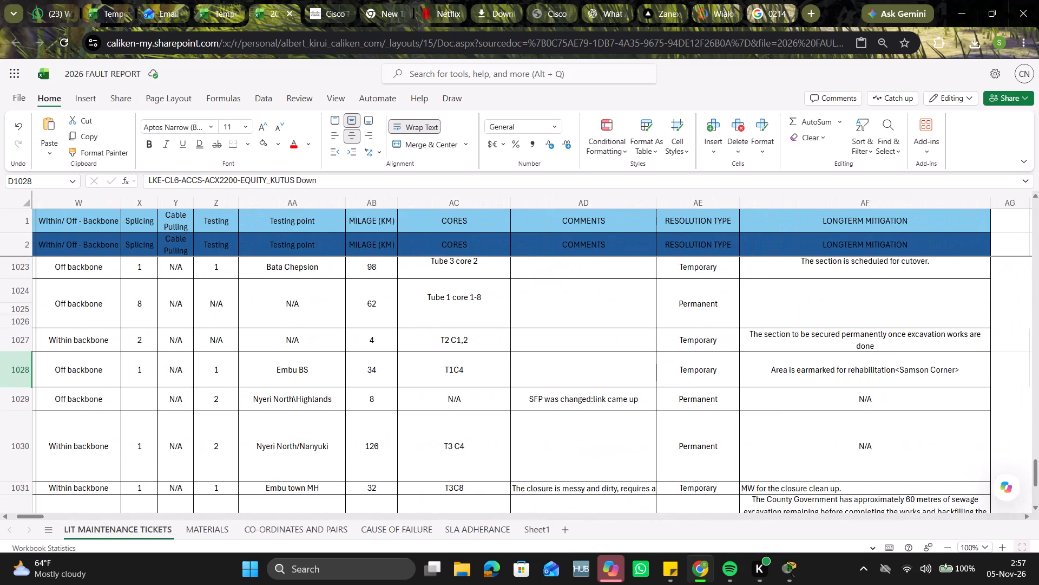
scroll(406, 352, "up", 1)
scroll(406, 352, "right", 19)
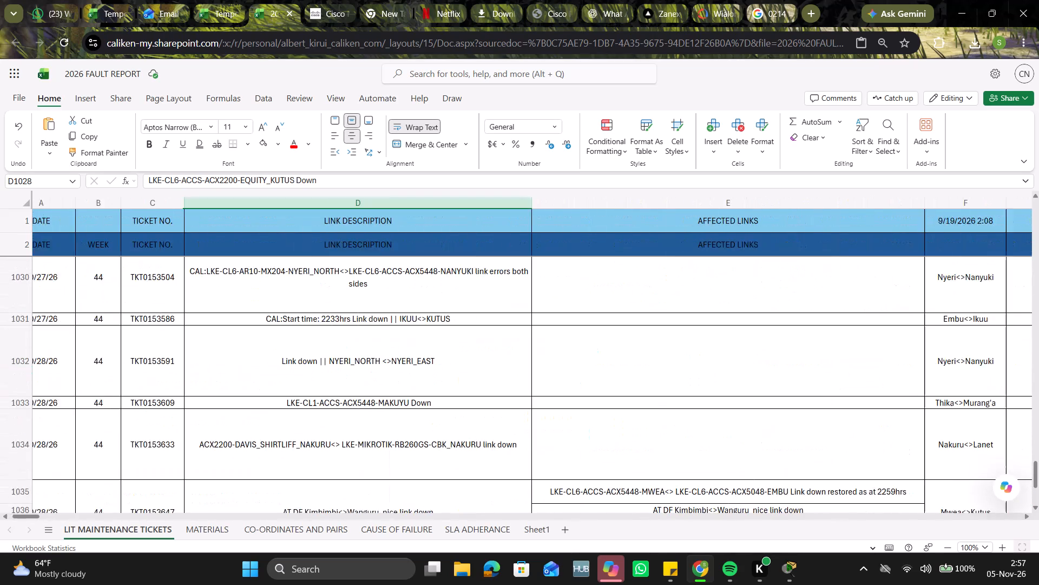
scroll(406, 352, "right", 5)
scroll(406, 375, "up", 1)
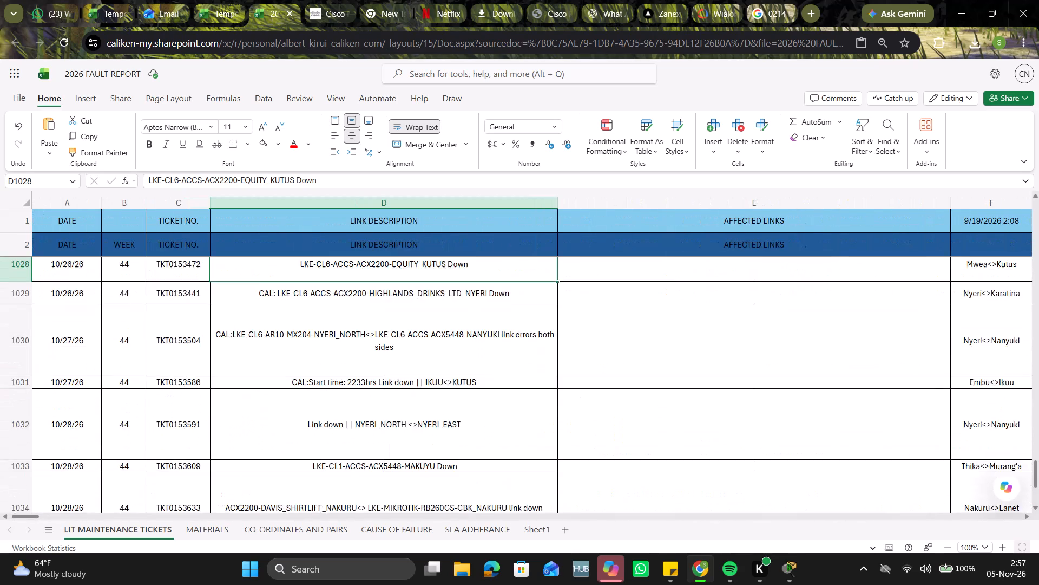
scroll(406, 375, "up", 1)
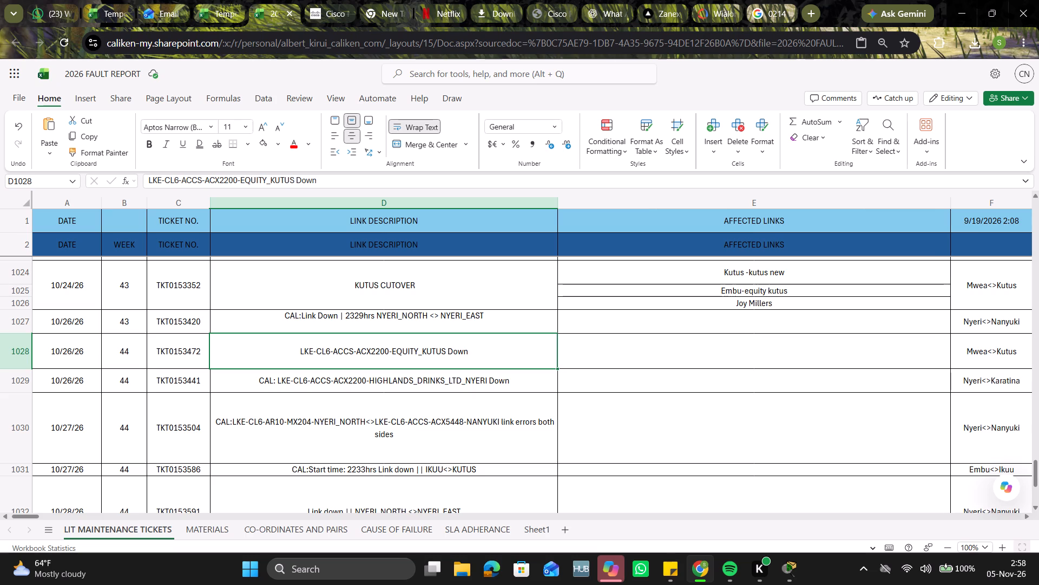
scroll(424, 389, "up", 1)
Review the fault report's link descriptions and affected links from 10/27/26 through 11/5/26 for tracker matches.
scroll(438, 426, "down", 3)
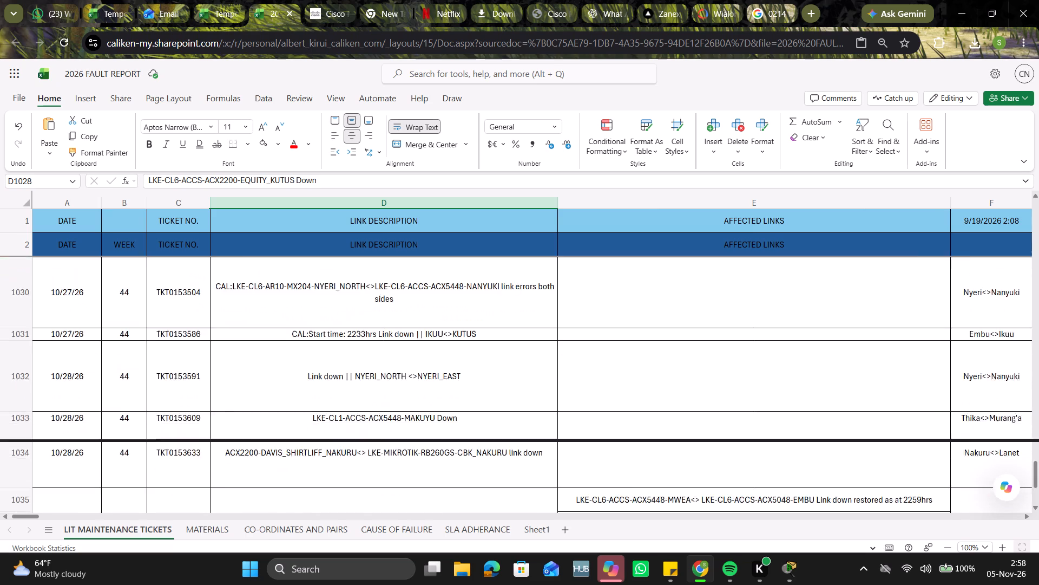
scroll(438, 426, "down", 3)
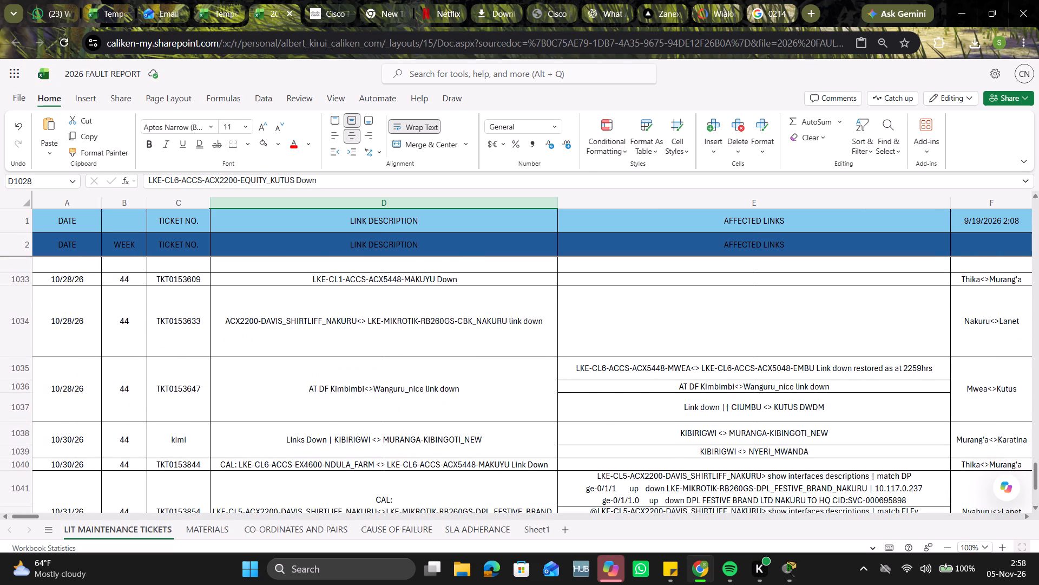
scroll(438, 426, "down", 1)
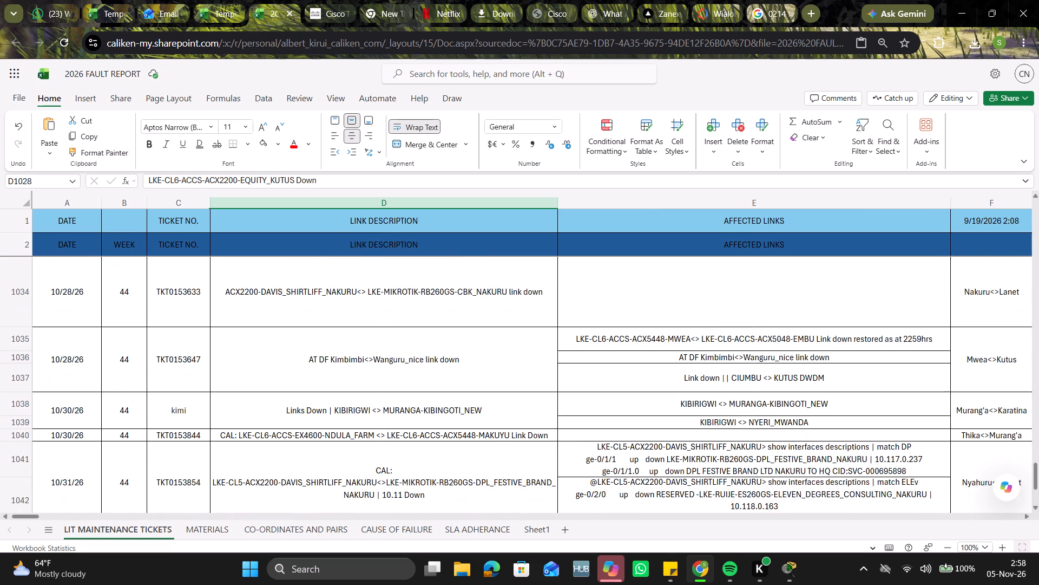
scroll(438, 426, "down", 4)
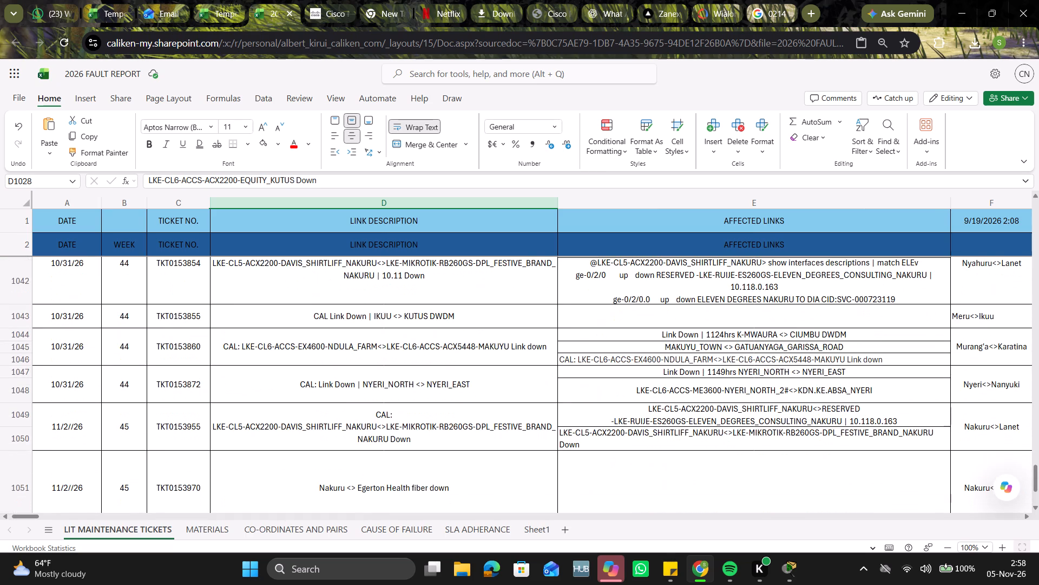
scroll(438, 426, "down", 2)
scroll(440, 373, "down", 1)
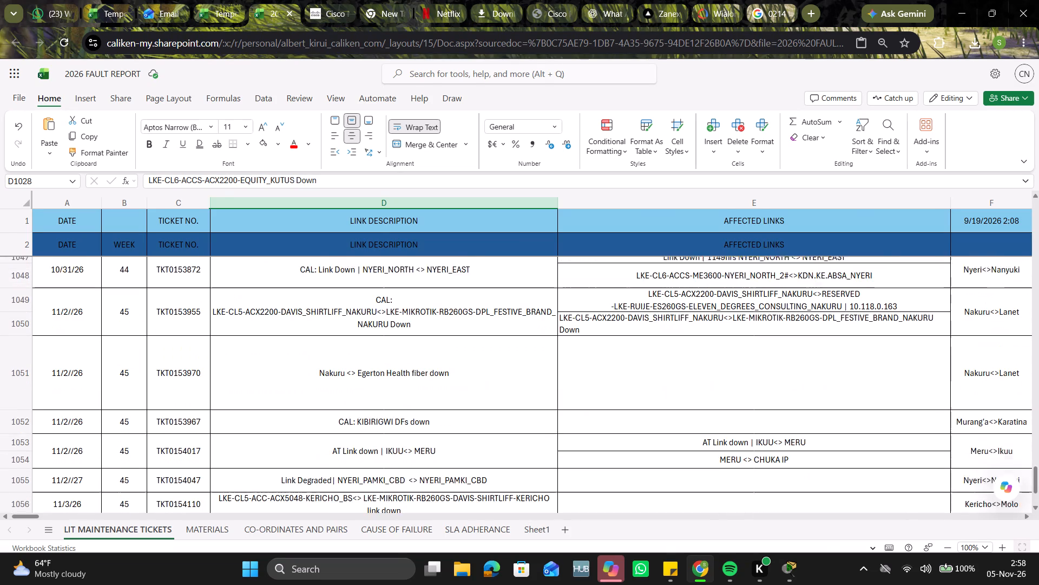
scroll(440, 373, "down", 3)
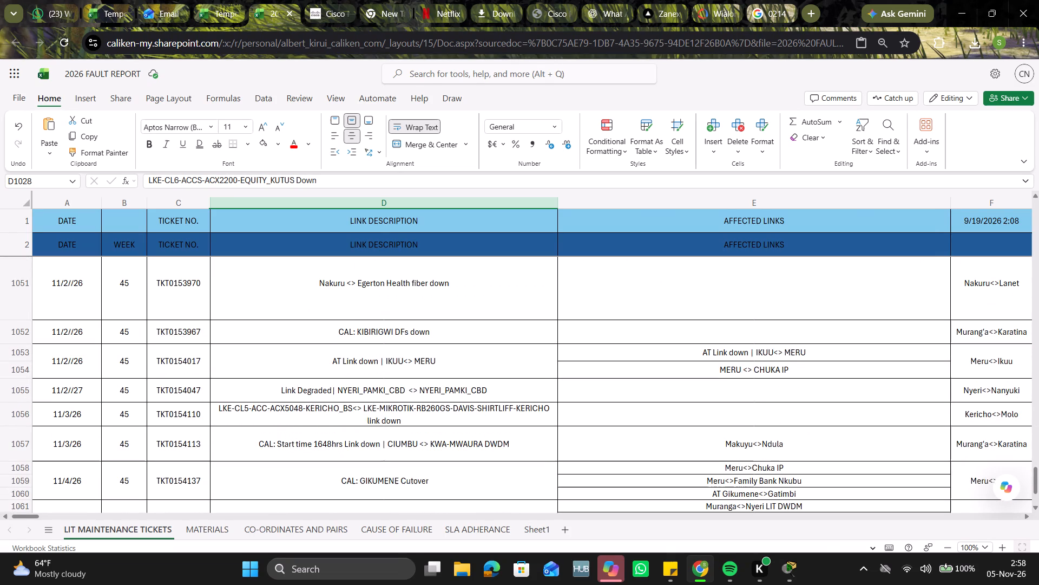
scroll(440, 373, "down", 1)
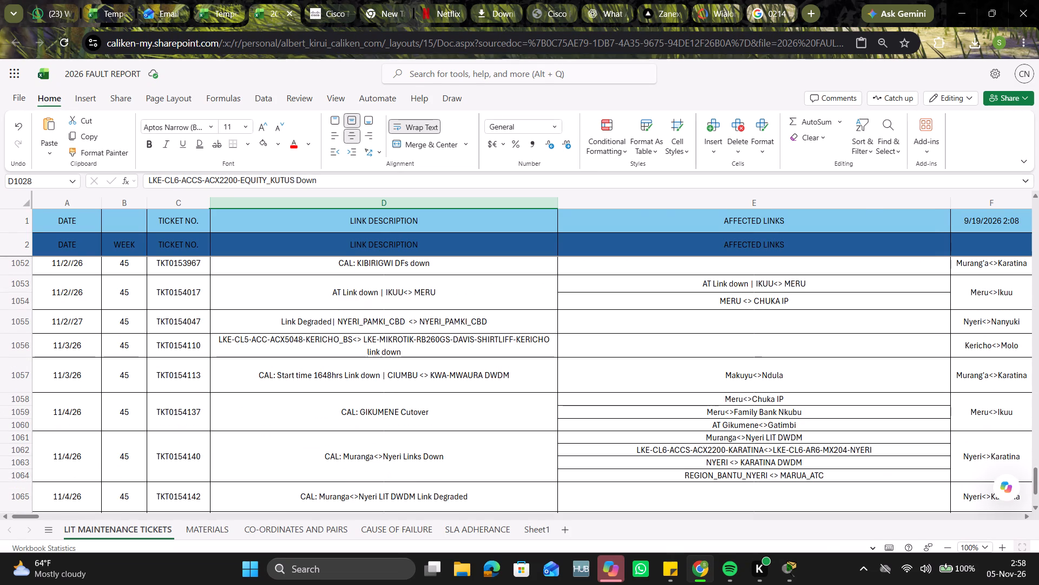
scroll(451, 443, "down", 3)
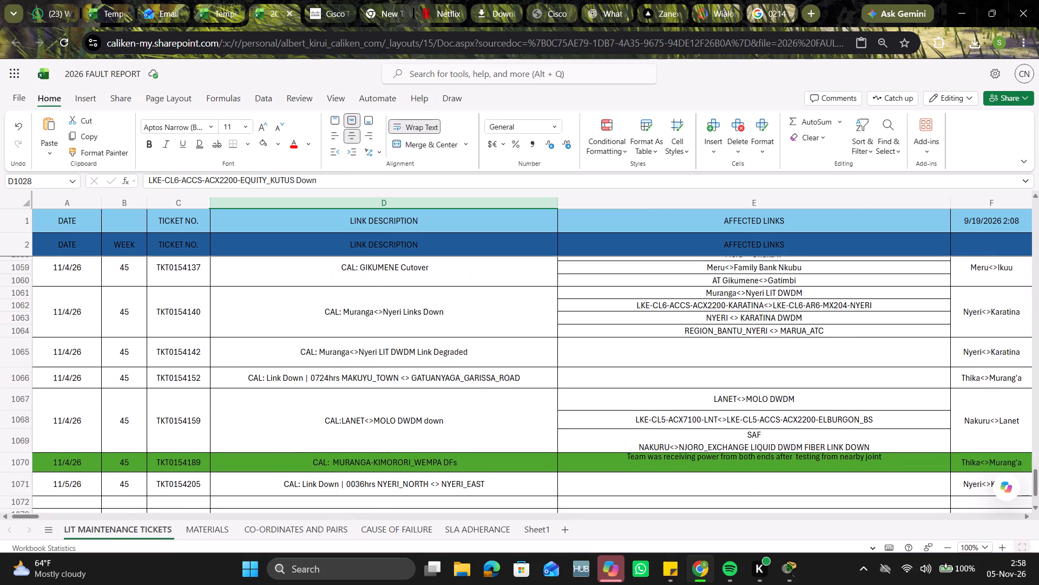
scroll(451, 443, "down", 1)
Go back through the fault report to the 10/6/26 and 10/7/26 entries and examine their links and failure details.
scroll(451, 443, "up", 4)
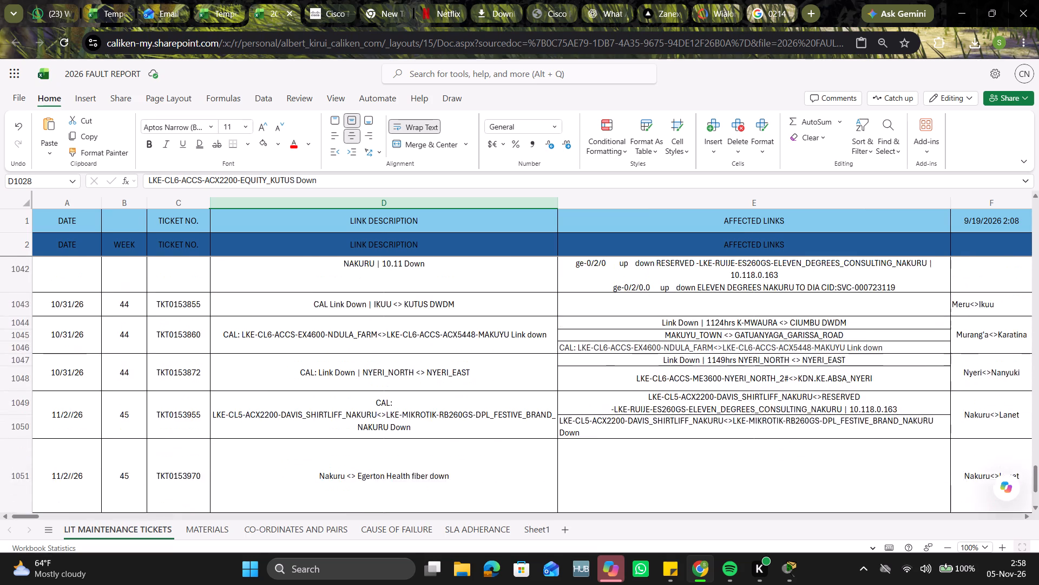
scroll(451, 443, "up", 13)
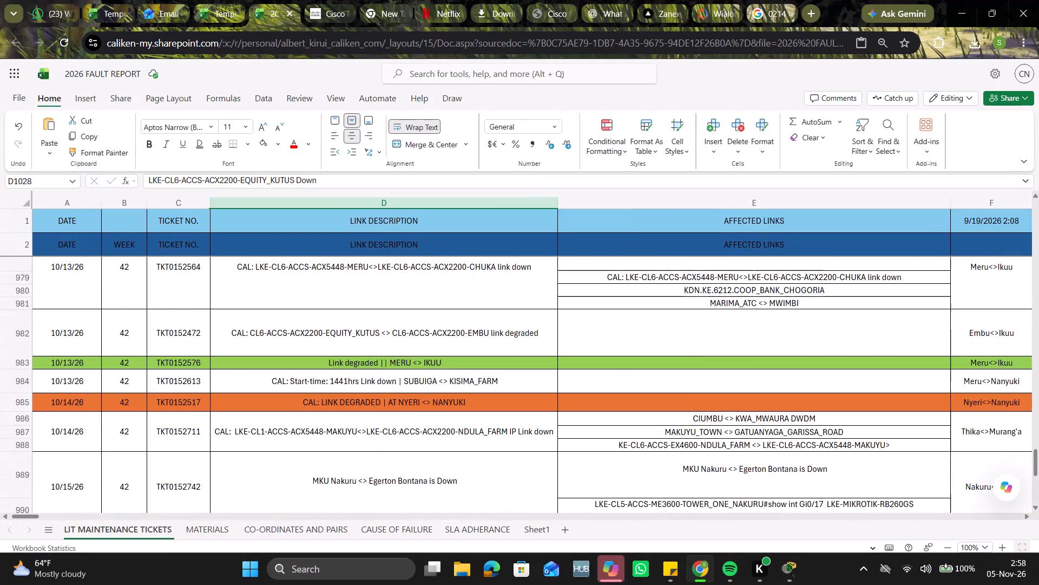
scroll(451, 443, "up", 5)
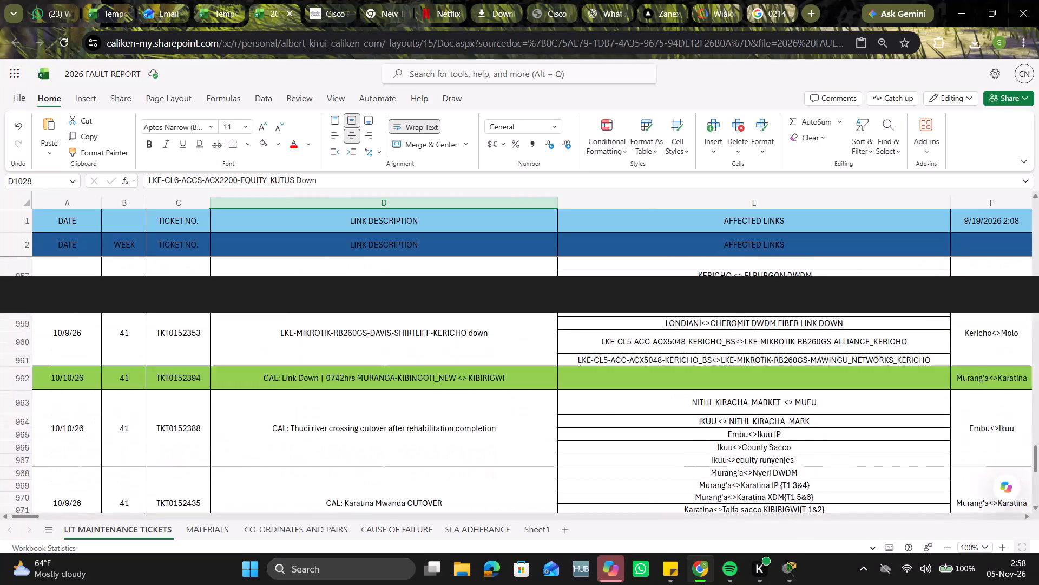
scroll(451, 443, "up", 6)
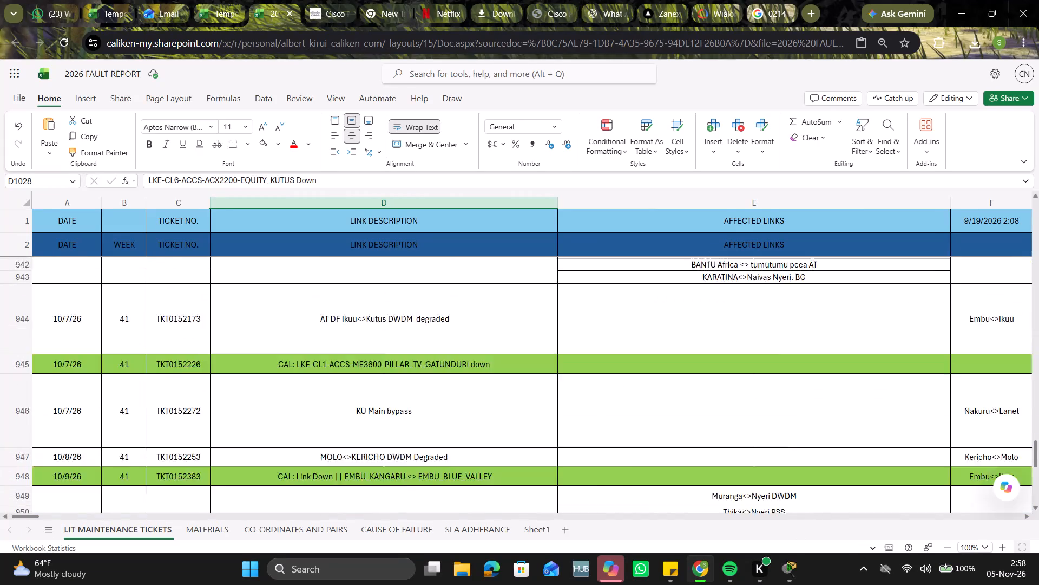
scroll(451, 443, "up", 1)
scroll(451, 443, "left", 7)
scroll(451, 443, "right", 3)
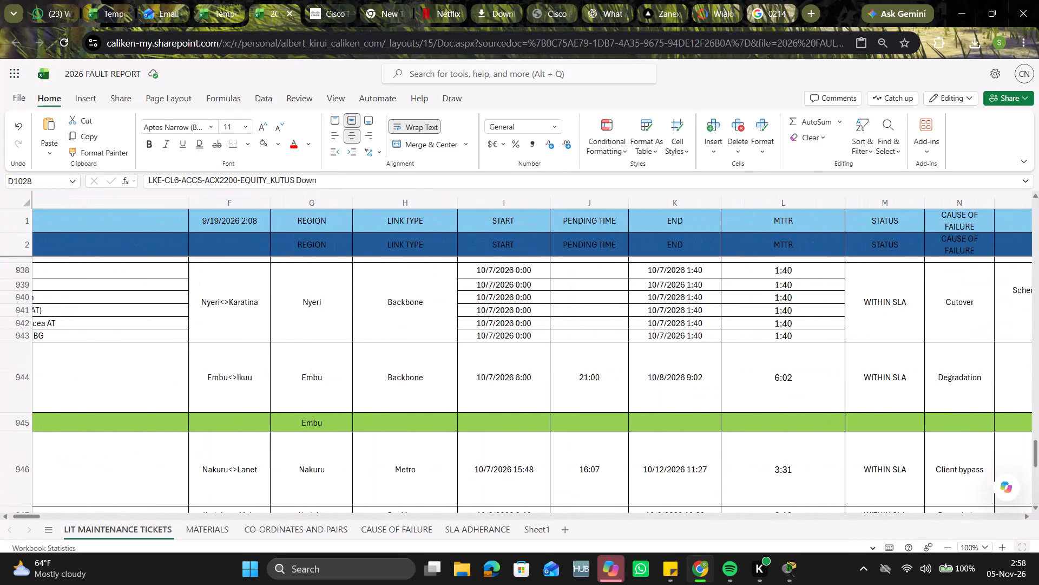
scroll(451, 443, "right", 6)
scroll(451, 443, "up", 2)
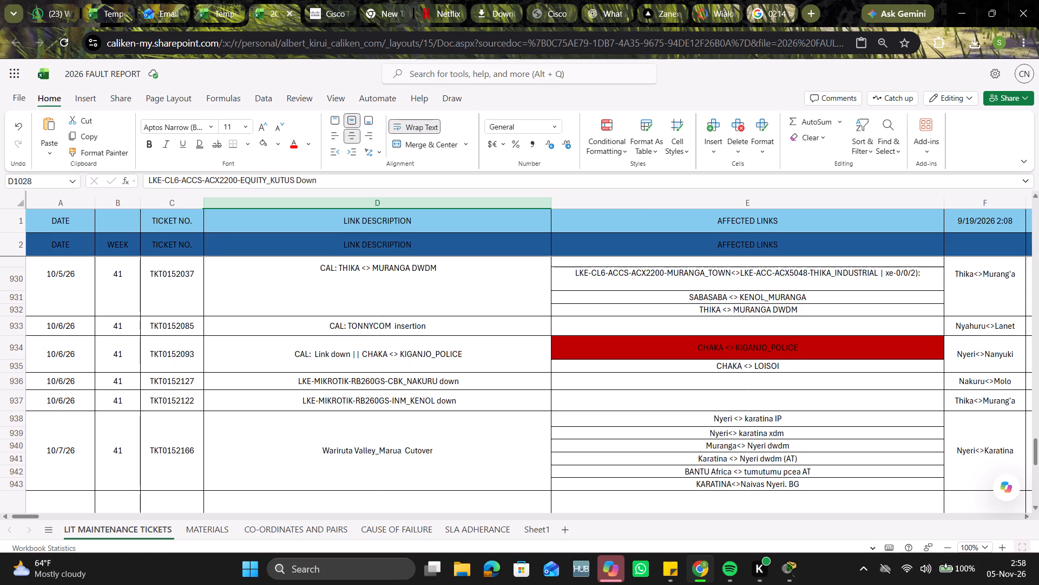
Copy the ticket number TKT0152093 from the 10/6/26 CHAKA <> KIGANJO_POLICE entry in the fault report.
left_click(181, 355)
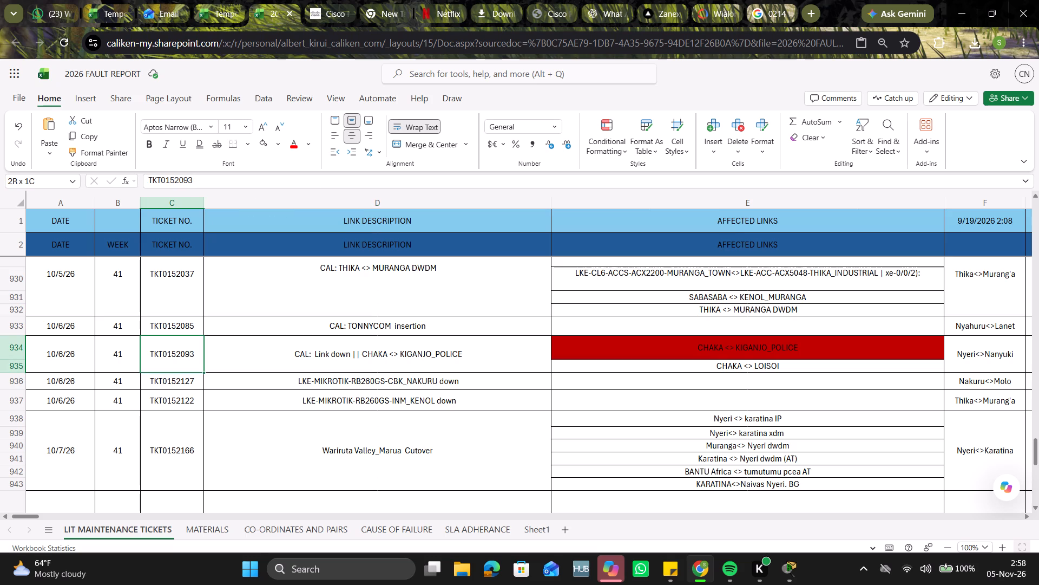
triple_click(169, 178)
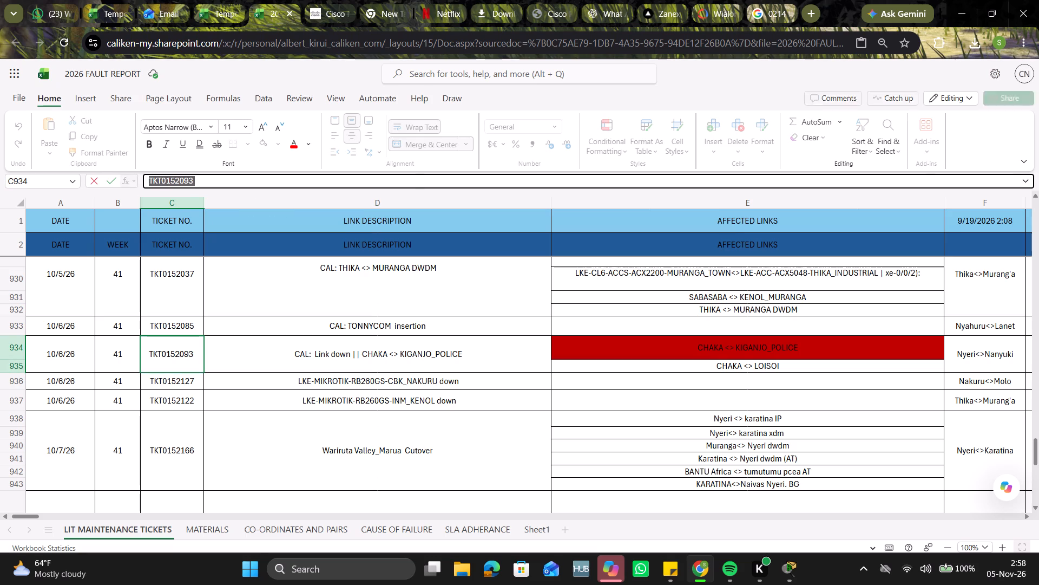
right_click(169, 178)
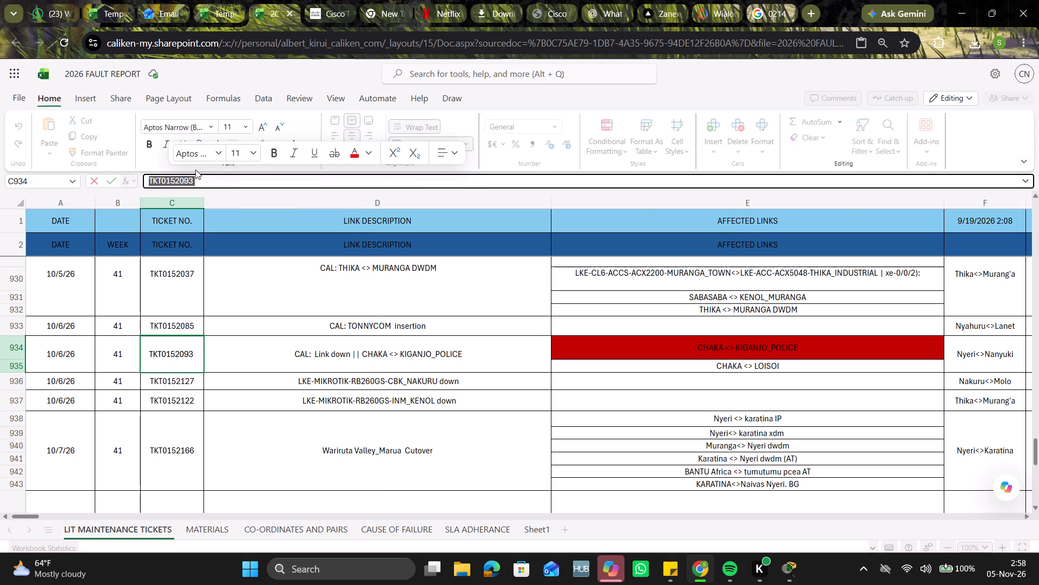
key("ctrl+c")
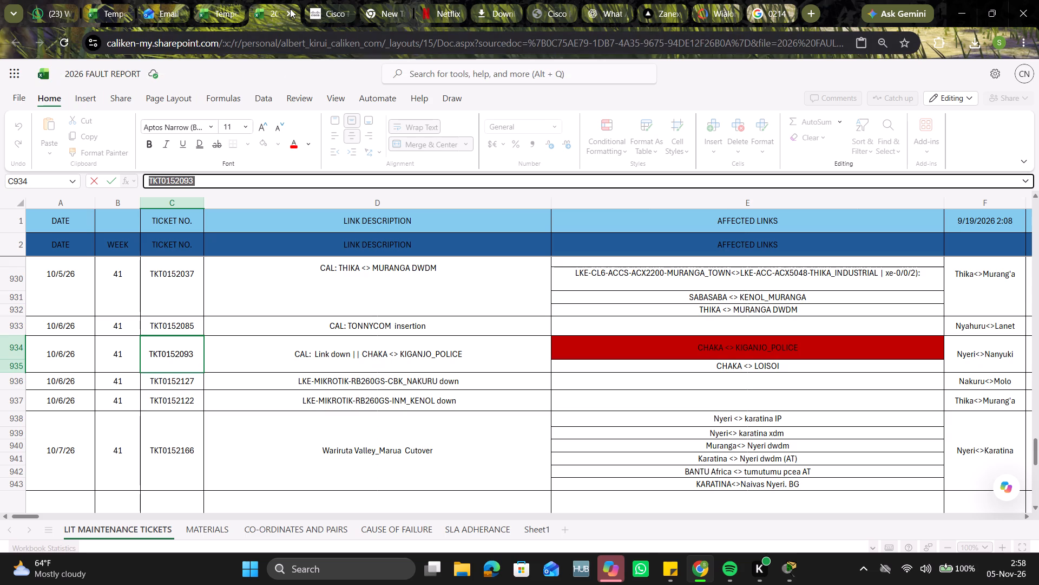
Switch to the Temporary_72hr_Solution_Tracker and insert a blank row directly below the NYERI entry TKT0151651.
left_click(223, 4)
scroll(195, 444, "down", 3)
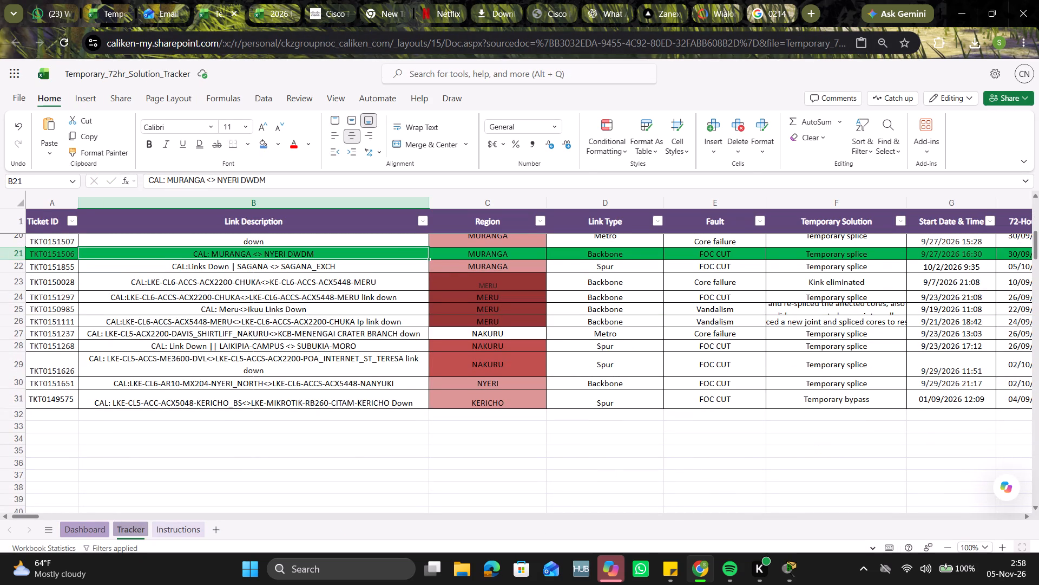
left_click(271, 5)
scroll(404, 375, "left", 3)
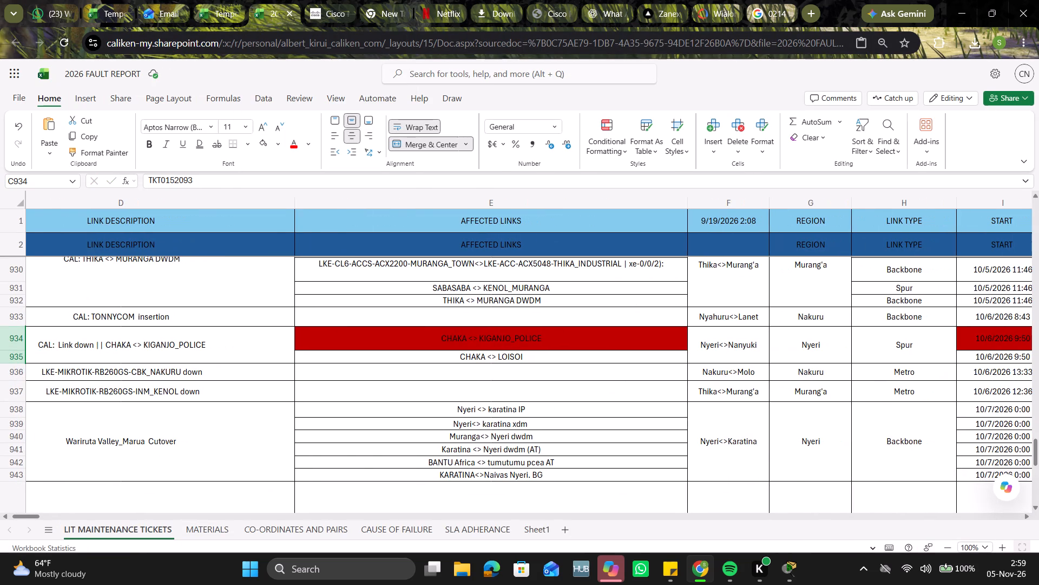
scroll(404, 375, "right", 4)
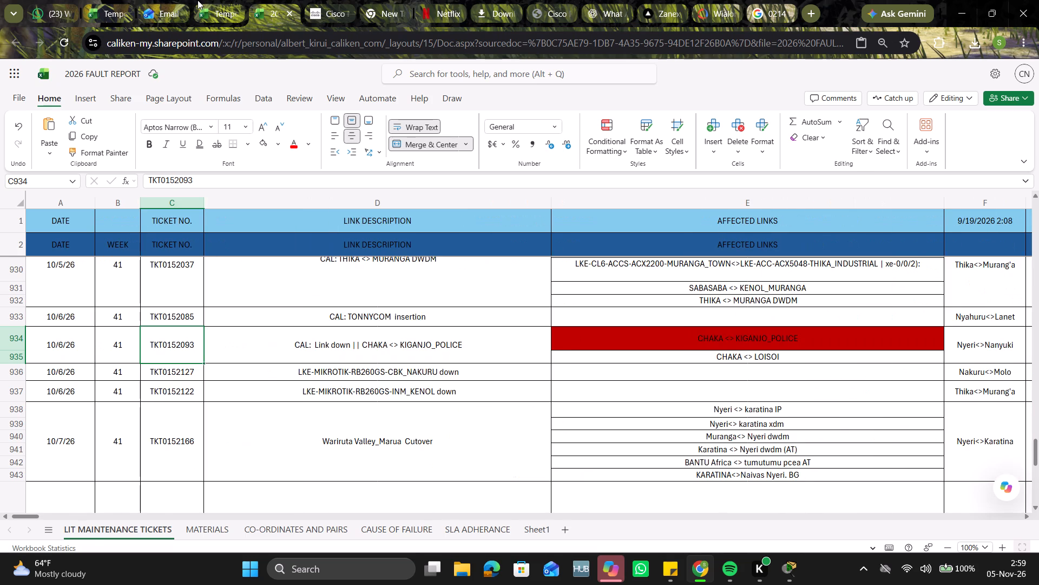
left_click(219, 11)
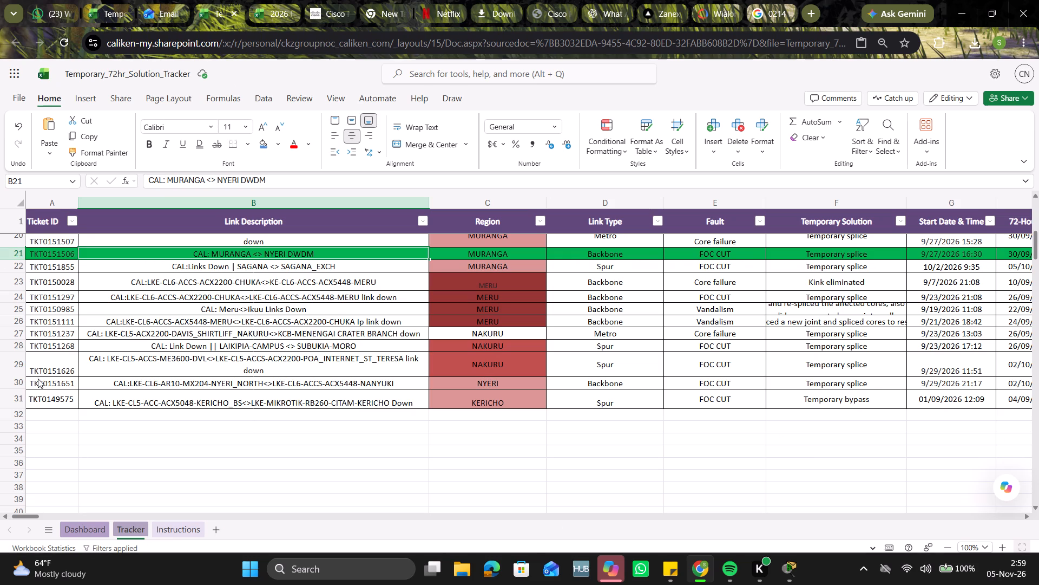
left_click(19, 383)
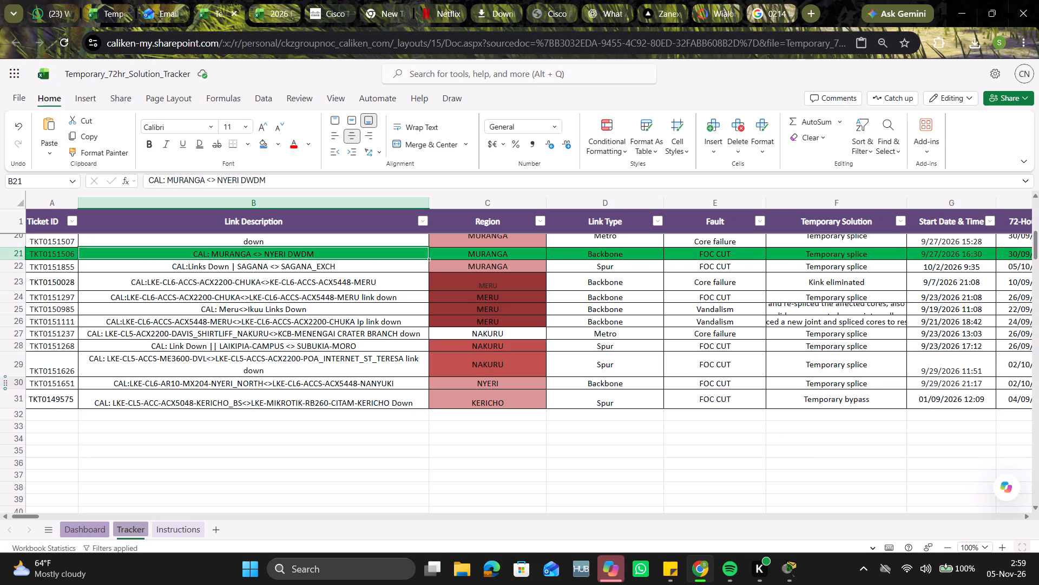
left_click(32, 405)
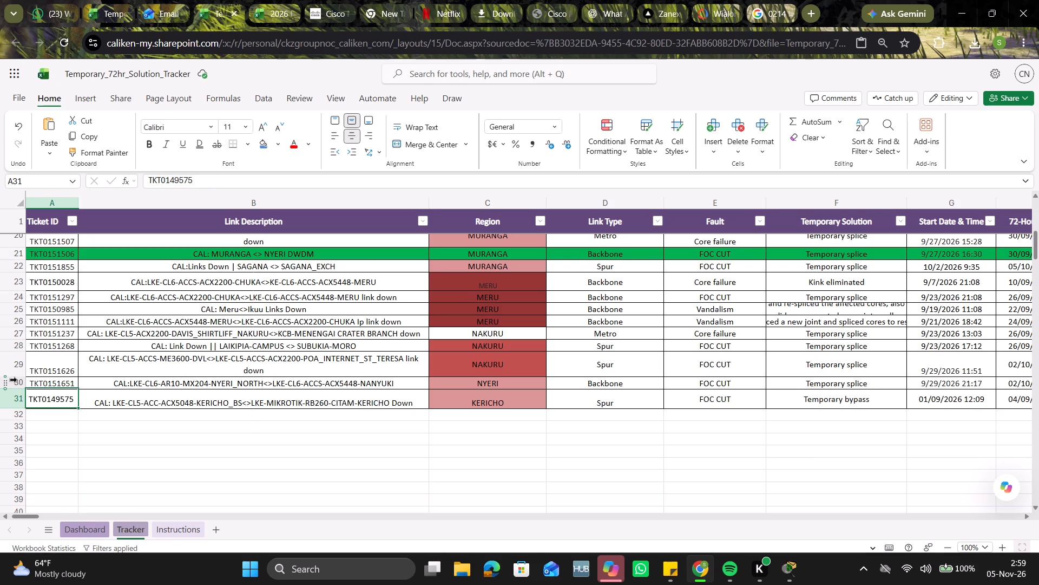
right_click(16, 379)
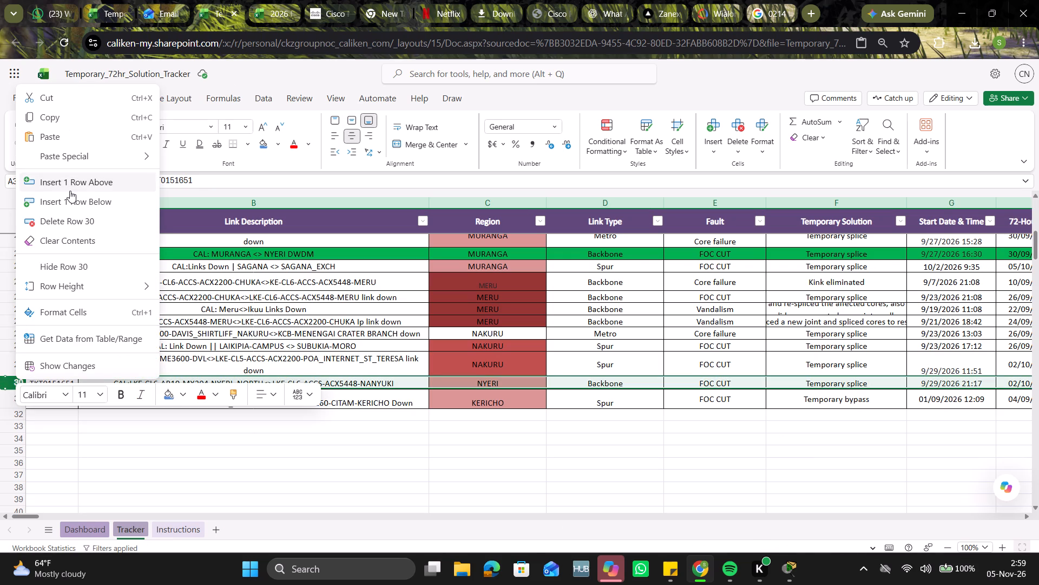
left_click(70, 191)
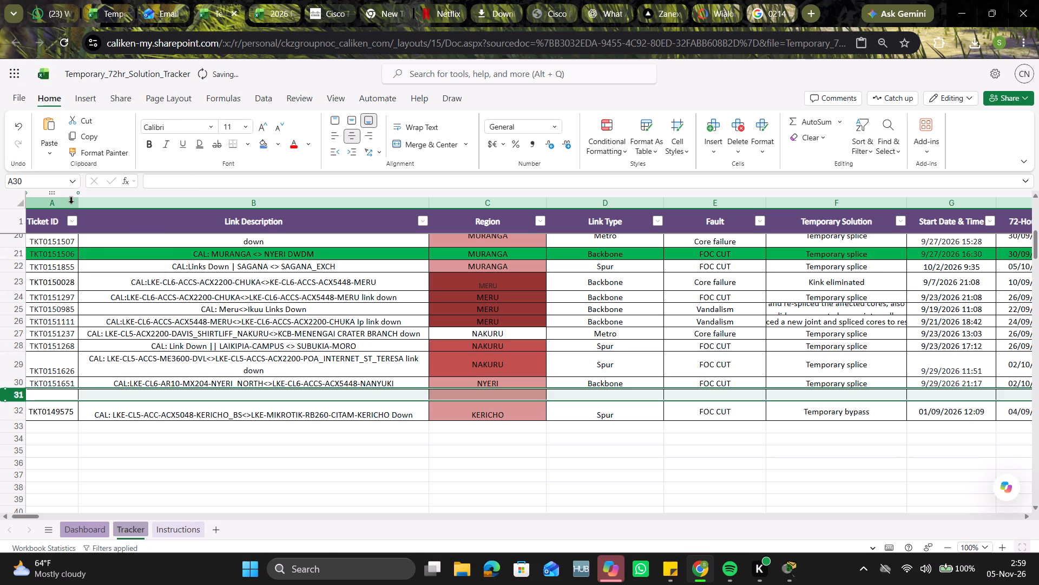
left_click(44, 396)
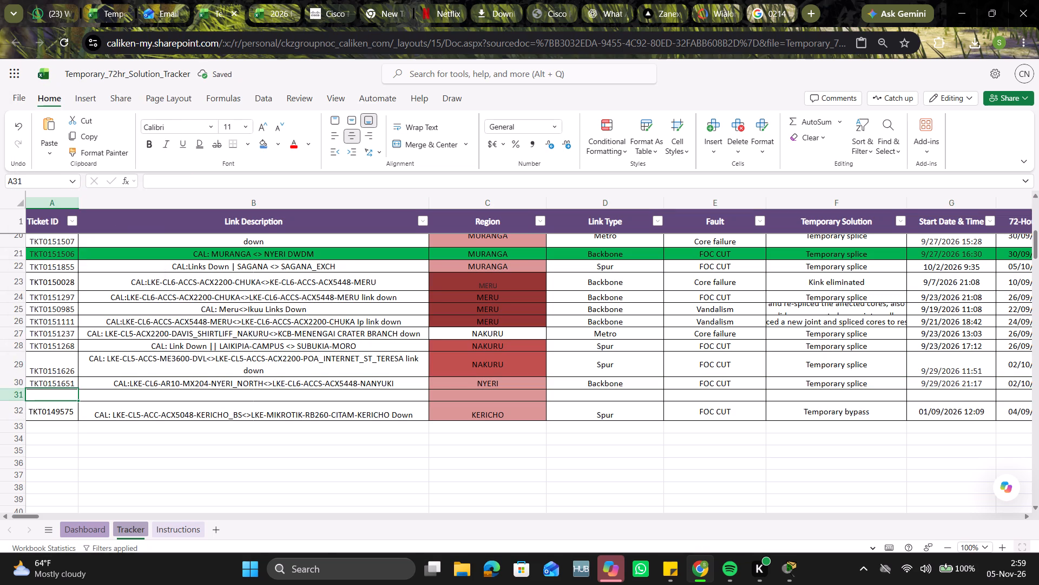
key("ctrl+v")
left_click(74, 432)
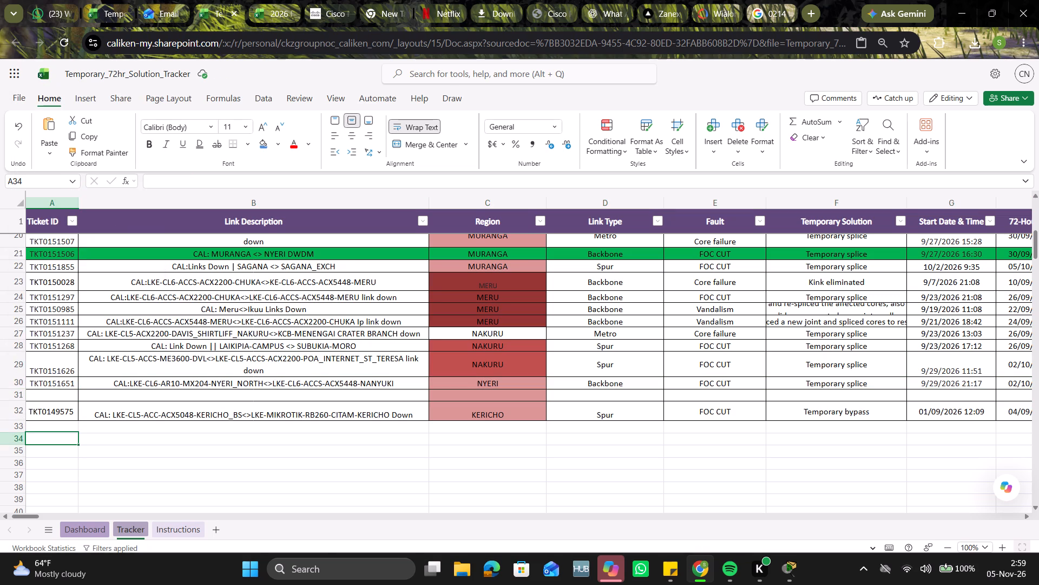
left_click(60, 398)
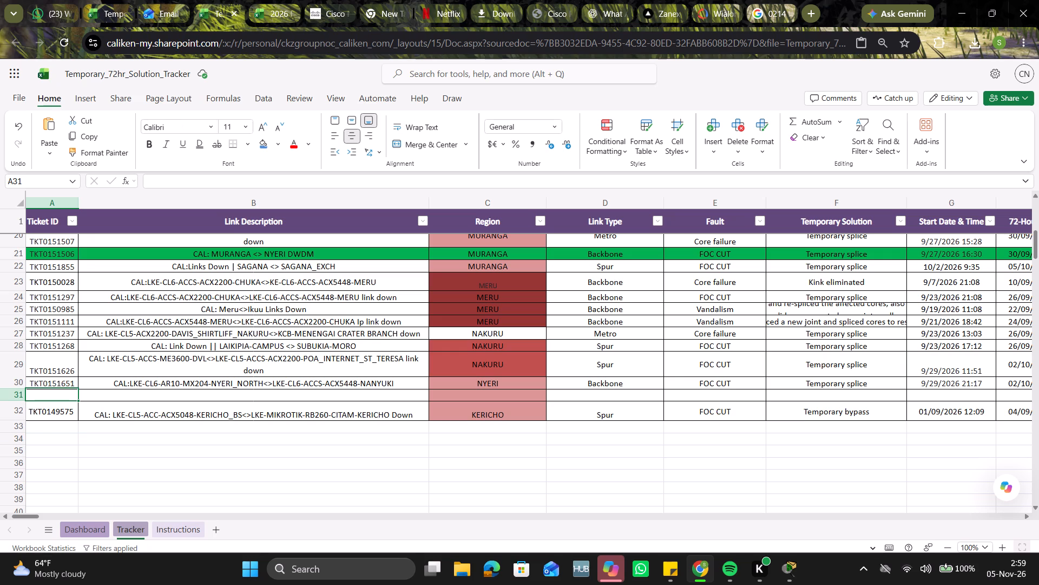
key("super+v")
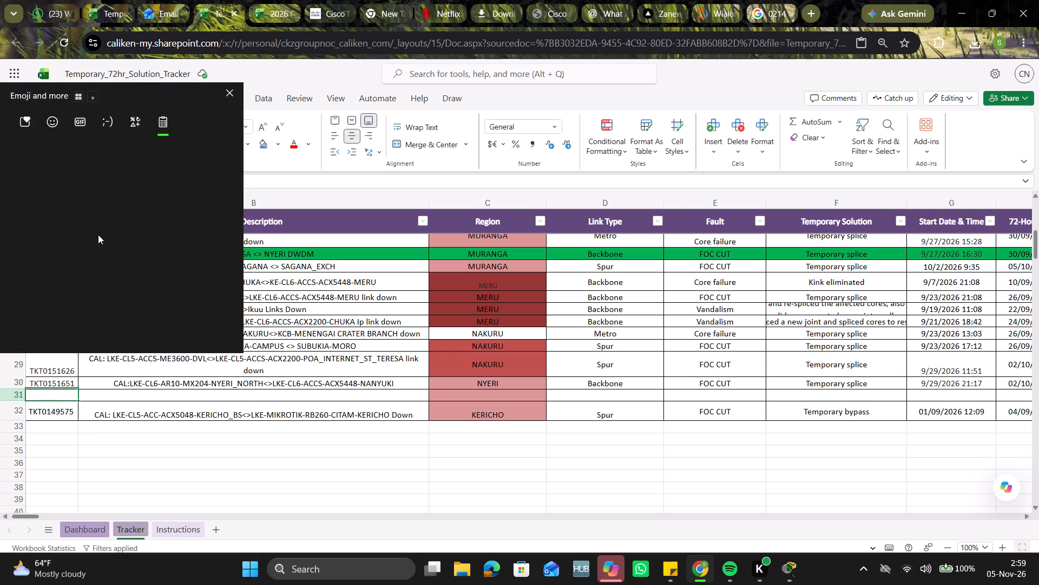
left_click(100, 213)
key("ctrl+v")
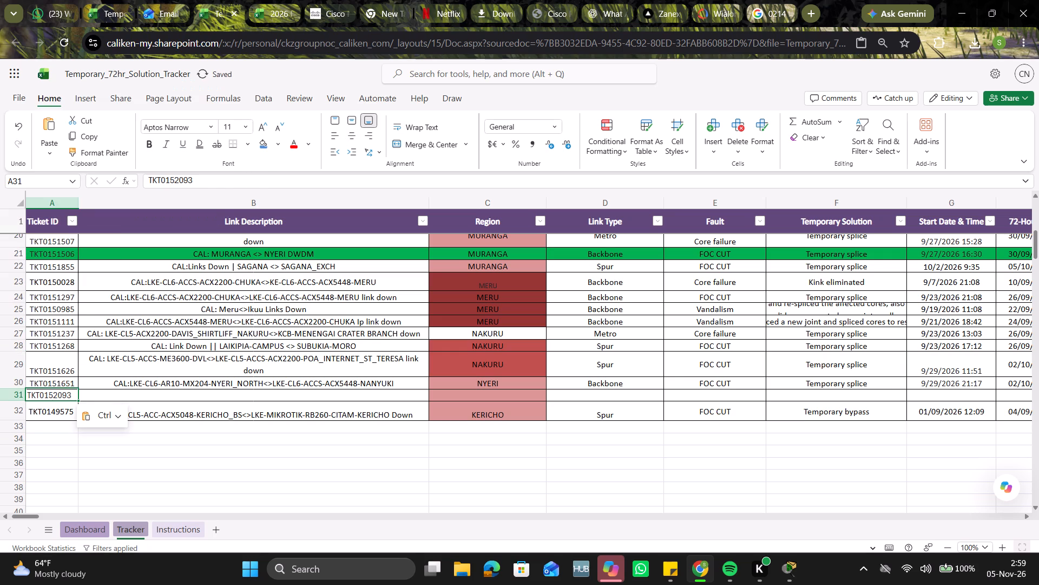
Switch to the 2026 FAULT REPORT and copy the link description text "CAL: Link down || CHAKA <> KIGANJO_POLICE" of ticket TKT0152093.
left_click(157, 395)
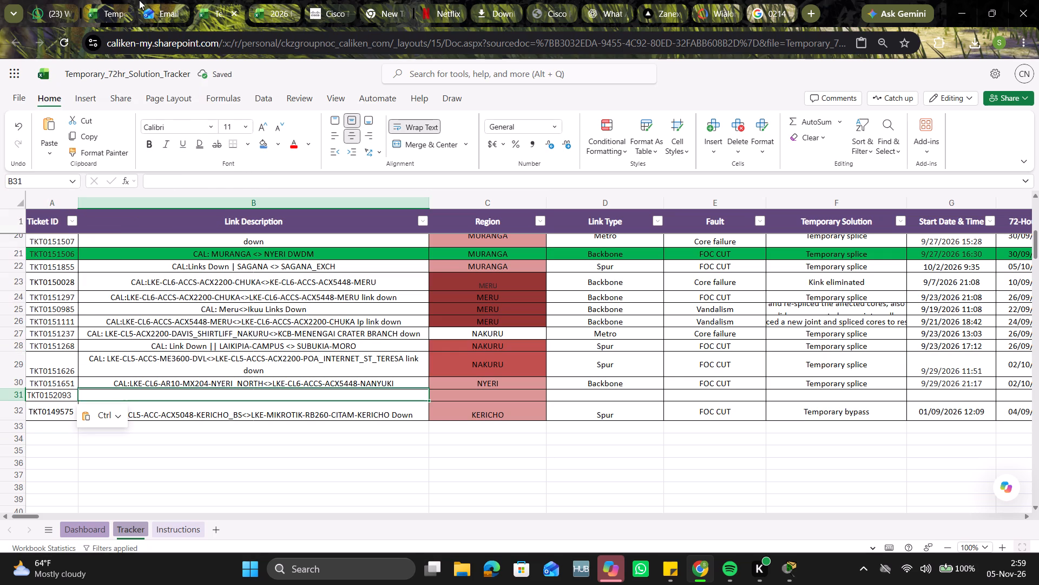
left_click_drag(99, 0, 154, 2)
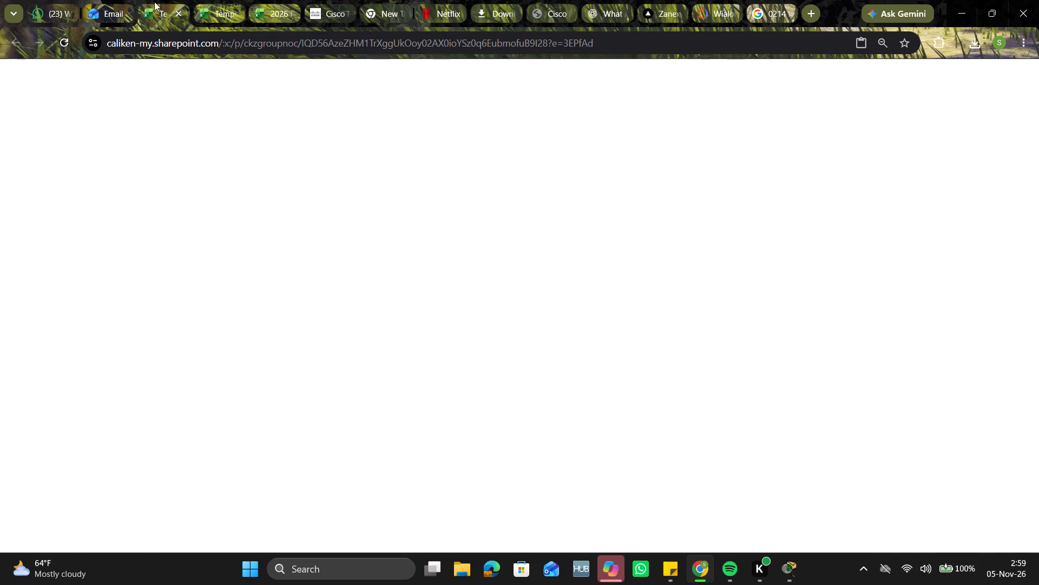
left_click_drag(154, 2, 153, 2)
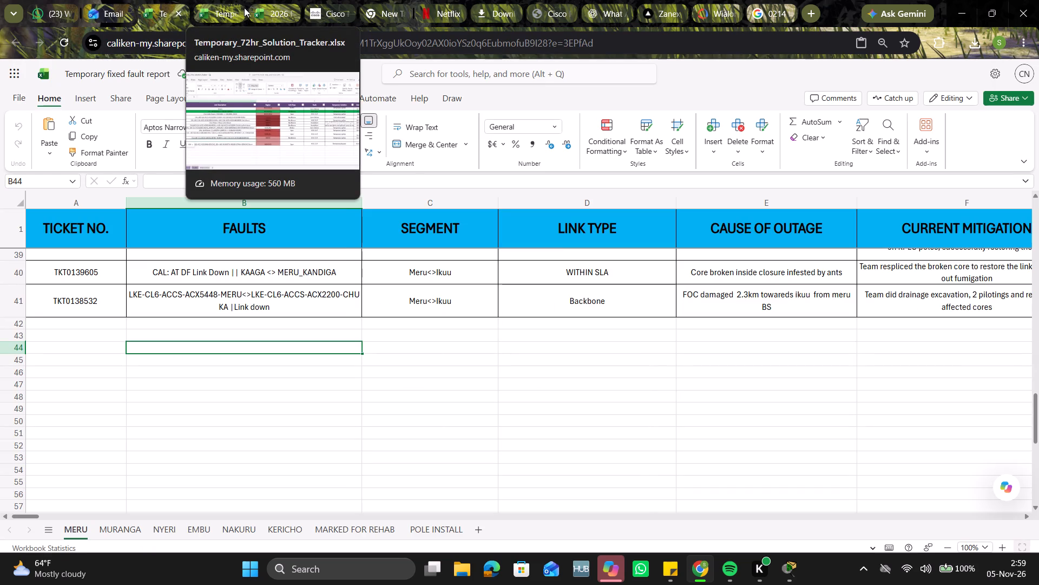
left_click(271, 7)
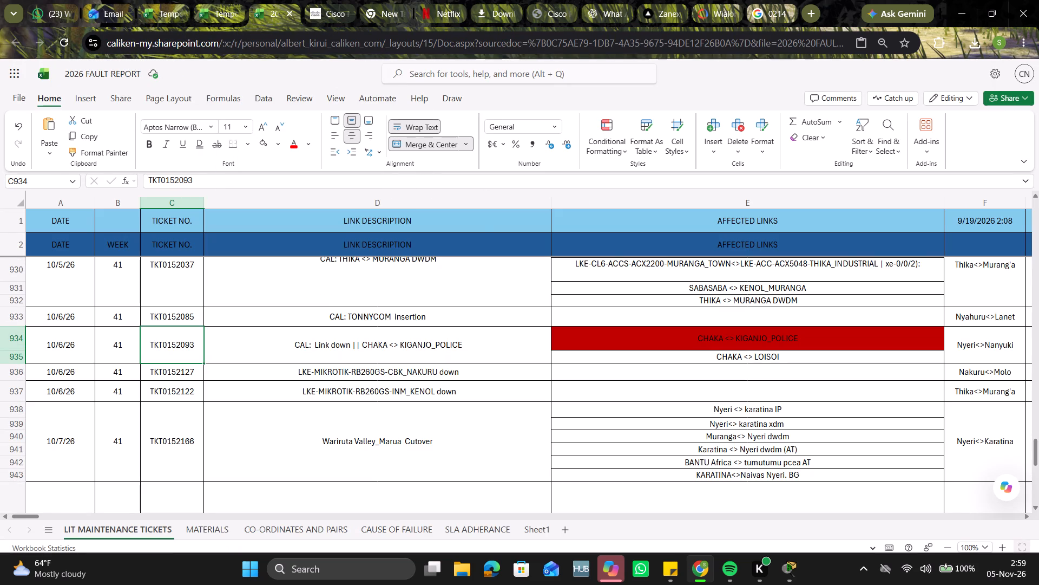
left_click(351, 337)
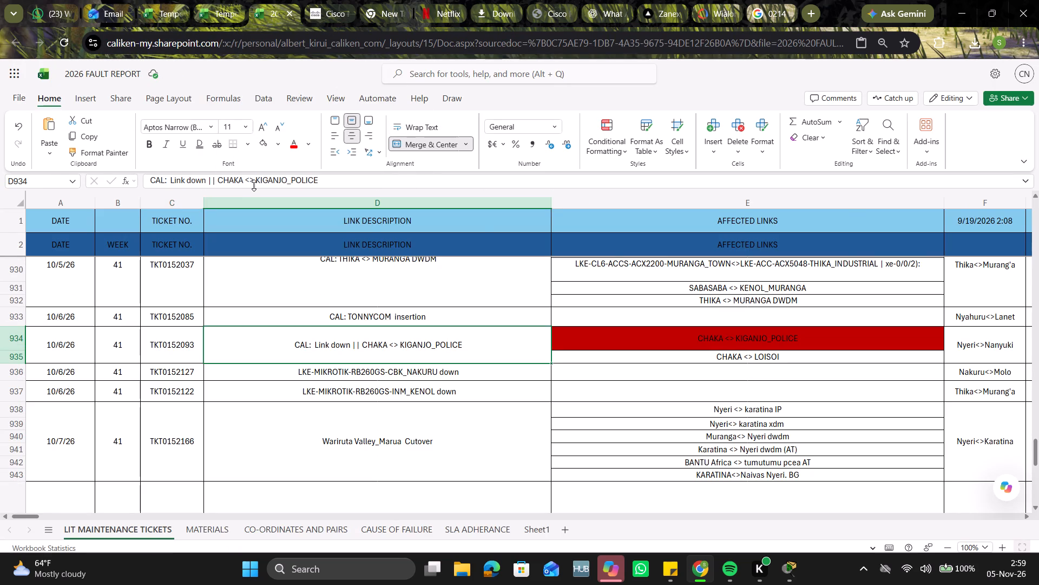
triple_click(249, 180)
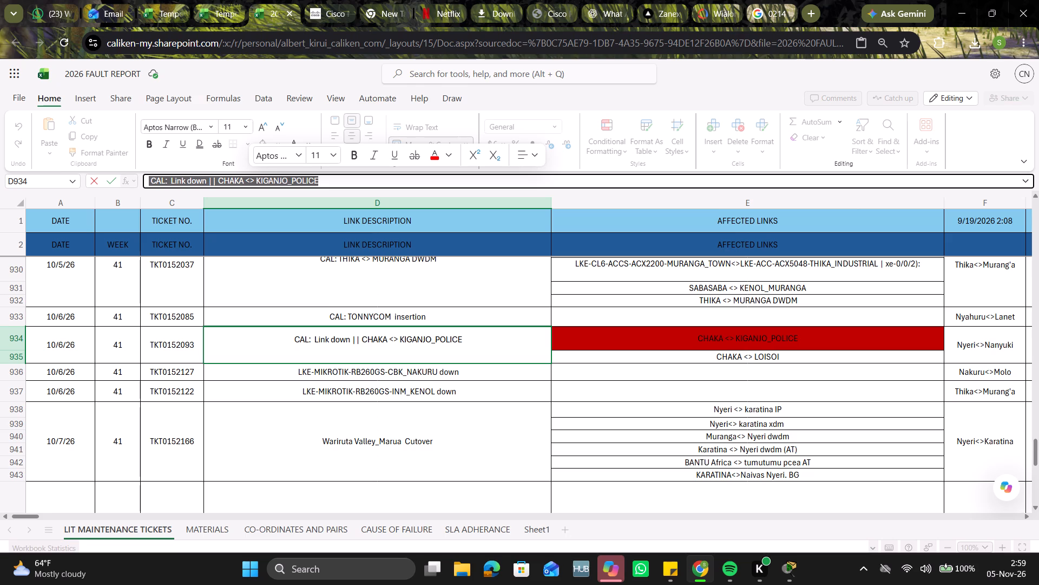
key("ctrl+c")
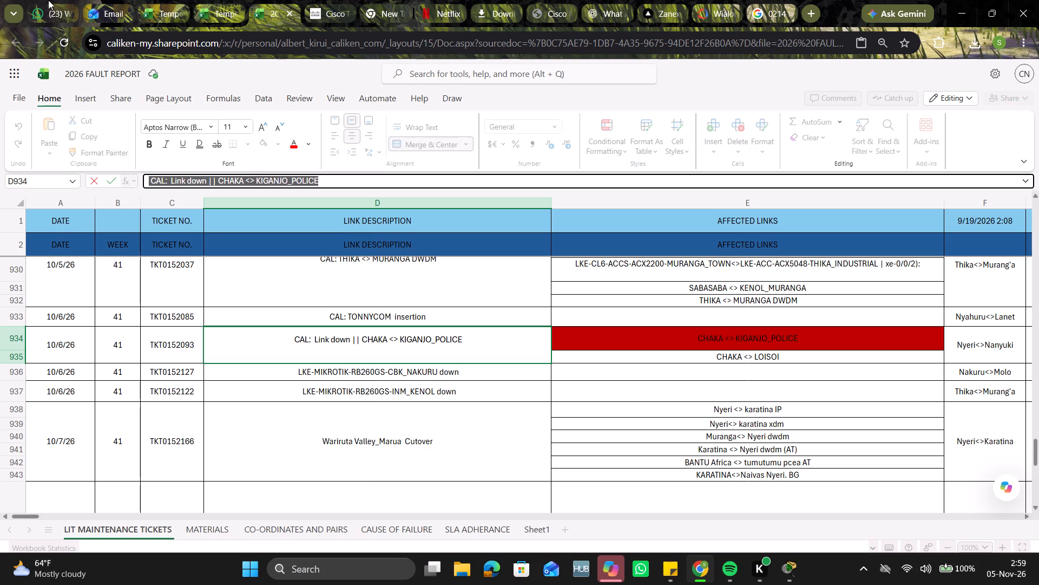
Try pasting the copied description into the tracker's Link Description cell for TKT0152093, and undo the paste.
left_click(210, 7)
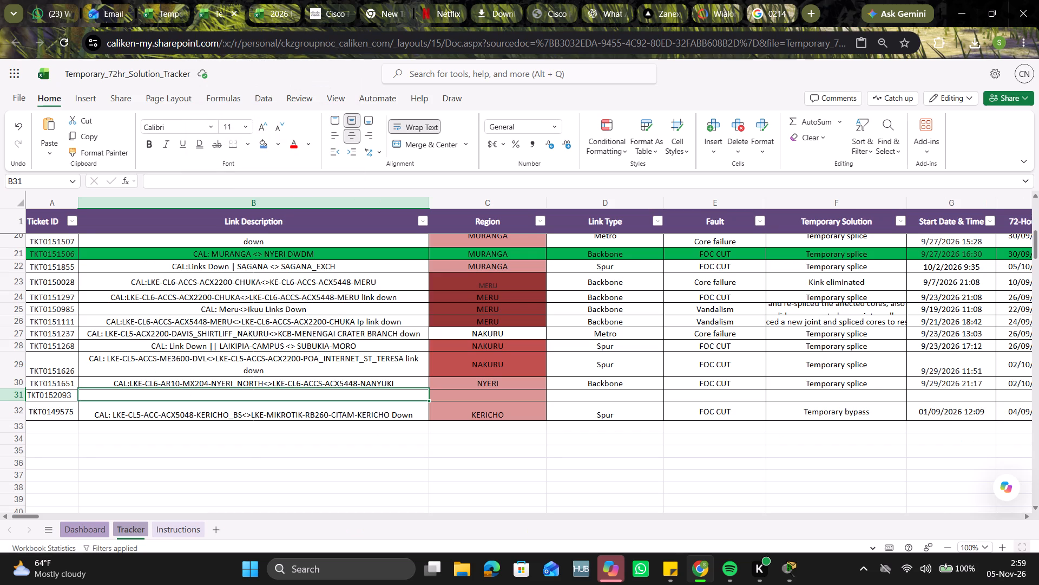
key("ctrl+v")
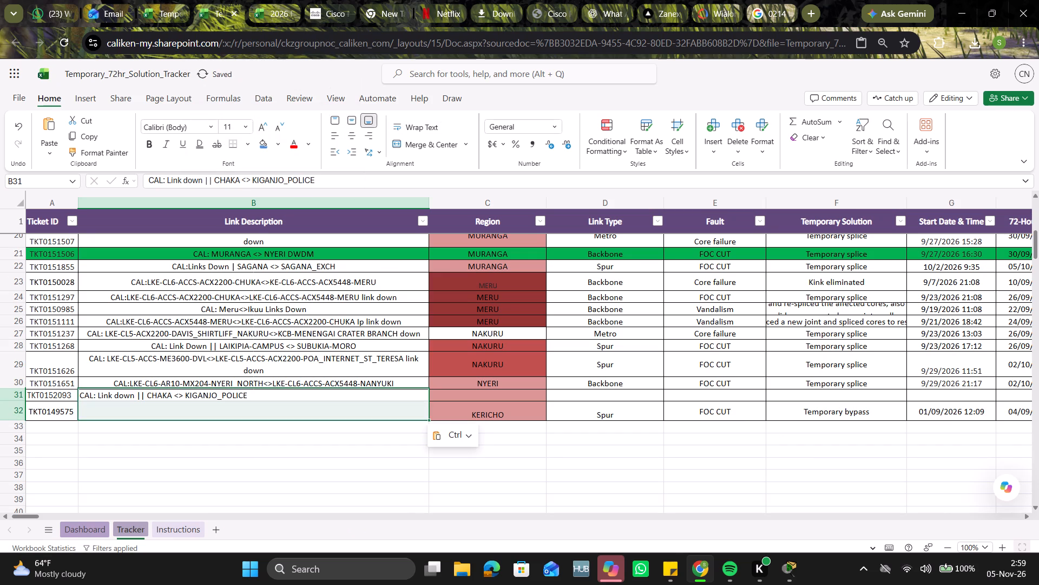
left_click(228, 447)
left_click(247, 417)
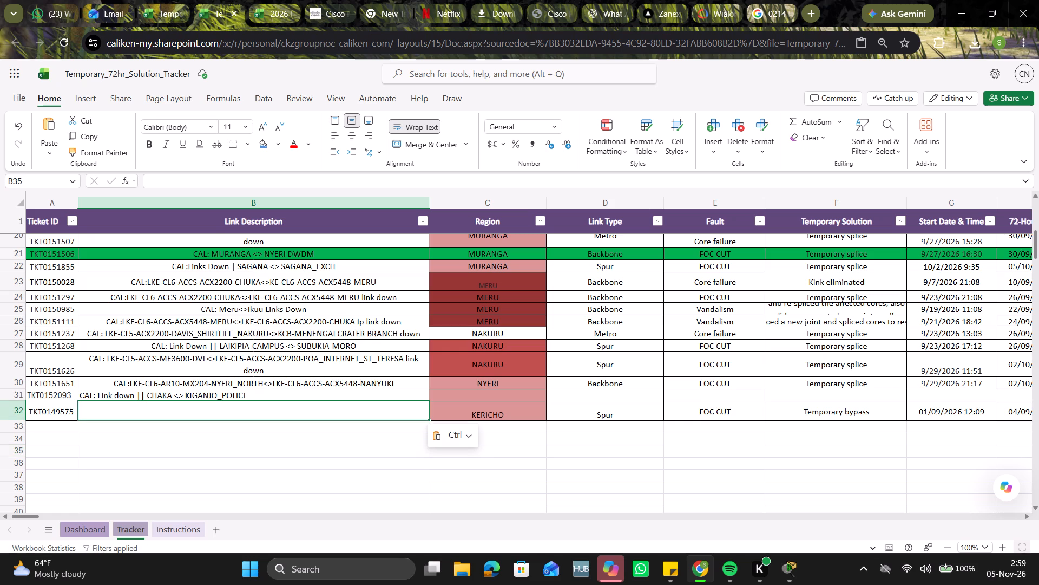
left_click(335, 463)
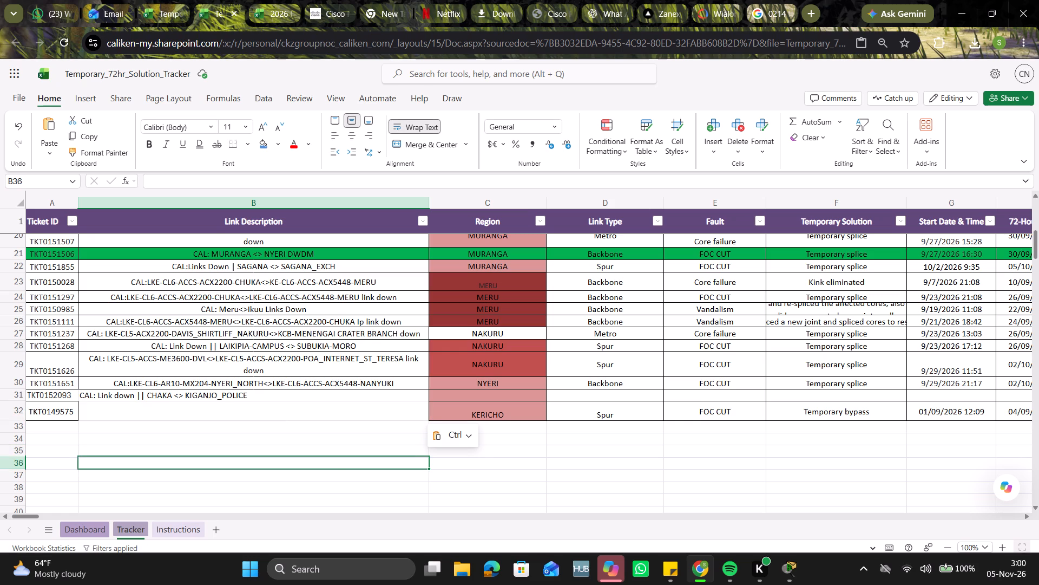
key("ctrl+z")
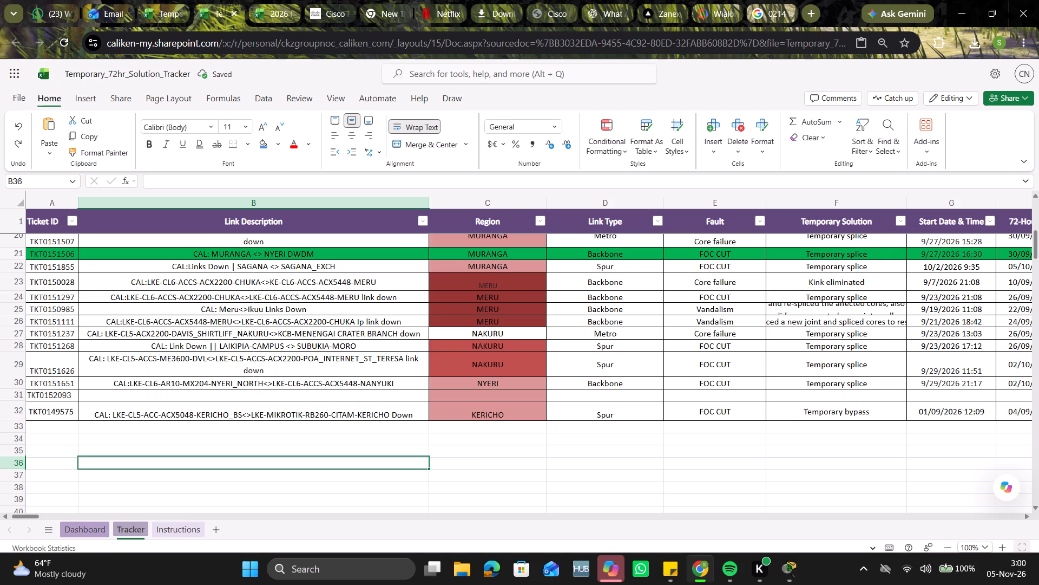
Select the empty Link Description cell for TKT0152093, and place the cursor on the last blank line of the restoration note in Sticky Notes.
left_click(391, 398)
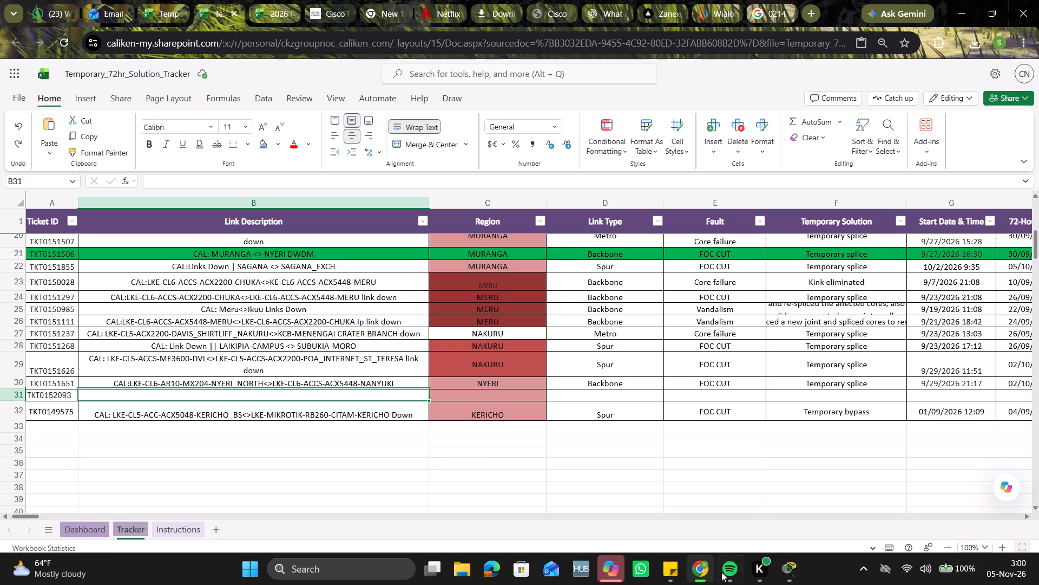
left_click(642, 511)
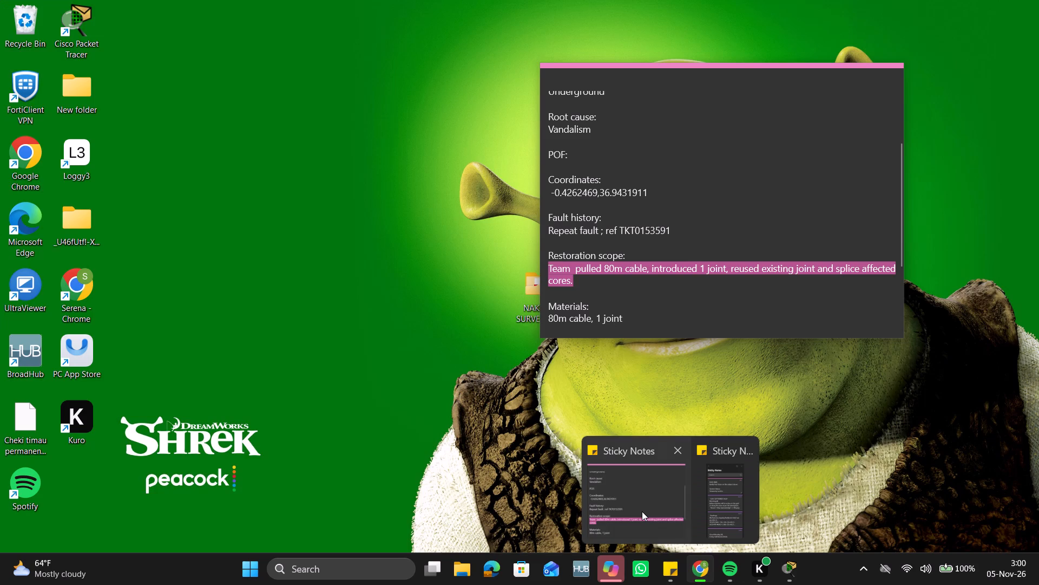
scroll(636, 237, "down", 3)
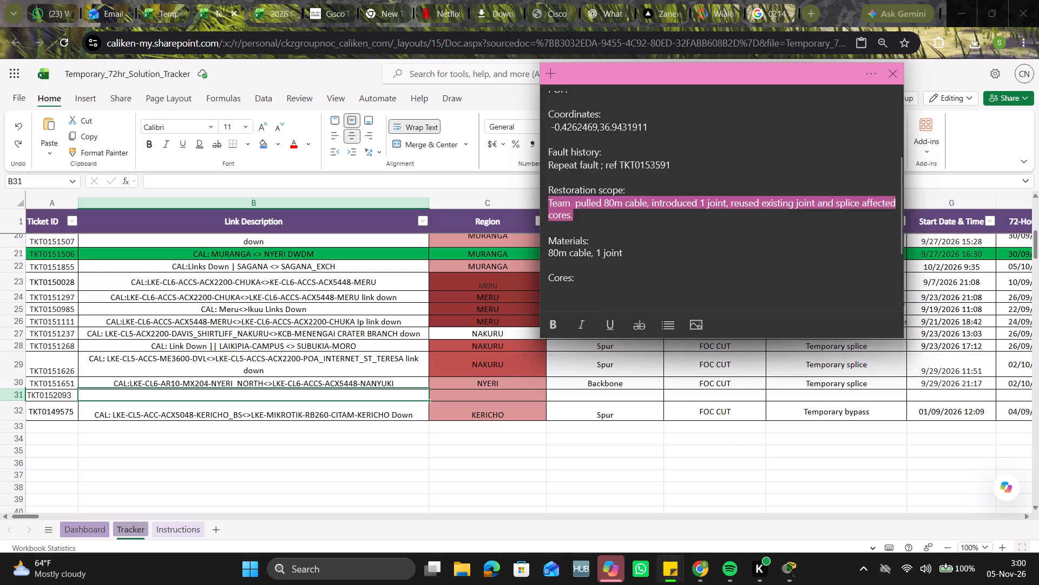
scroll(636, 237, "down", 3)
left_click(555, 299)
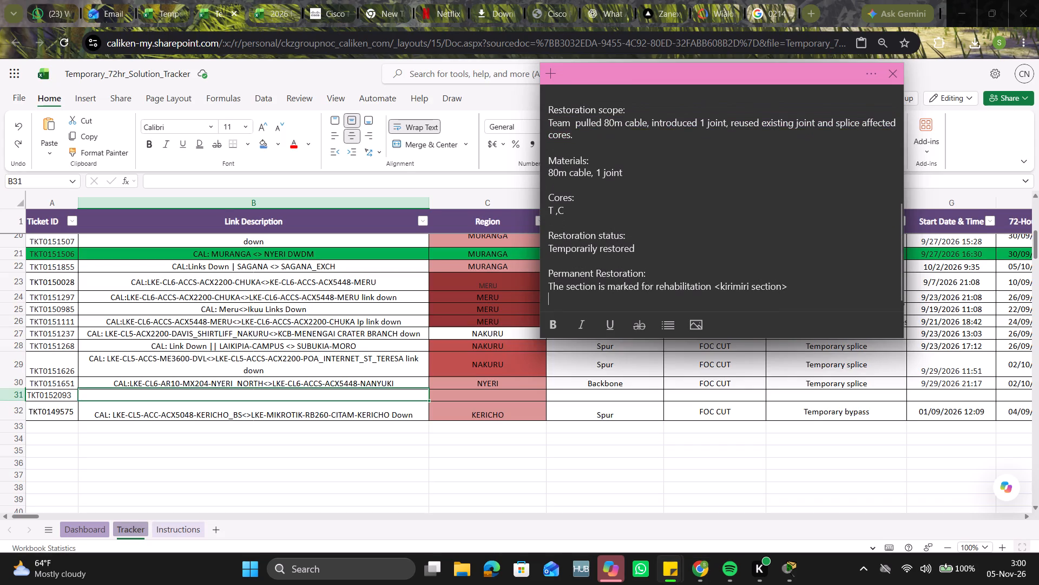
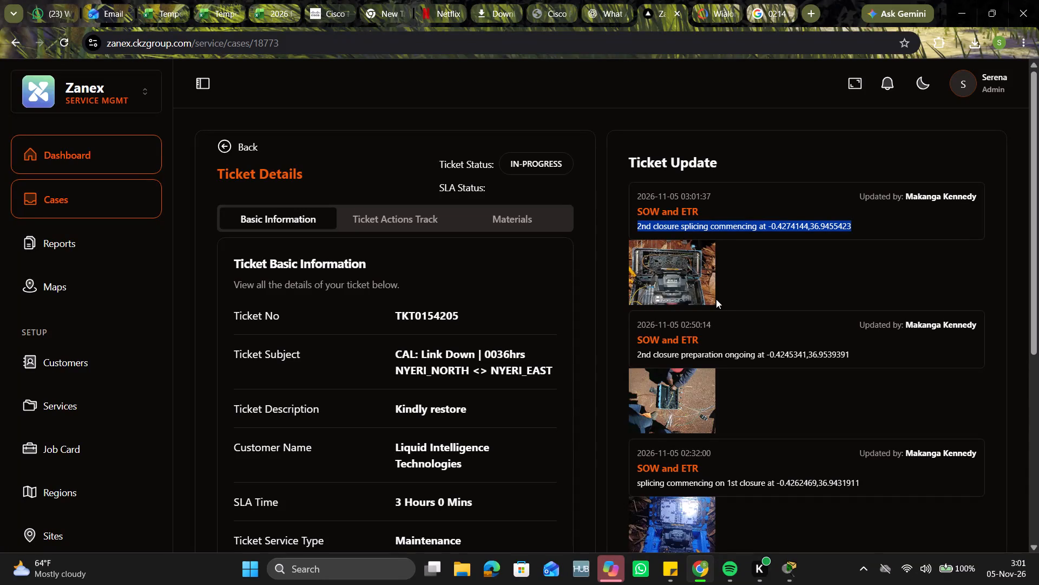
Enlarge the photo attached to the 2nd closure splicing update of ticket TKT0154205 and bring up the options for the image.
left_click(681, 281)
right_click(554, 249)
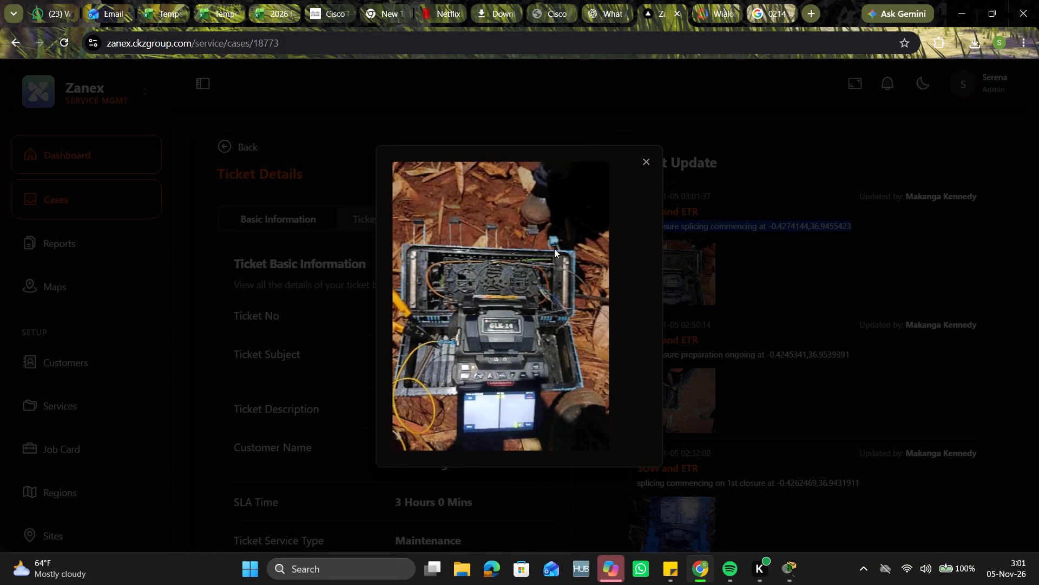
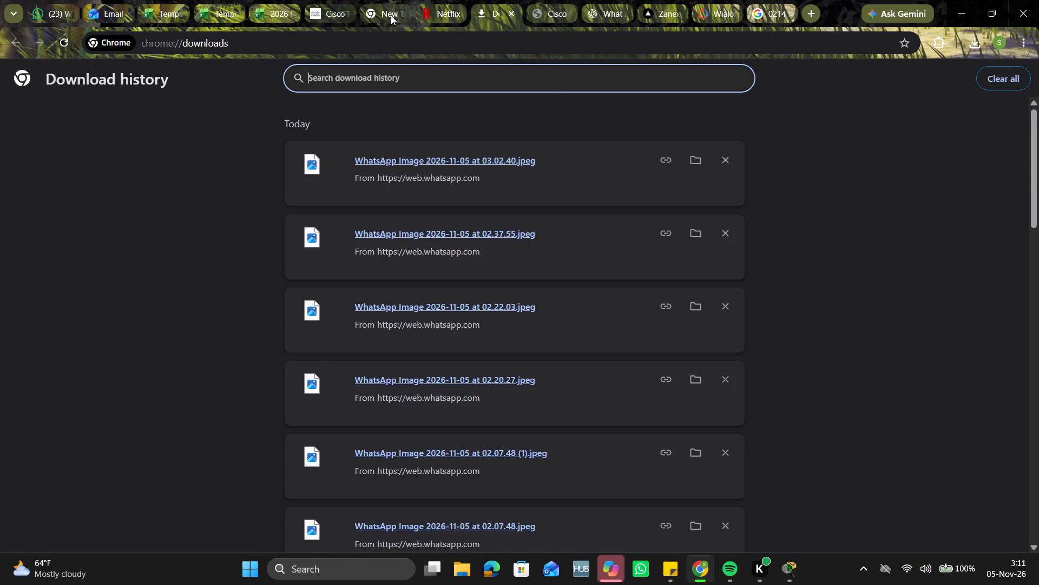
Switch to the 2026 FAULT REPORT and look through the LIT MAINTENANCE TICKETS entries from TKT0152093 down to the most recent ones.
left_click(273, 14)
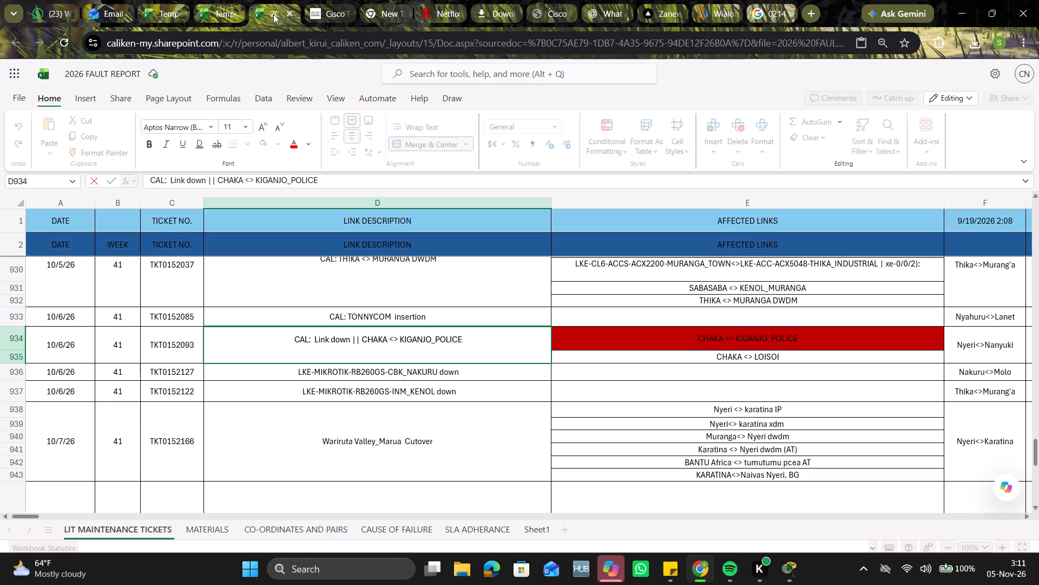
scroll(468, 355, "down", 1)
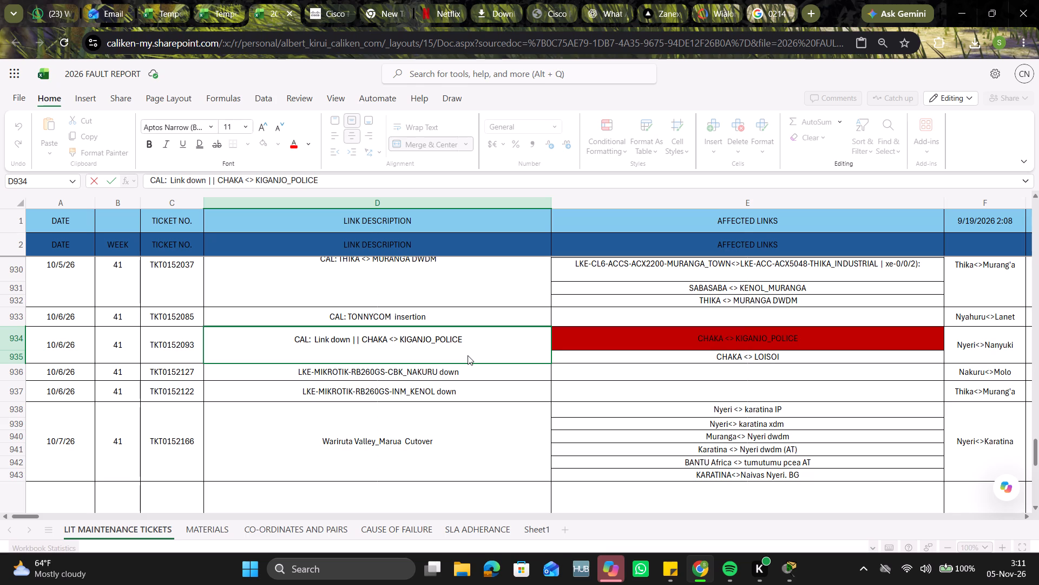
left_click(479, 413)
scroll(479, 413, "down", 1)
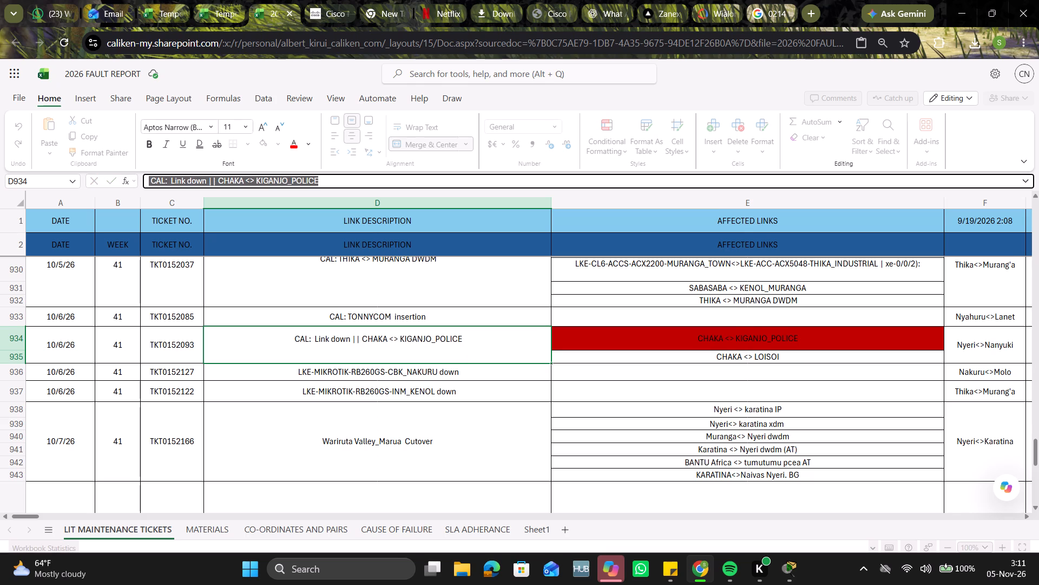
scroll(479, 413, "down", 1)
scroll(499, 367, "down", 4)
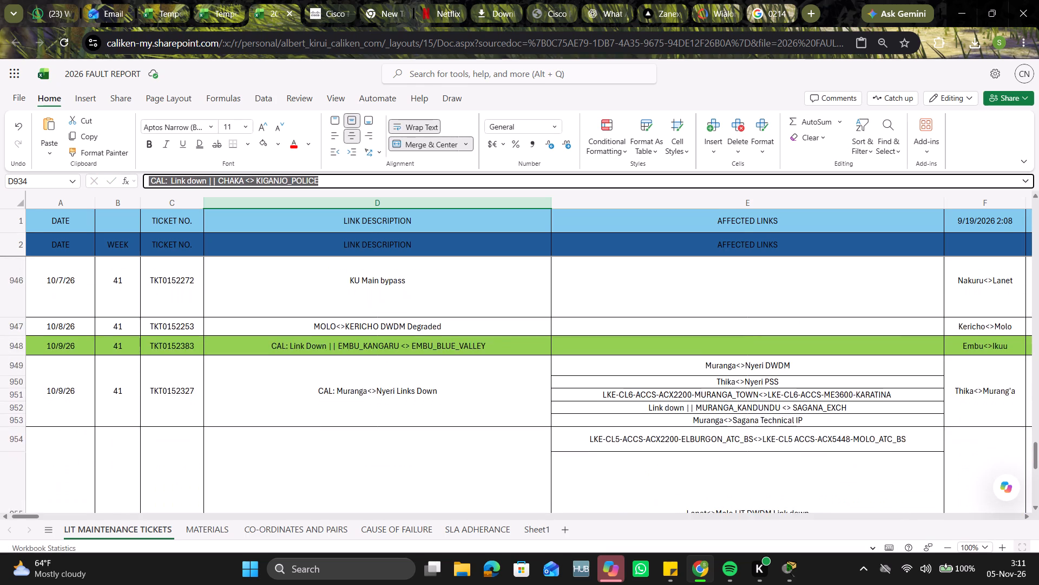
scroll(499, 367, "down", 12)
scroll(499, 367, "up", 1)
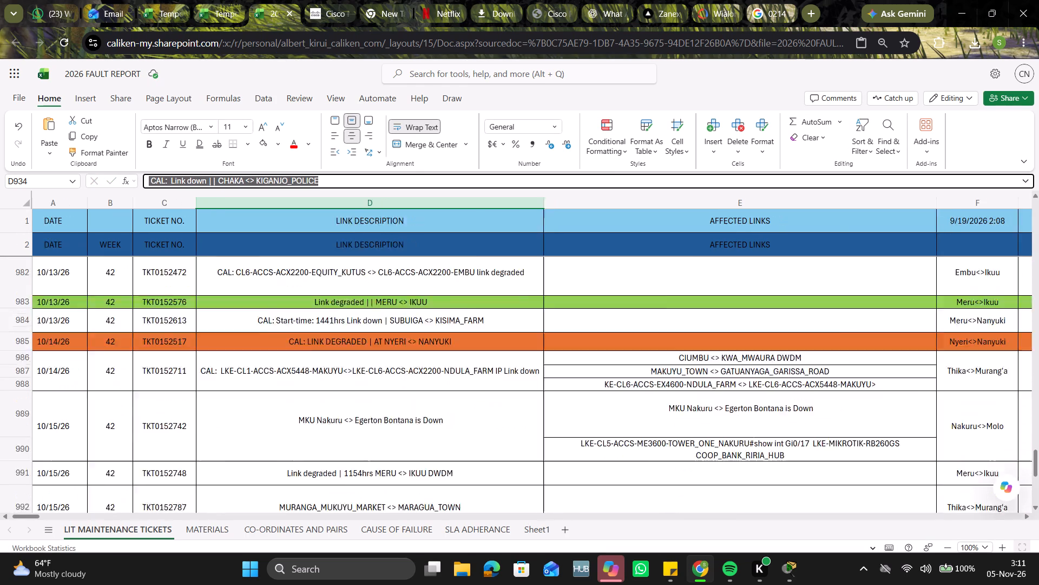
scroll(499, 367, "up", 5)
scroll(499, 367, "down", 3)
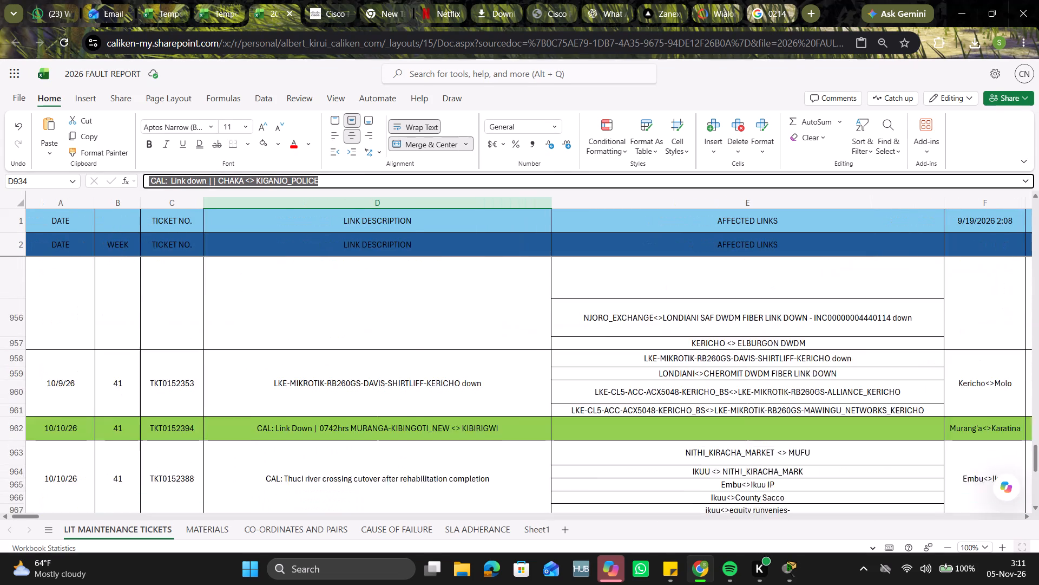
scroll(499, 367, "down", 11)
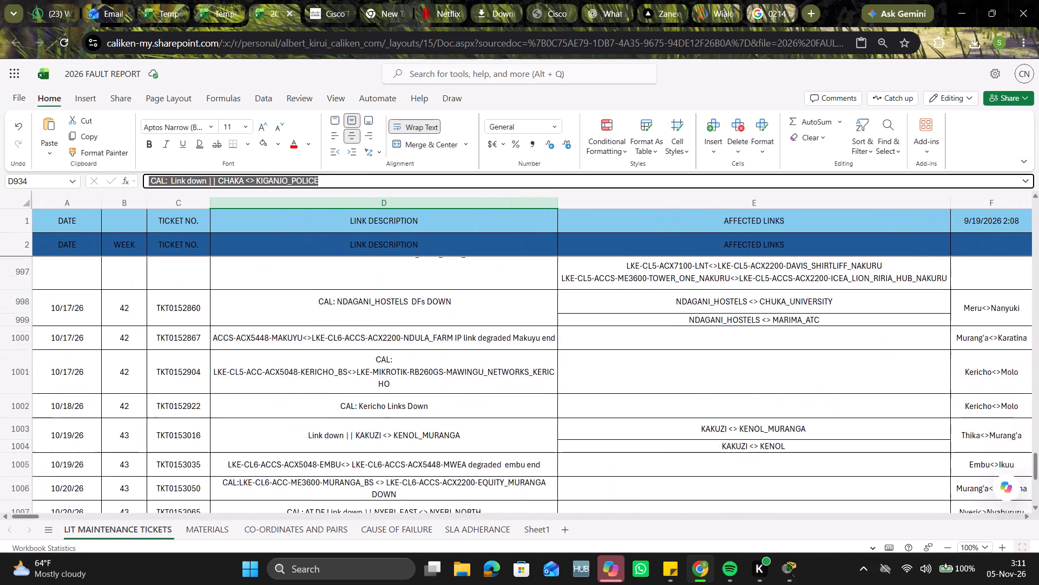
scroll(499, 367, "down", 8)
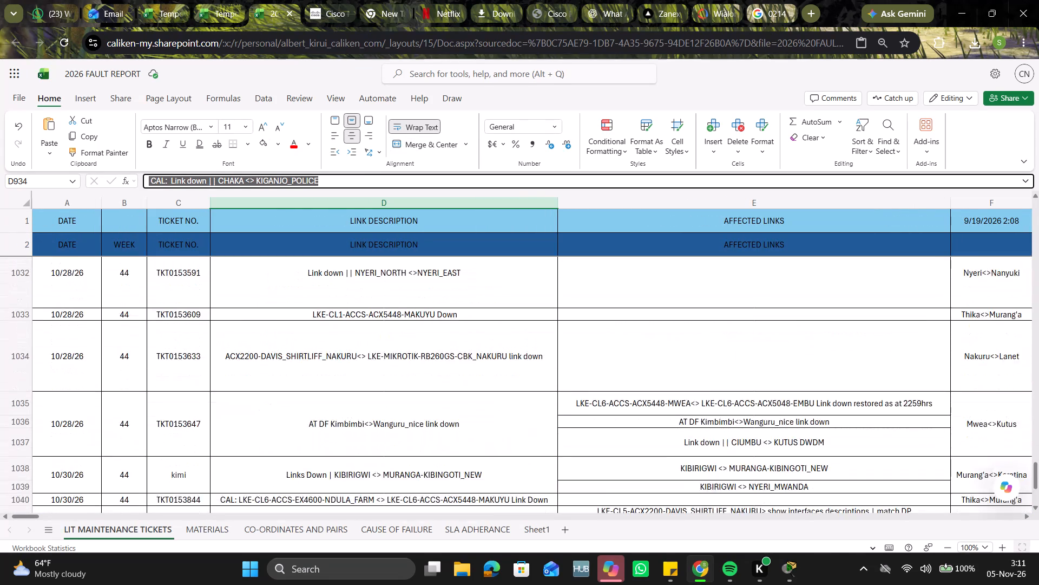
scroll(502, 358, "down", 11)
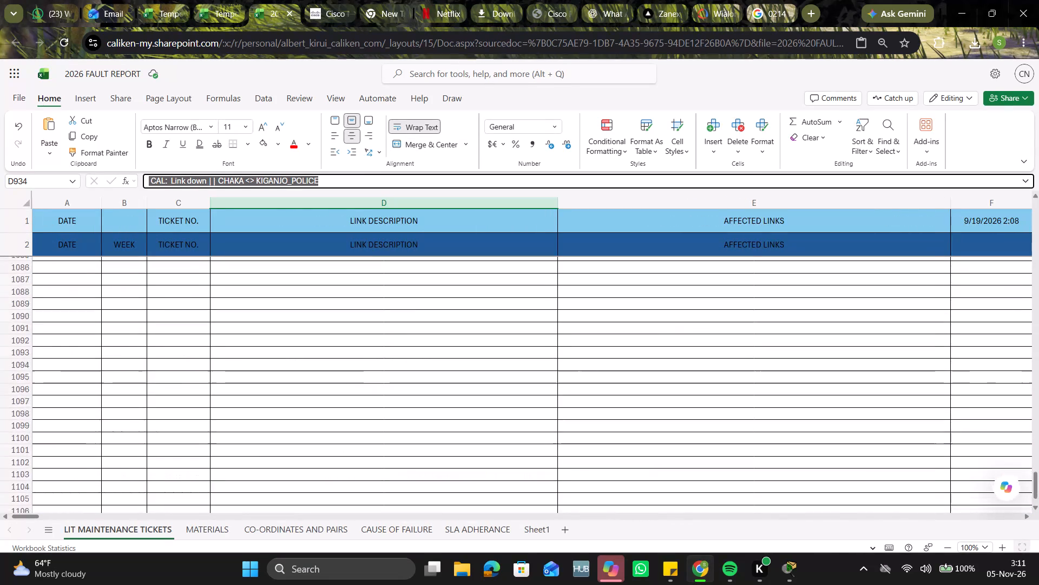
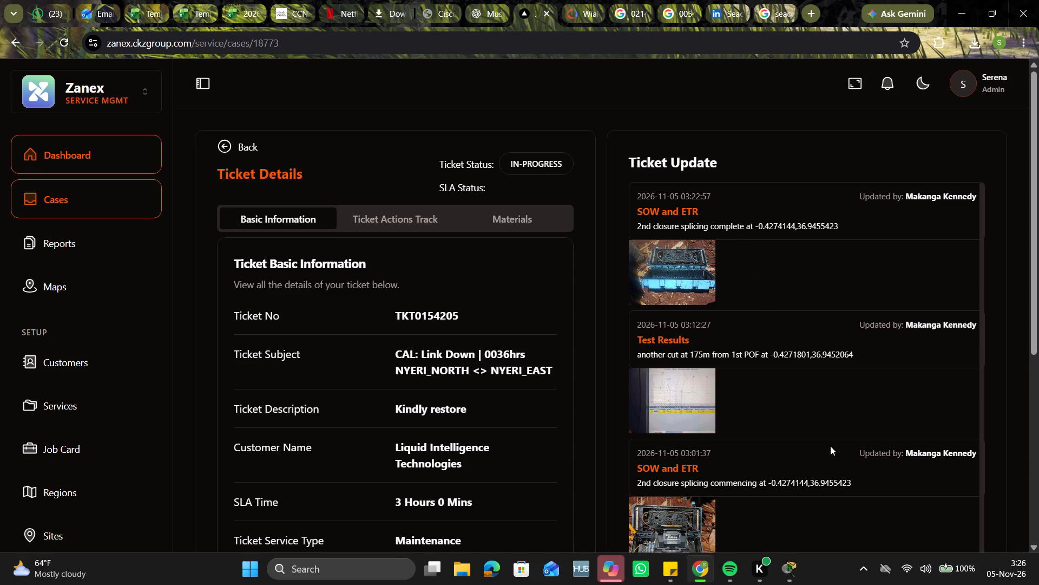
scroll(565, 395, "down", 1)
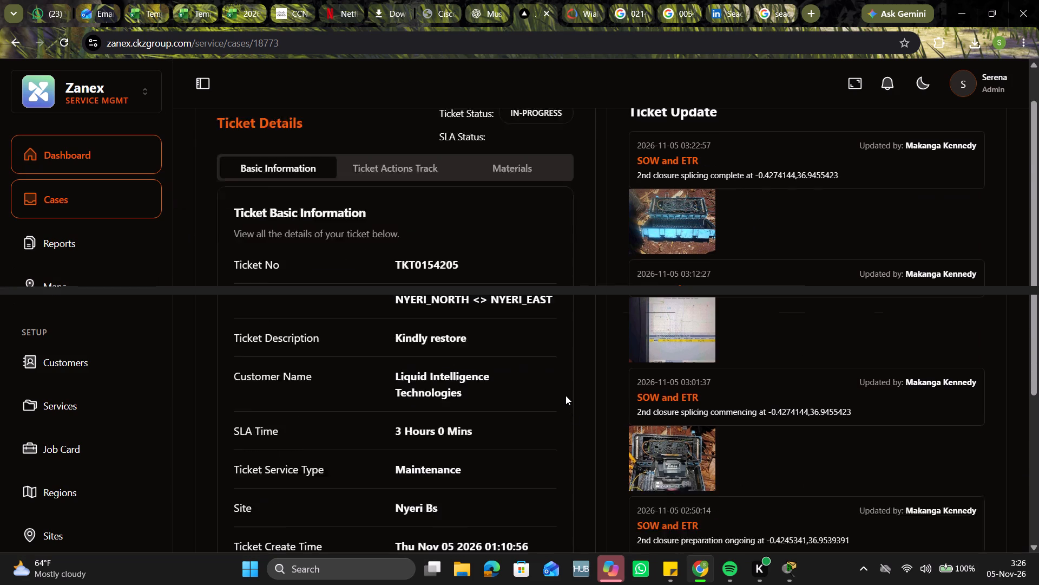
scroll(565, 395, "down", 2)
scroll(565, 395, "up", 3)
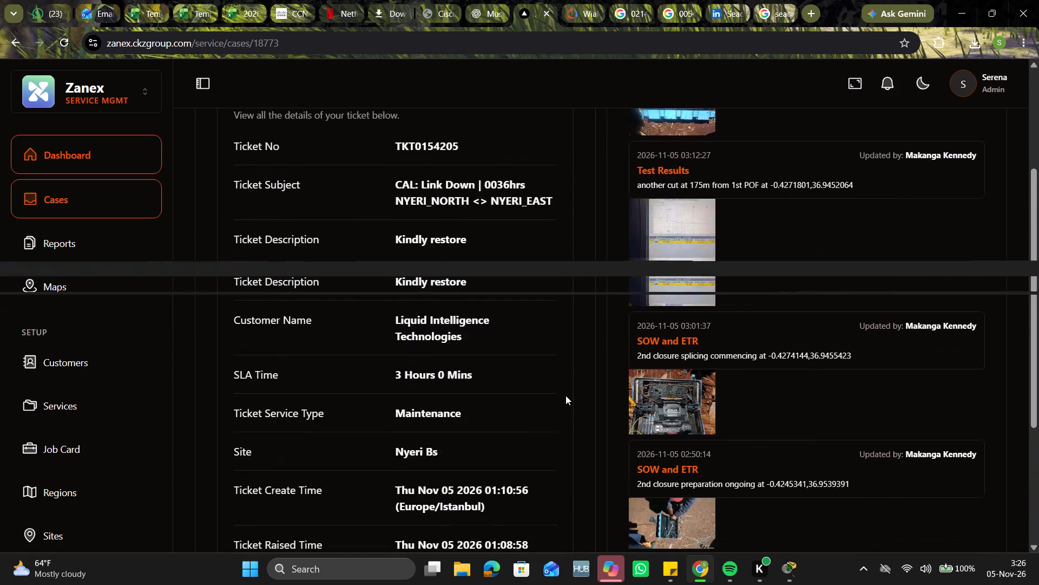
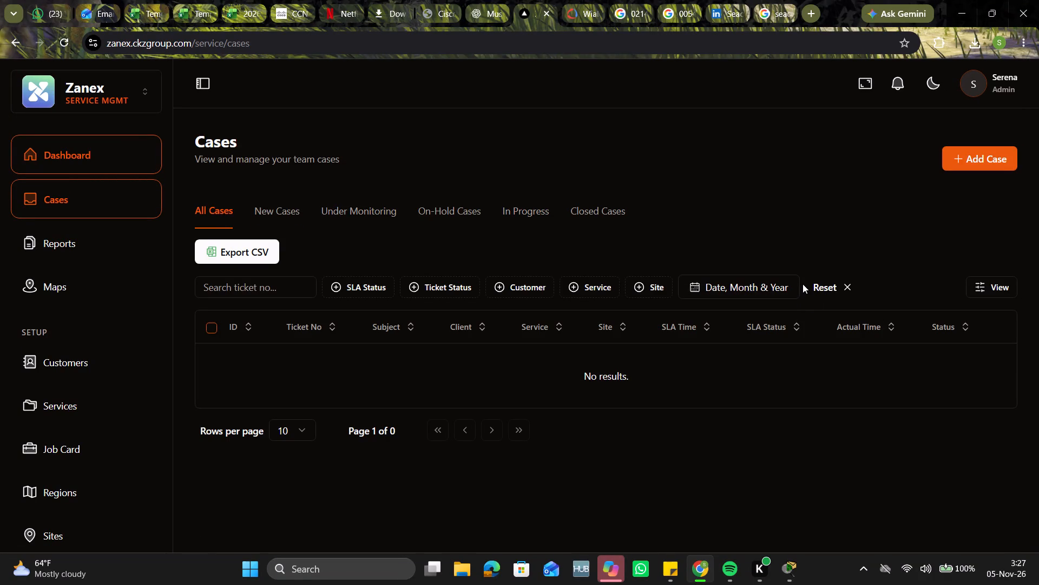
Reset the filters on the all-cases list and sort the cases by Actual Time in descending order.
left_click(817, 284)
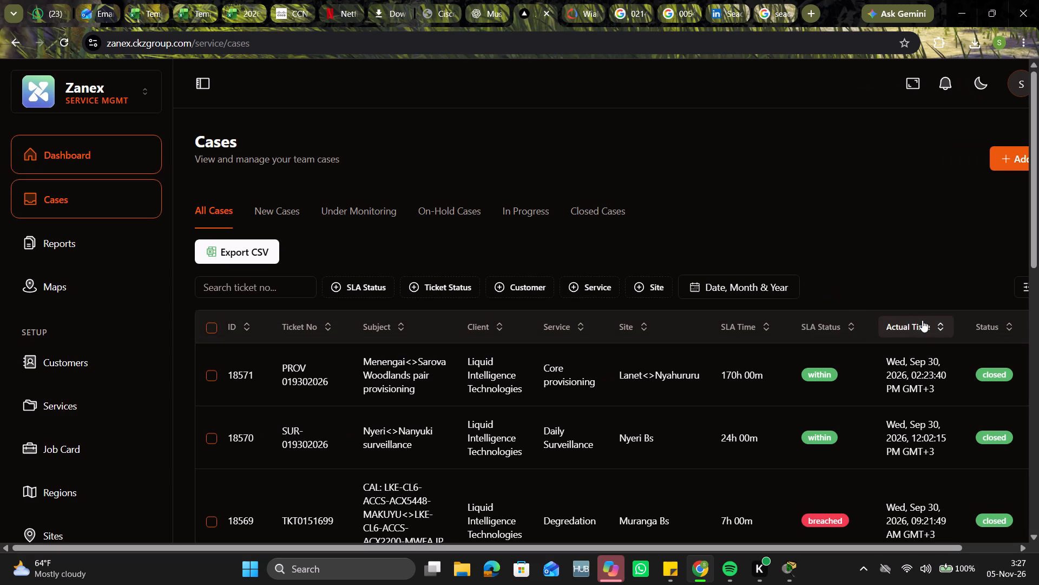
left_click(922, 320)
left_click(918, 376)
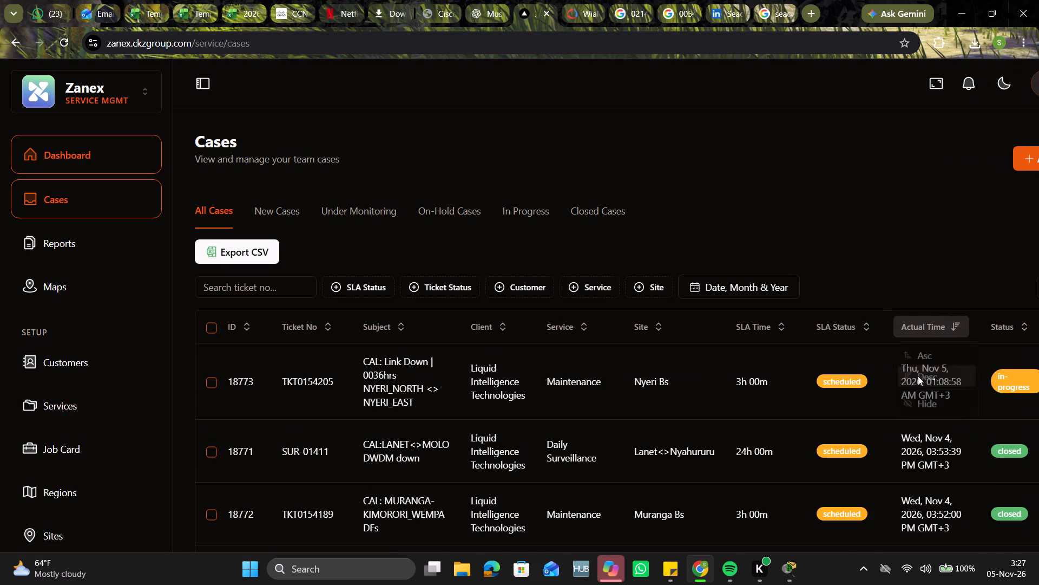
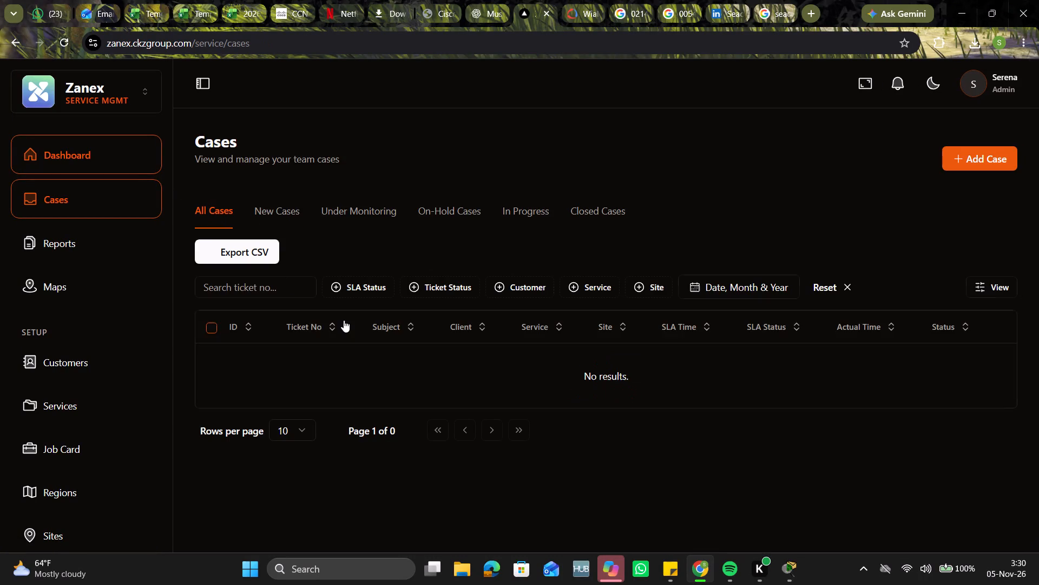
Reset the all-cases filters, sort by Actual Time in descending order, and open the NYERI_NORTH <> NYERI_EAST case TKT0154205.
left_click(219, 213)
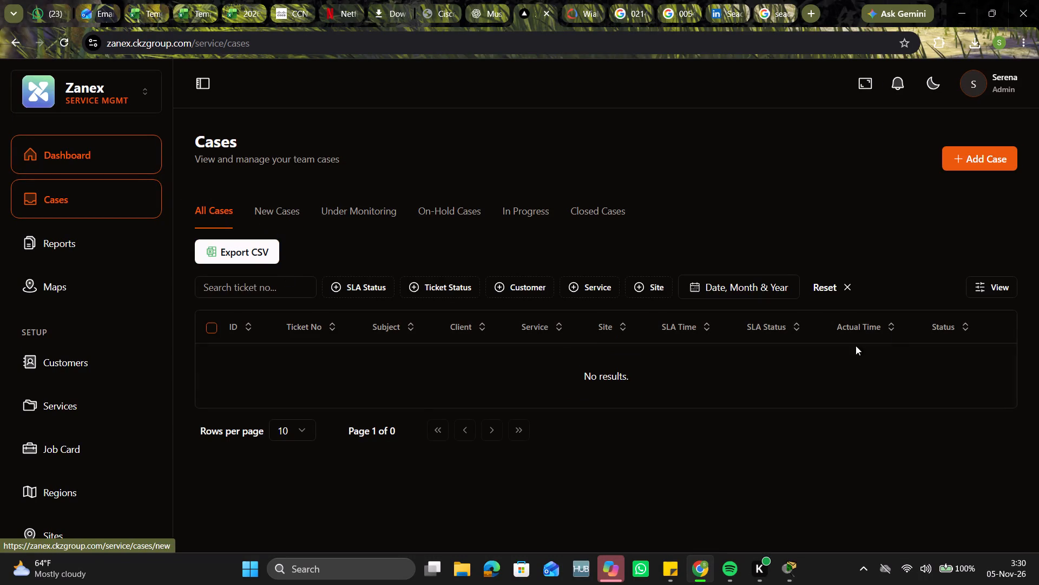
left_click(826, 285)
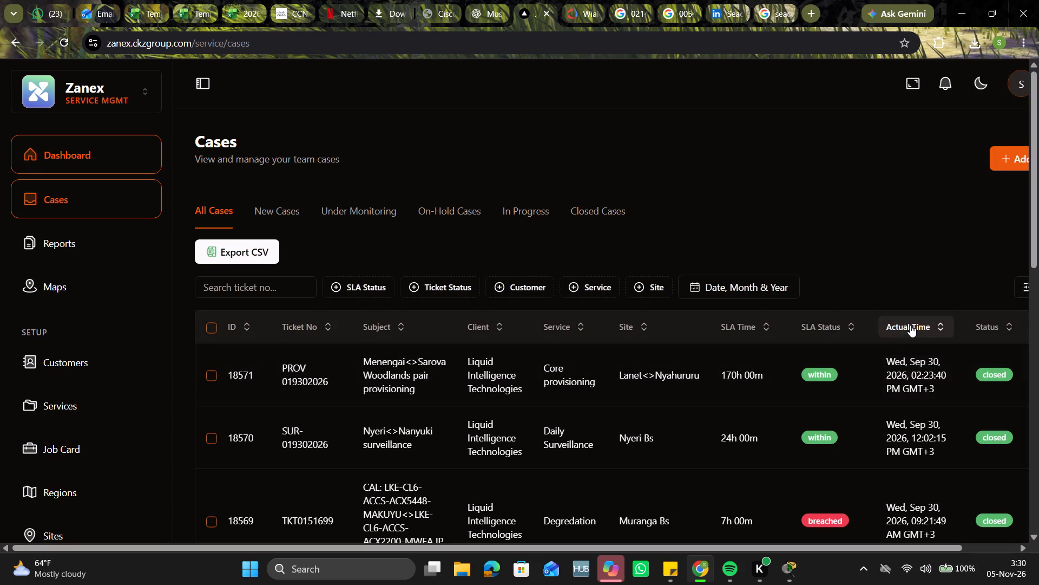
left_click(910, 325)
left_click(925, 376)
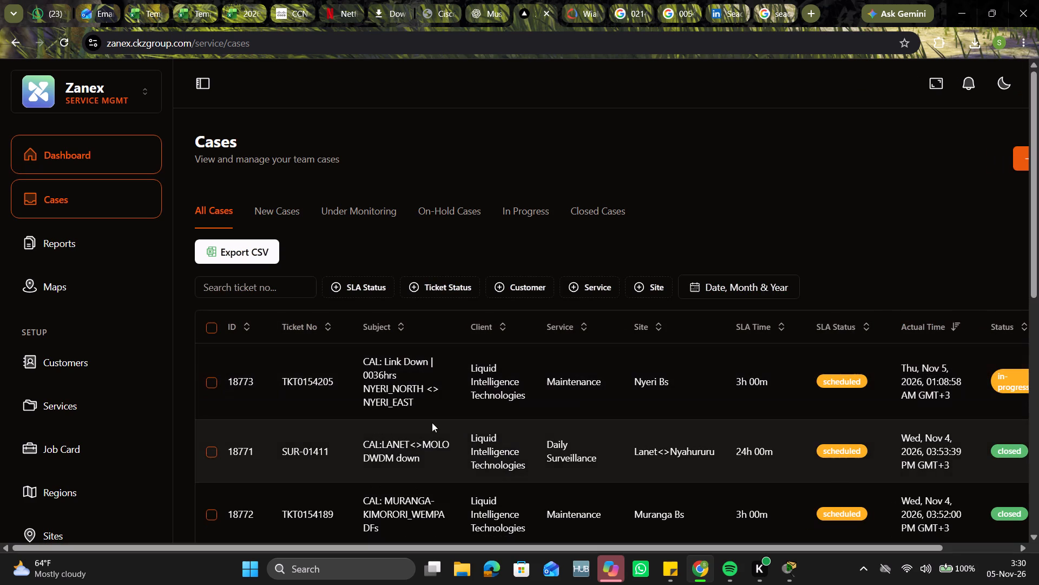
left_click(251, 380)
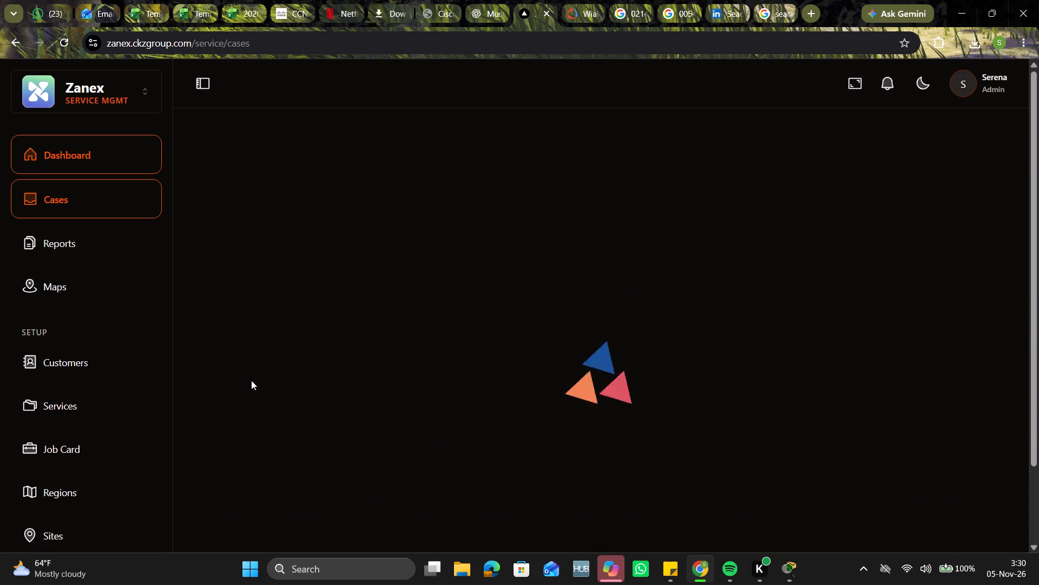
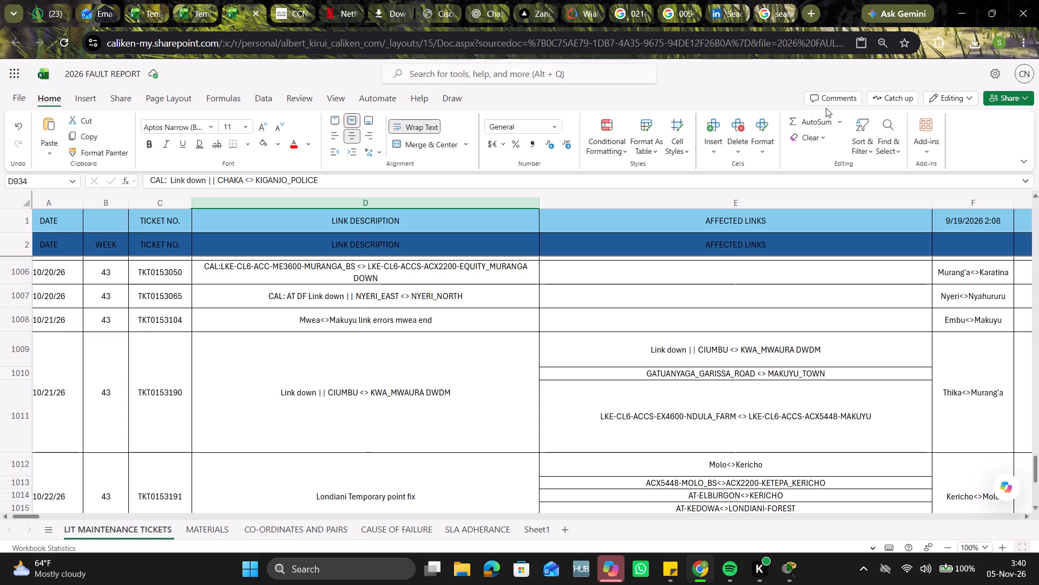
Switch to LinkedIn, open the home feed and read the fiber optic cable core count and colour coding post.
left_click(711, 11)
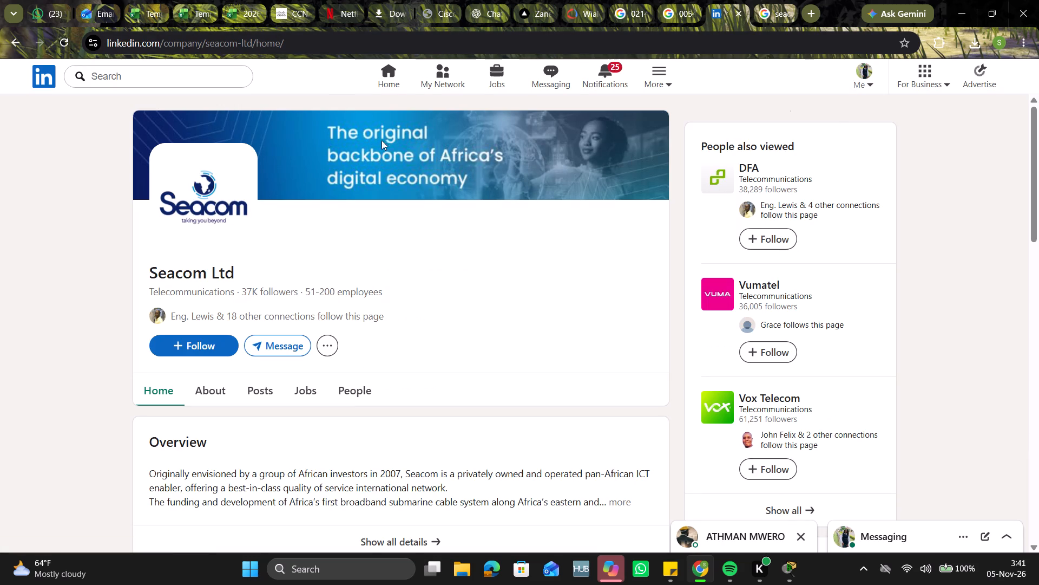
left_click(391, 65)
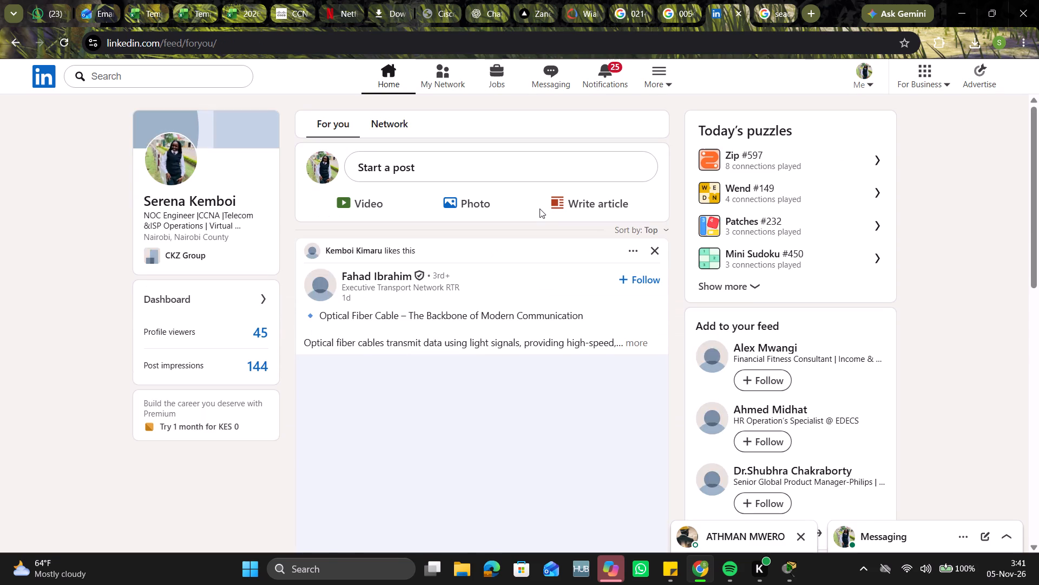
scroll(491, 351, "down", 1)
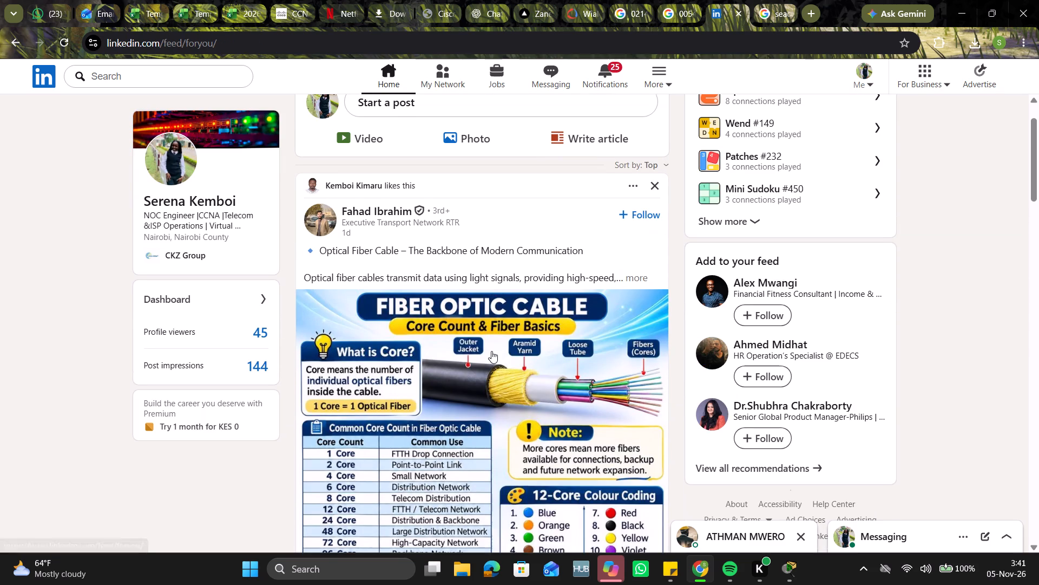
scroll(491, 351, "down", 2)
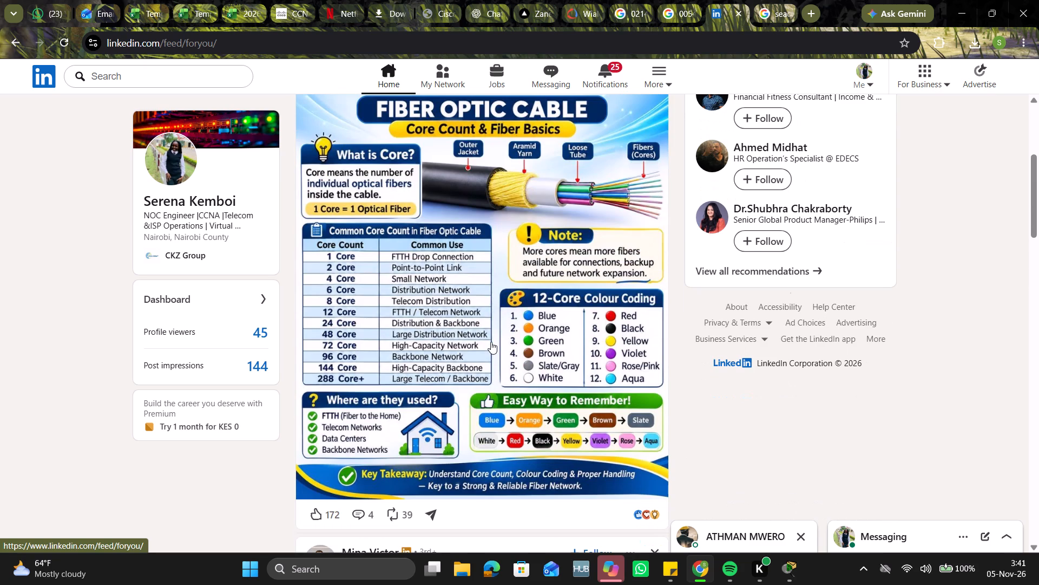
scroll(491, 342, "down", 1)
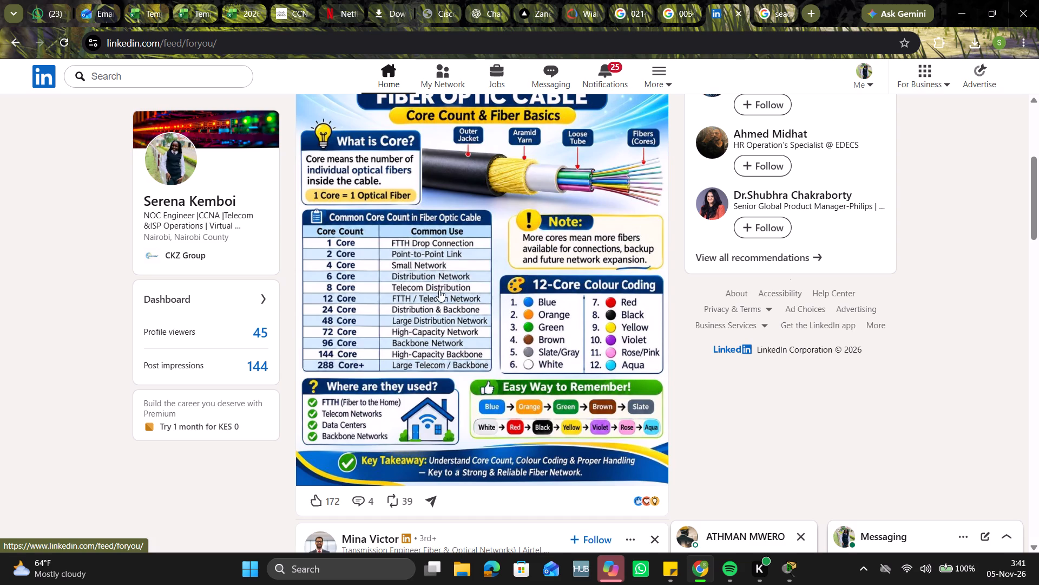
scroll(436, 291, "right", 1)
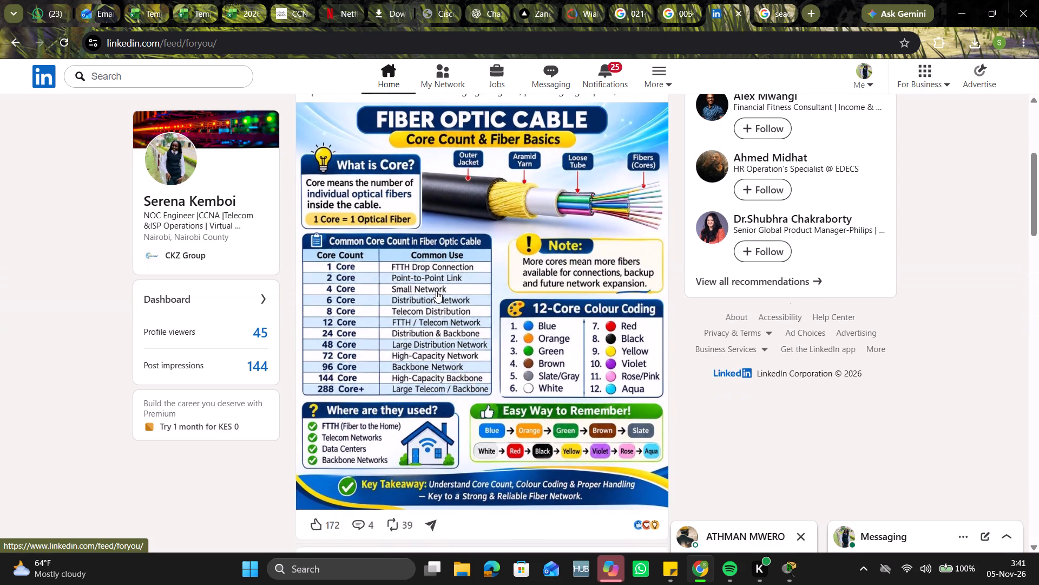
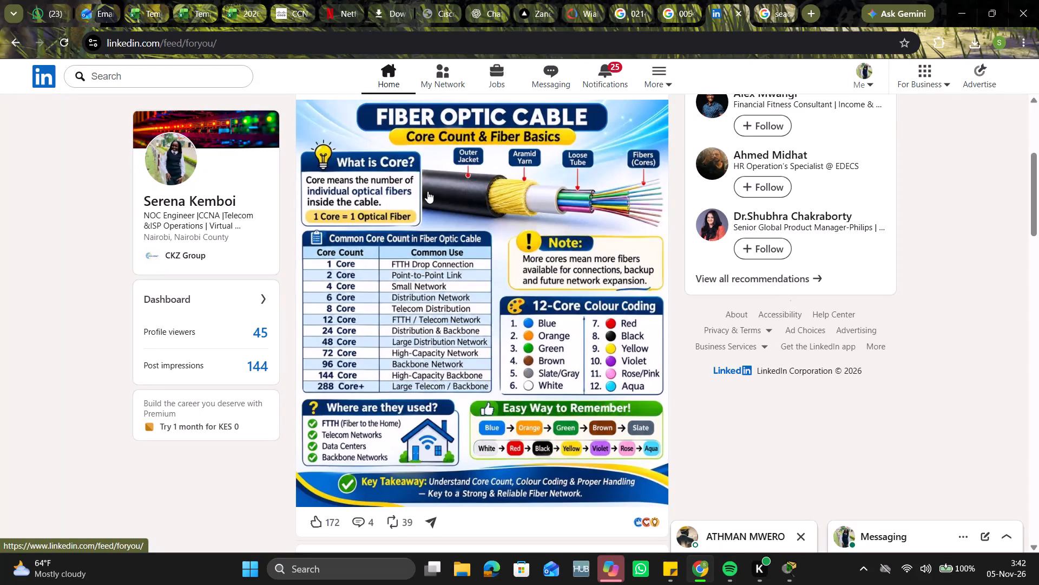
Switch to the Zanex service management page to check the updates on case TKT0154205.
left_click(528, 16)
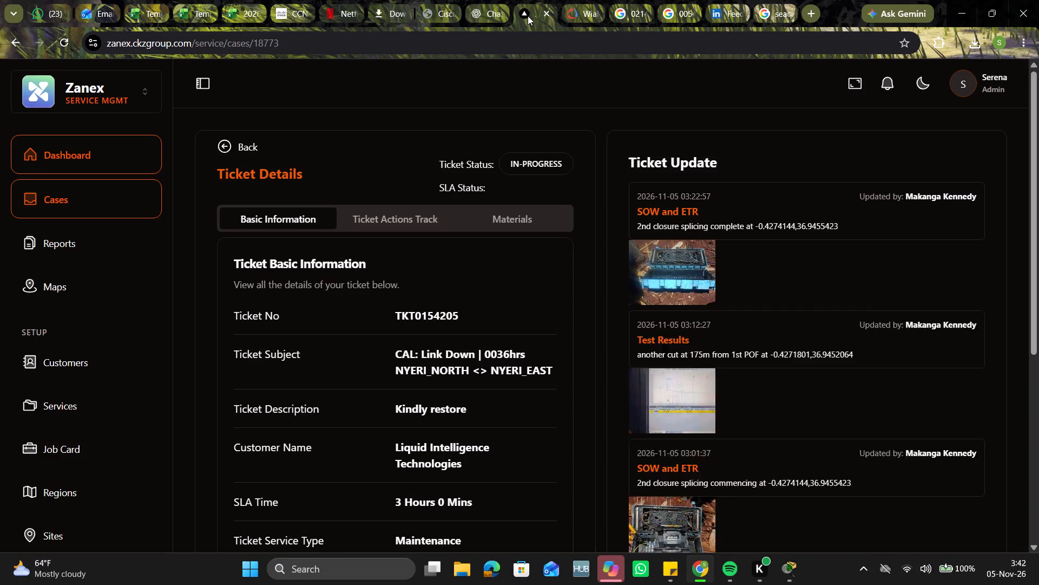
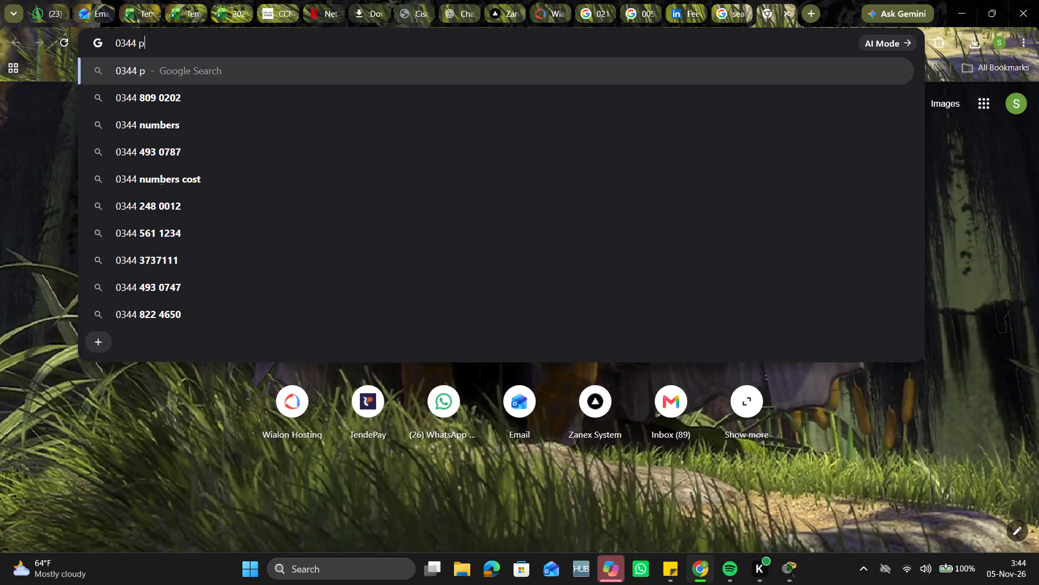
Search Google for "0344 plus 35mins" to work out the resulting clock time.
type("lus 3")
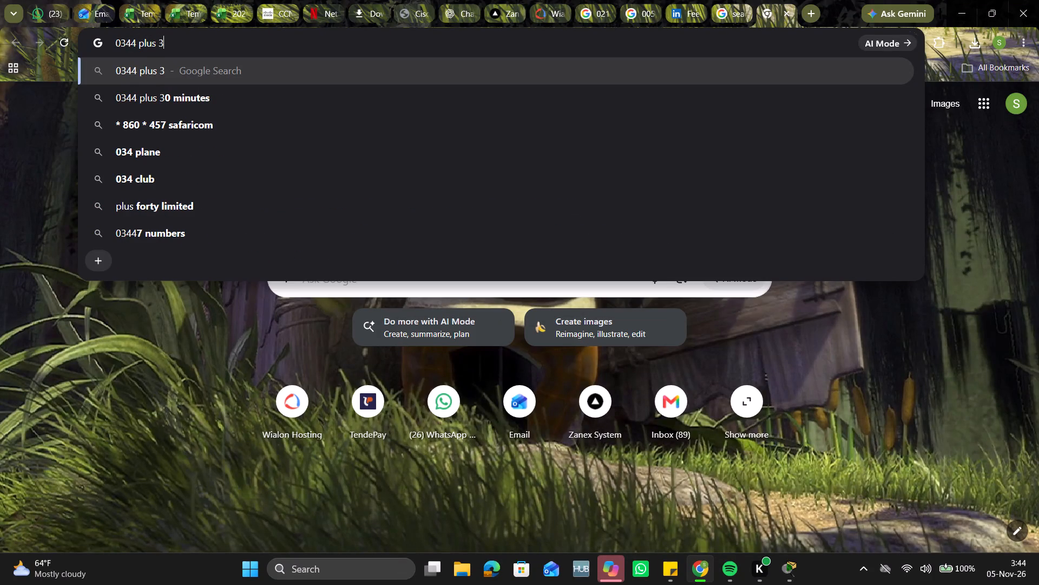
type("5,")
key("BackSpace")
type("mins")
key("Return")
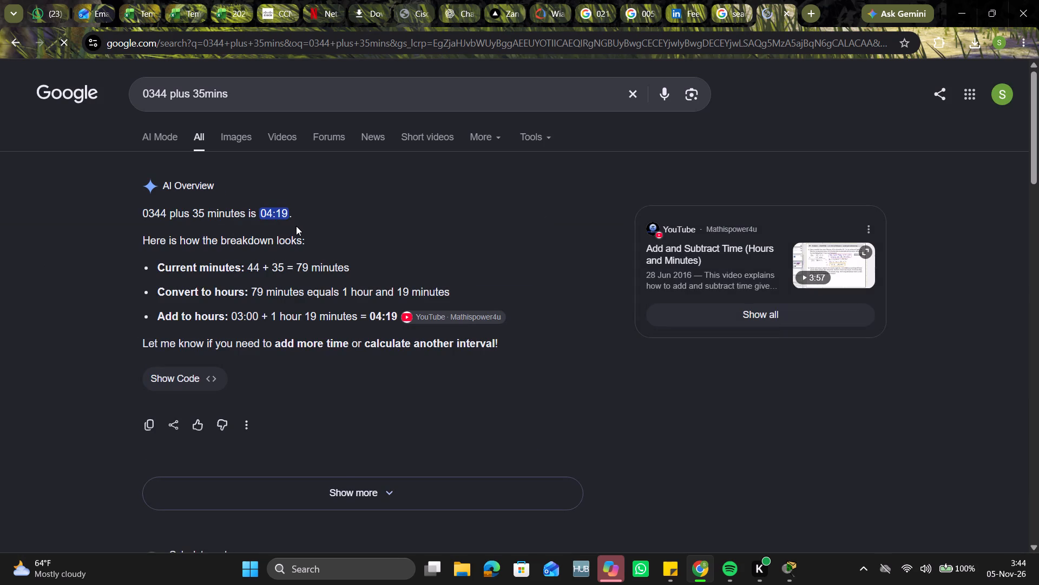
left_click(749, 173)
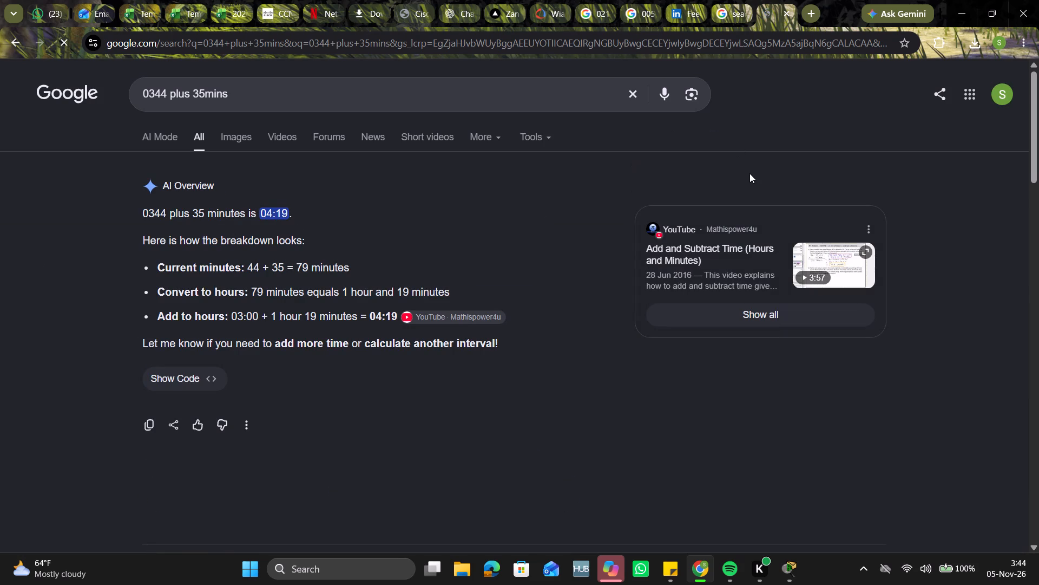
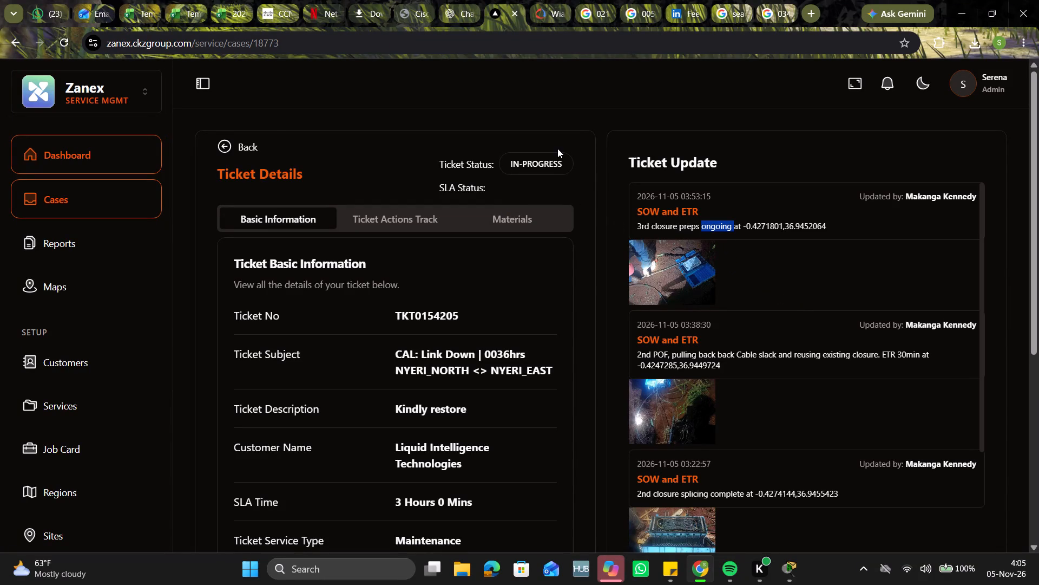
left_click(68, 38)
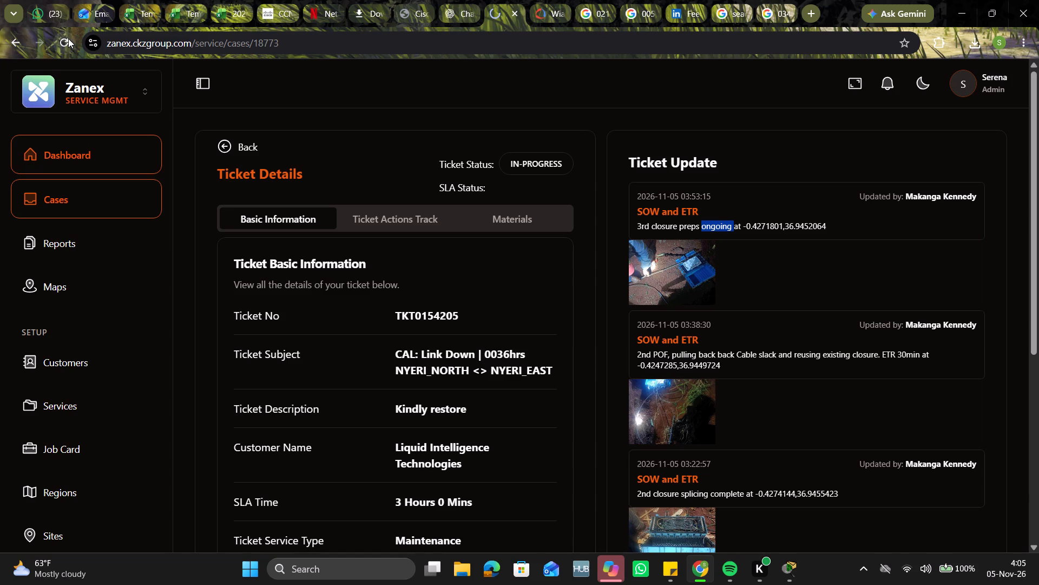
triple_click(676, 224)
left_click(676, 224)
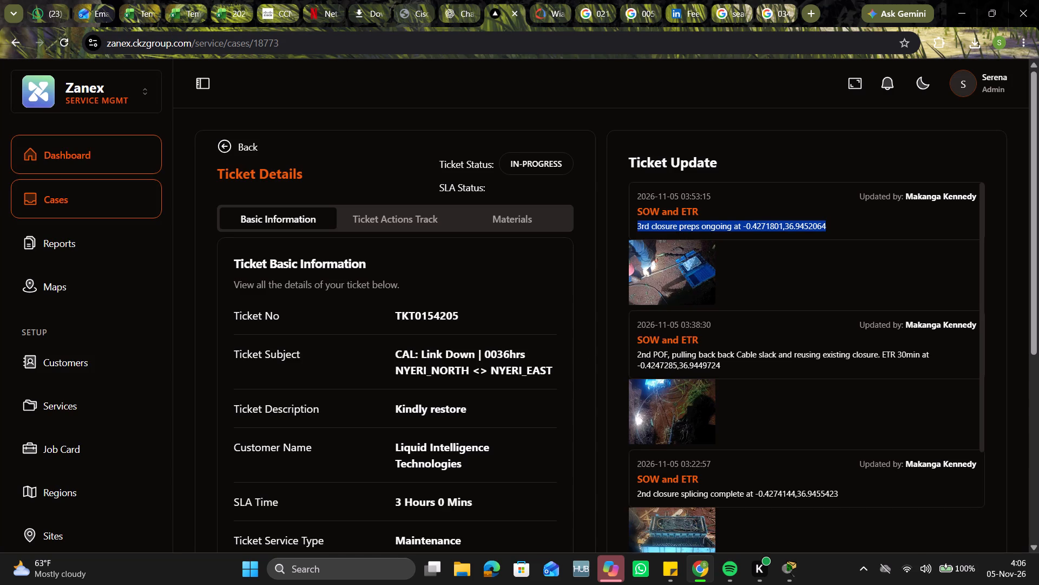
key("ctrl+c")
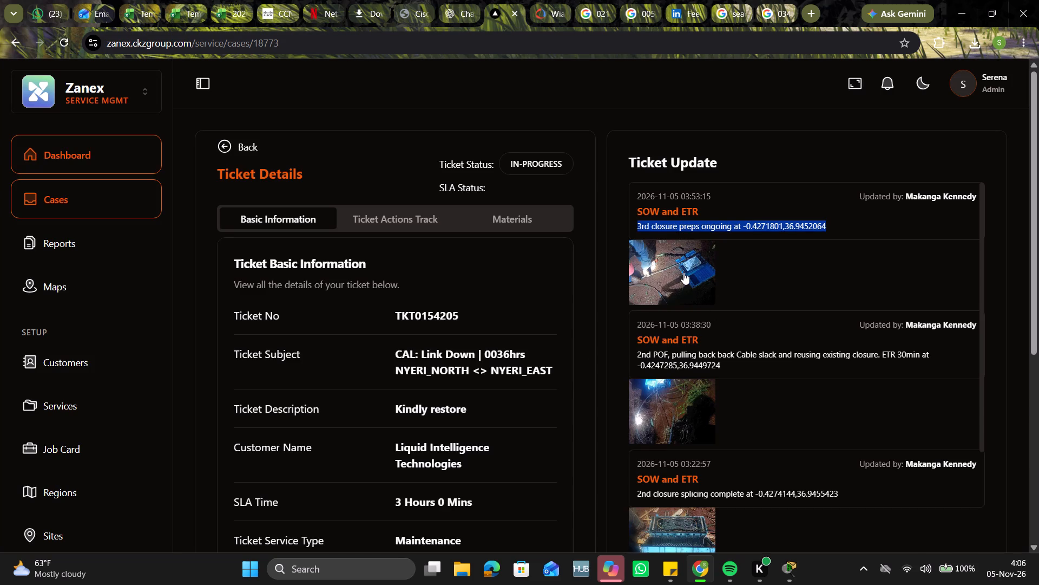
Open the photo attached to the 3rd closure preps update at full size.
left_click(683, 272)
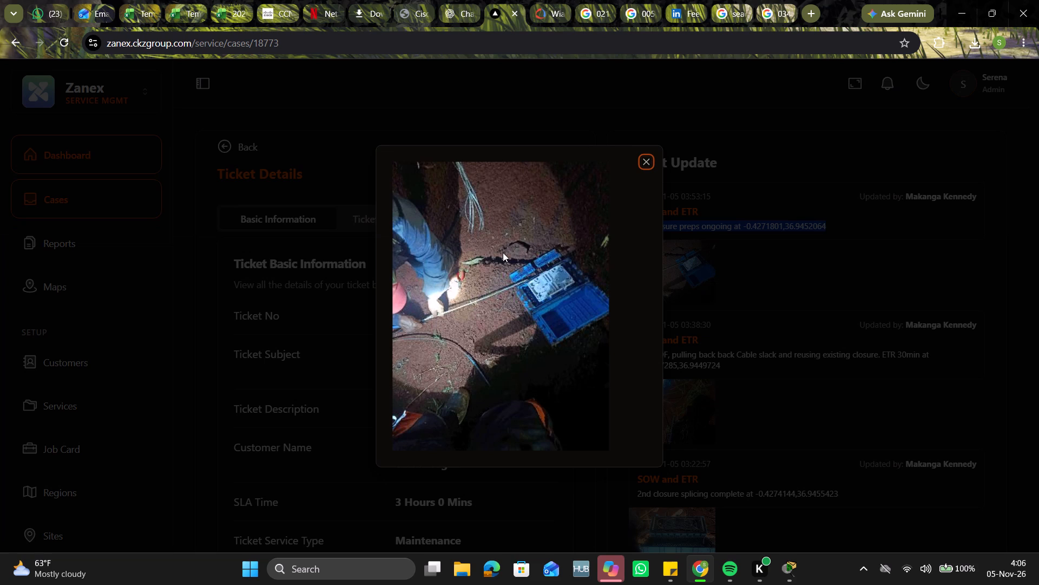
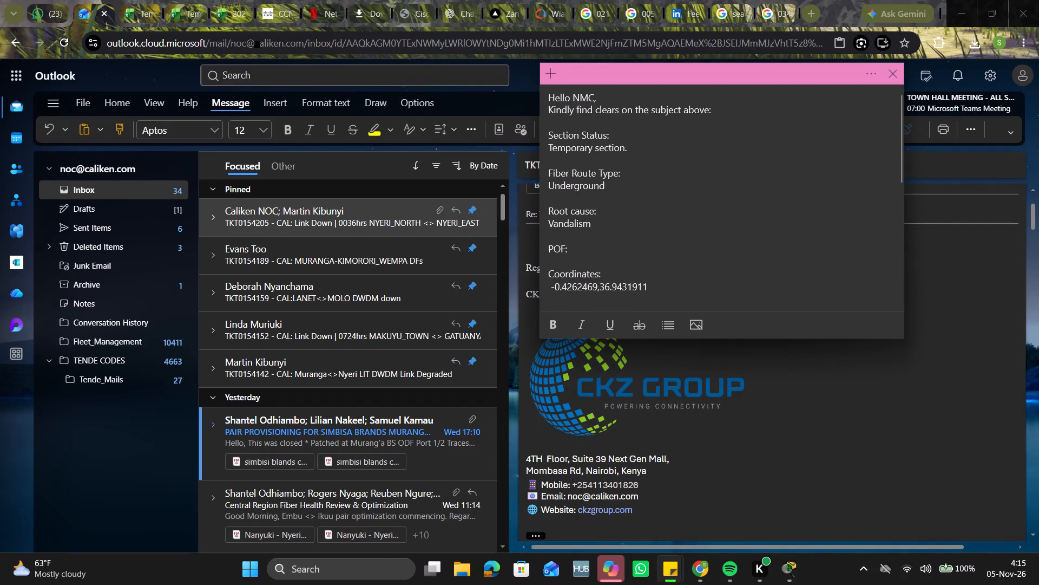
left_click_drag(547, 100, 562, 121)
left_click_drag(564, 123, 589, 140)
left_click(546, 99)
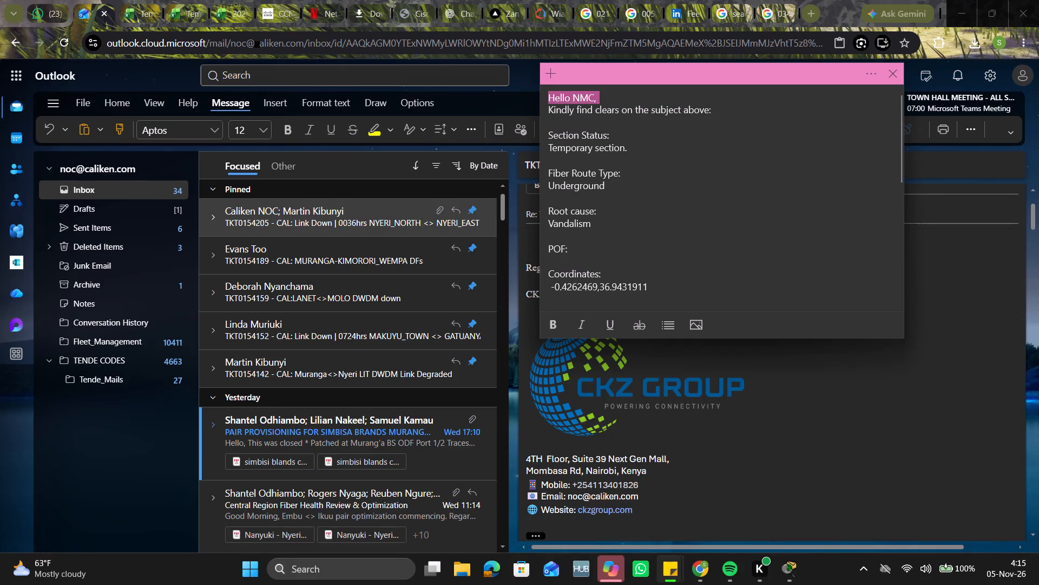
left_click_drag(547, 105, 556, 164)
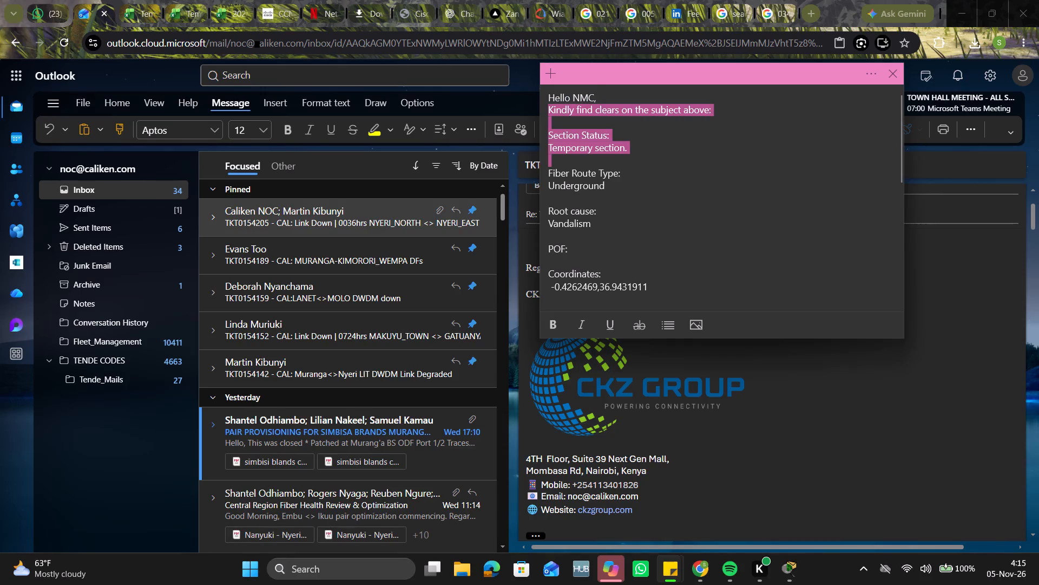
left_click(545, 102)
left_click(545, 102)
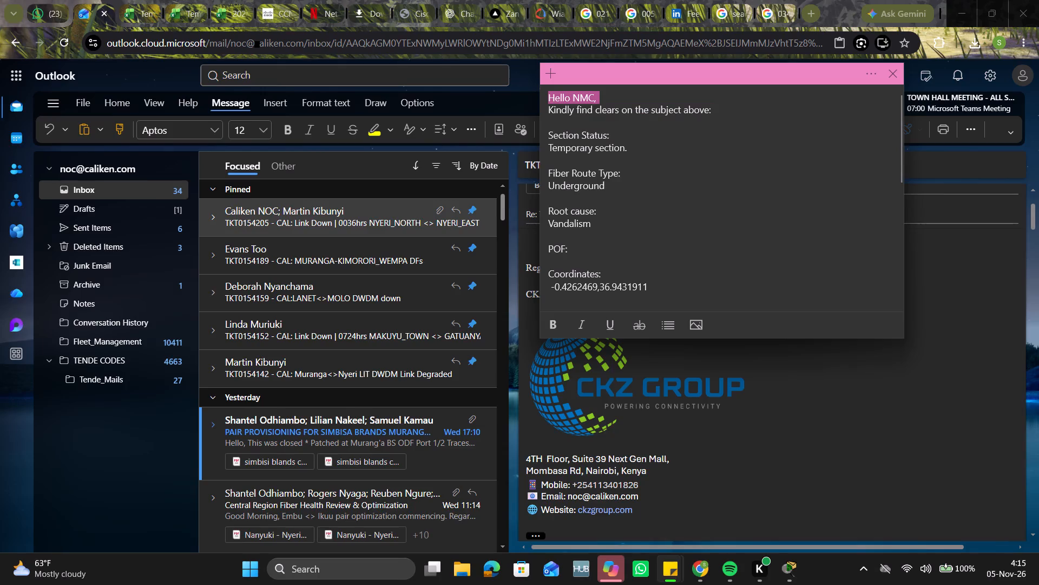
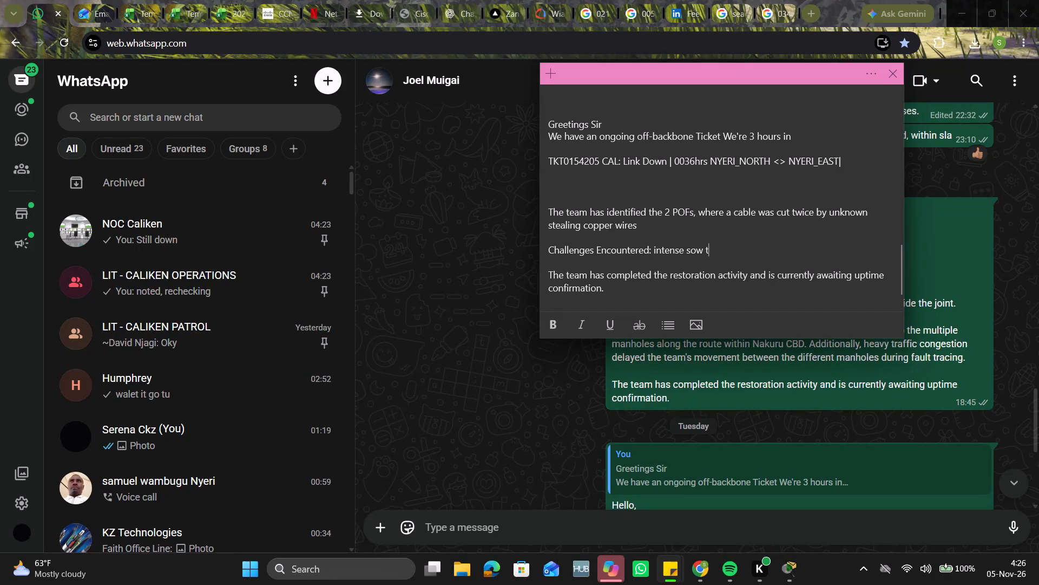
Continue the Challenges Encountered line with "on the two pofs eating time and link is still down we re yet to identfy the couse".
key("BackSpace")
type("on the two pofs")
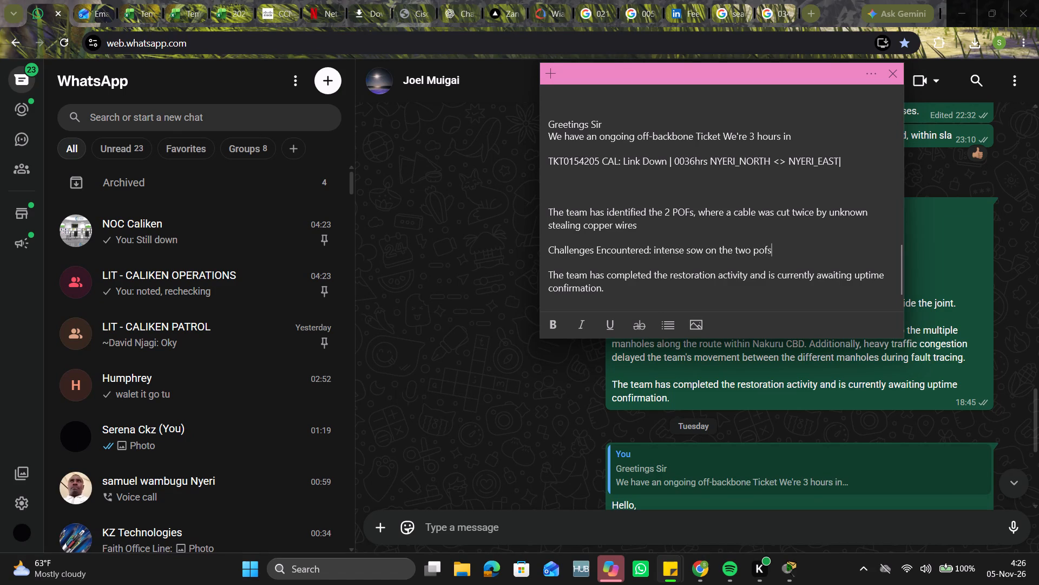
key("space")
Continue the sticky note's Challenges Encountered line with "eating time and link is still down we re yet to identi".
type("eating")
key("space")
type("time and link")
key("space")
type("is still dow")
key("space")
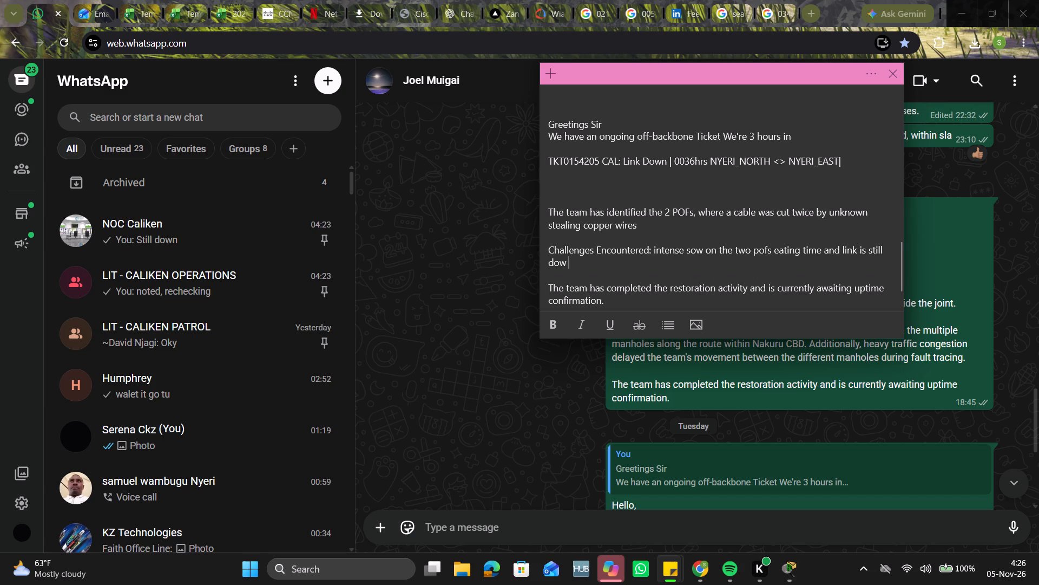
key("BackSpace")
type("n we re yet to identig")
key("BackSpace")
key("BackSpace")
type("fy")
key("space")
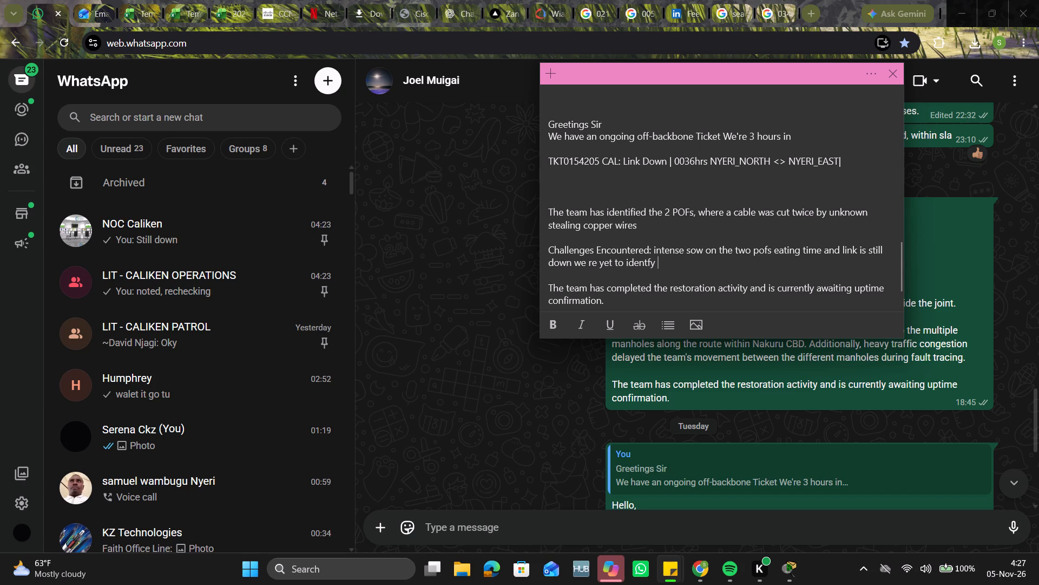
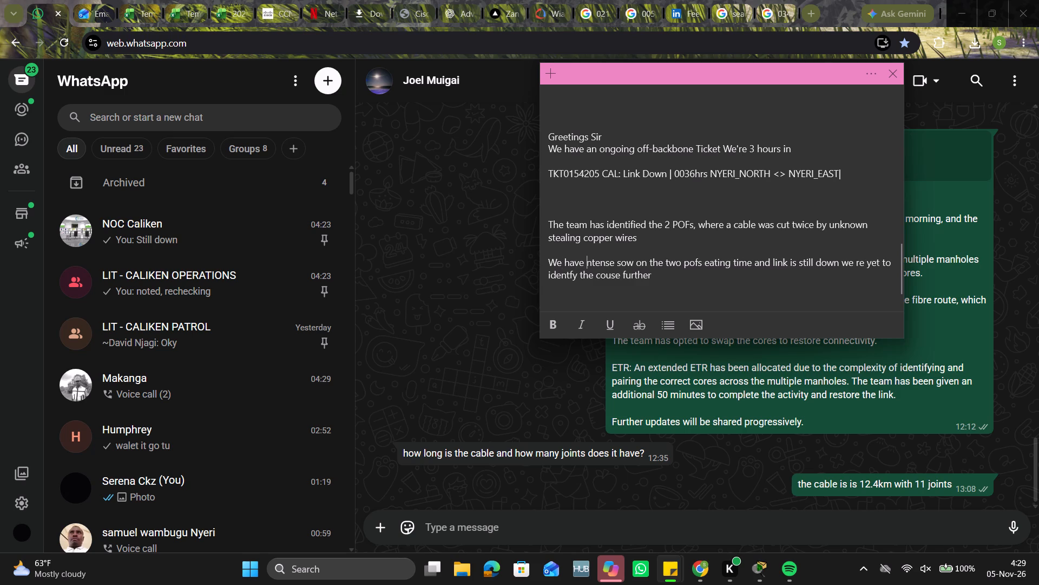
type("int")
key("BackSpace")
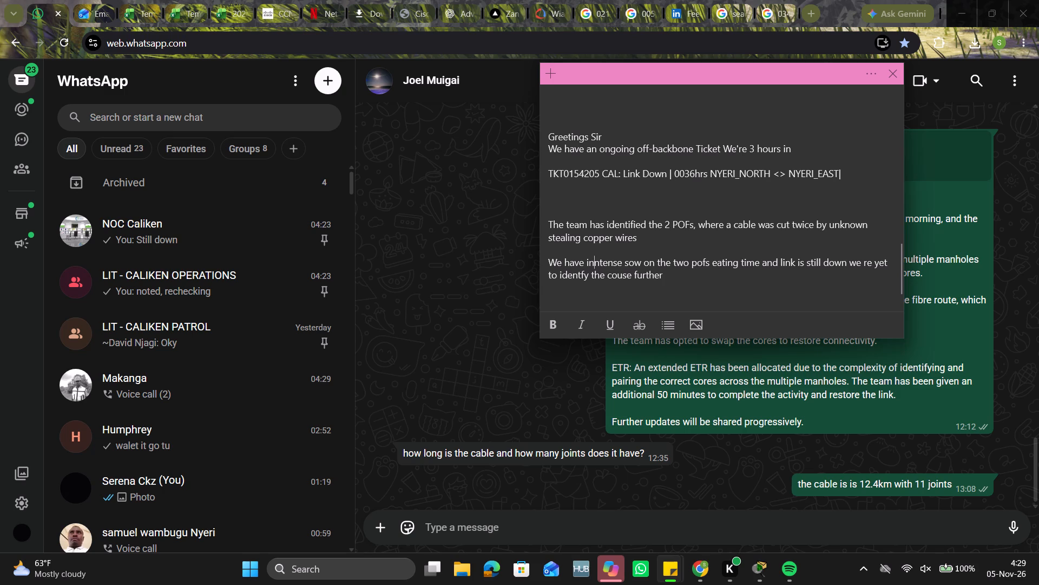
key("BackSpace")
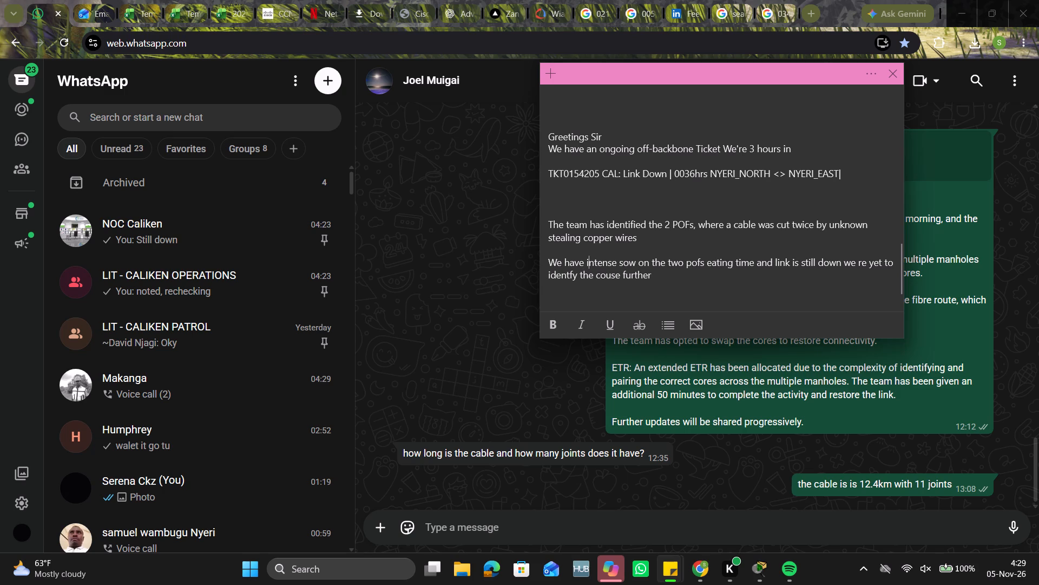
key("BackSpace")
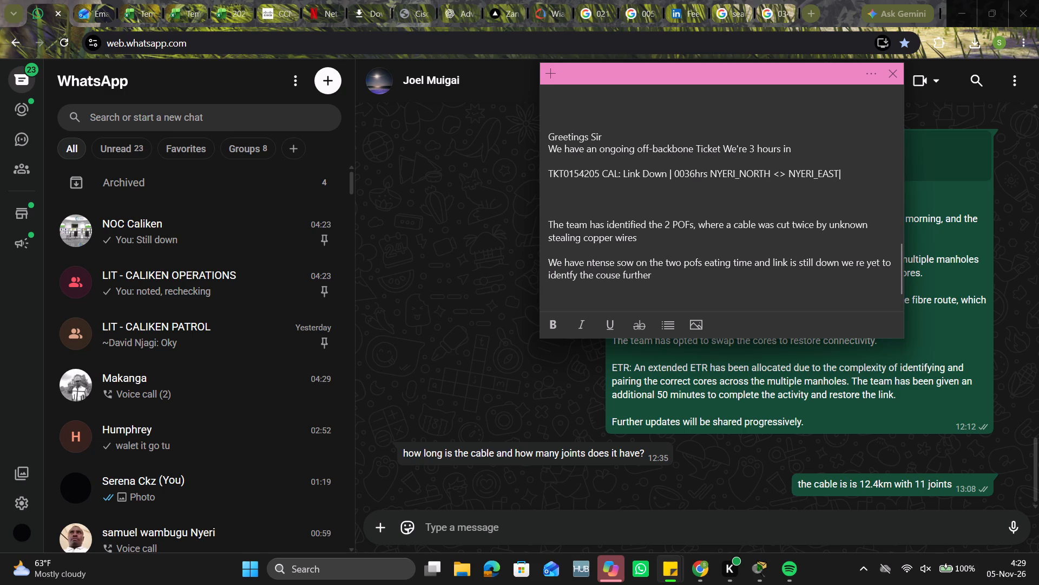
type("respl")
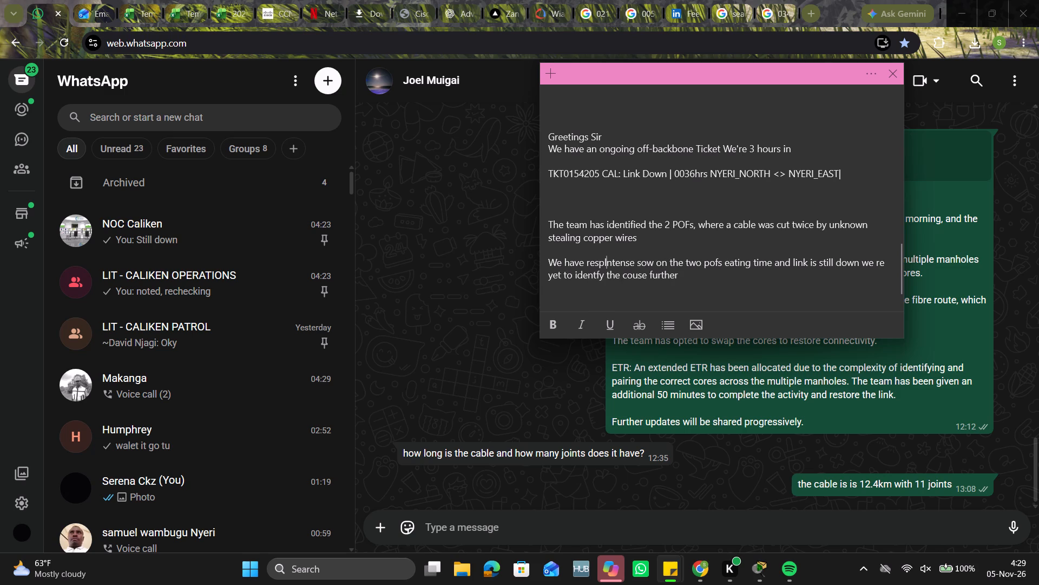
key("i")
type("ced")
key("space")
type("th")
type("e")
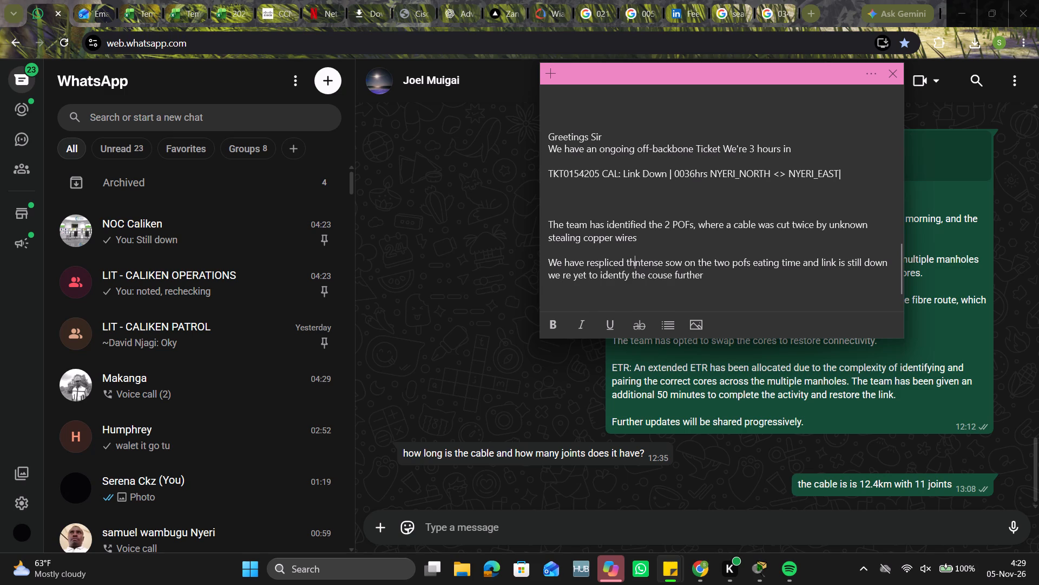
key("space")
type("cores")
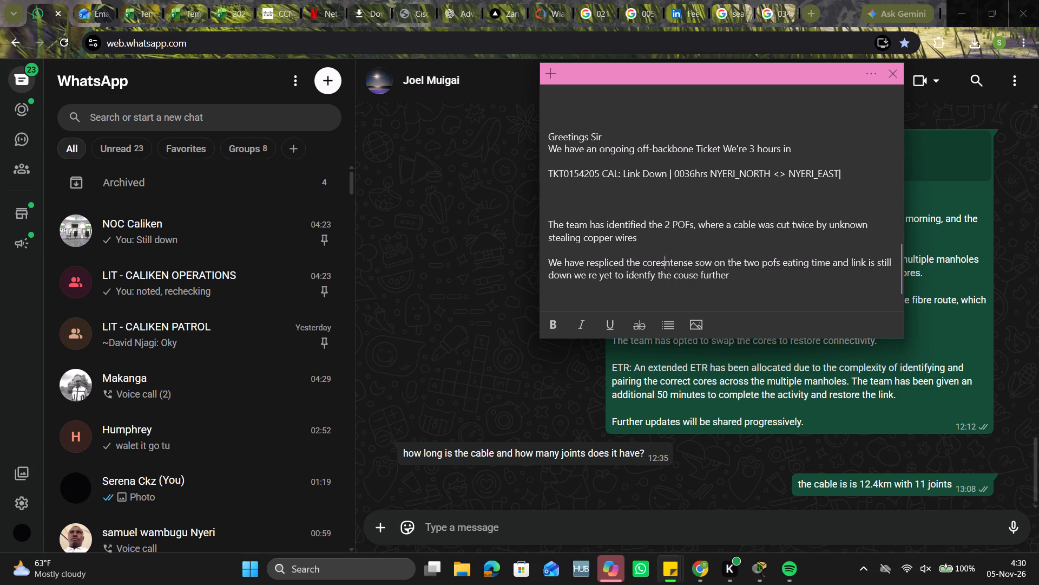
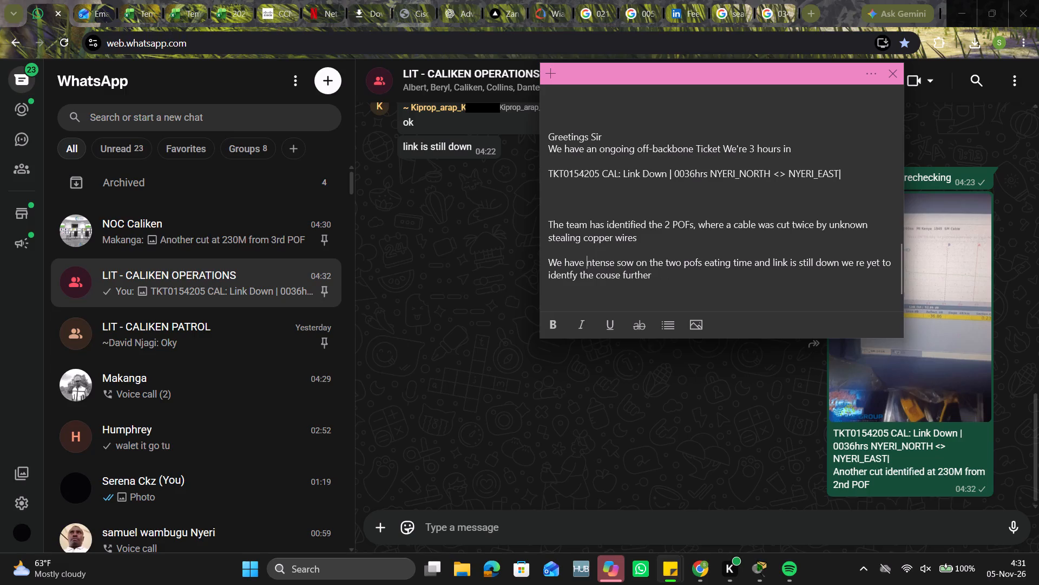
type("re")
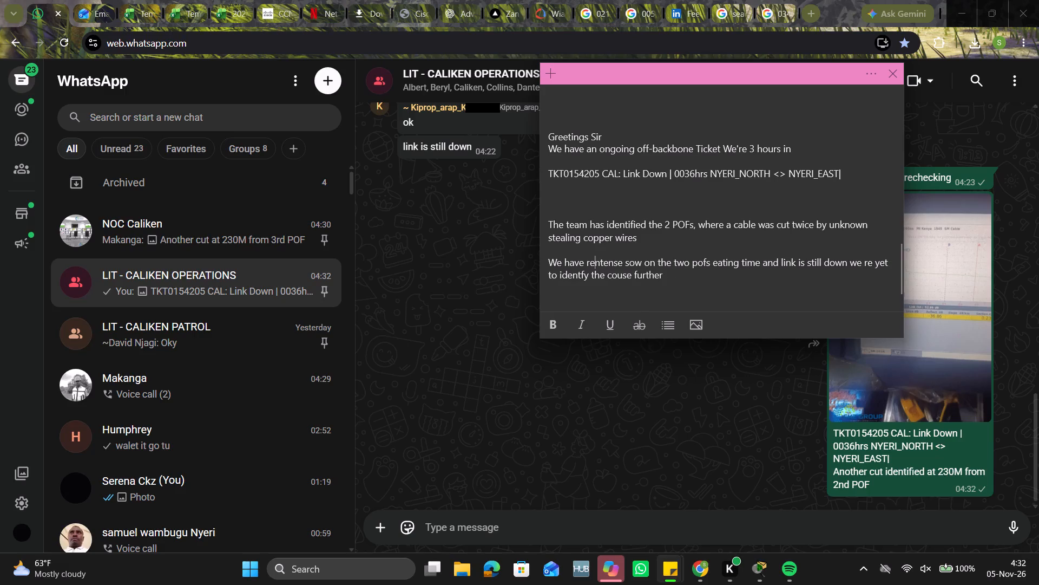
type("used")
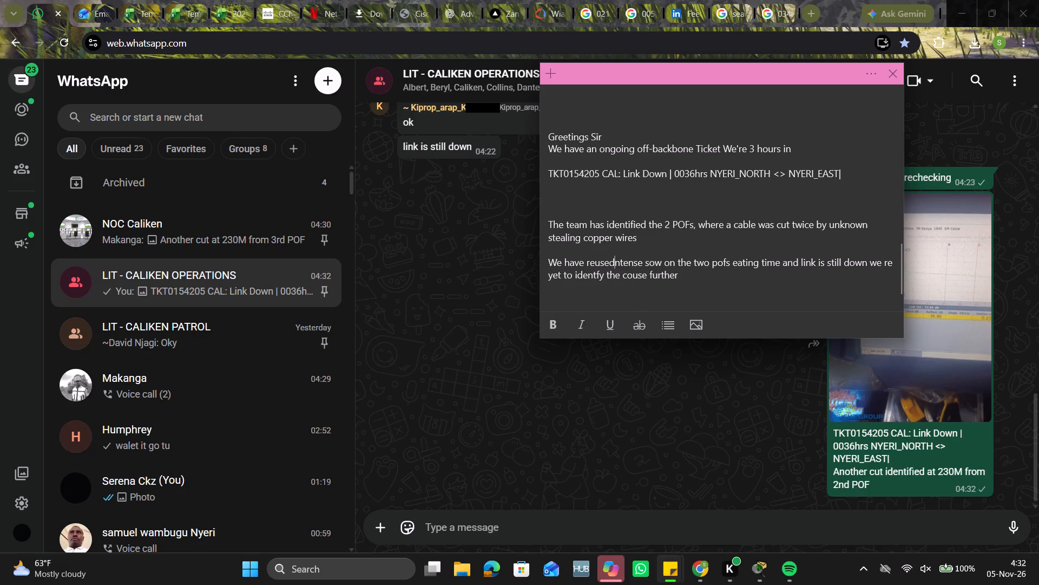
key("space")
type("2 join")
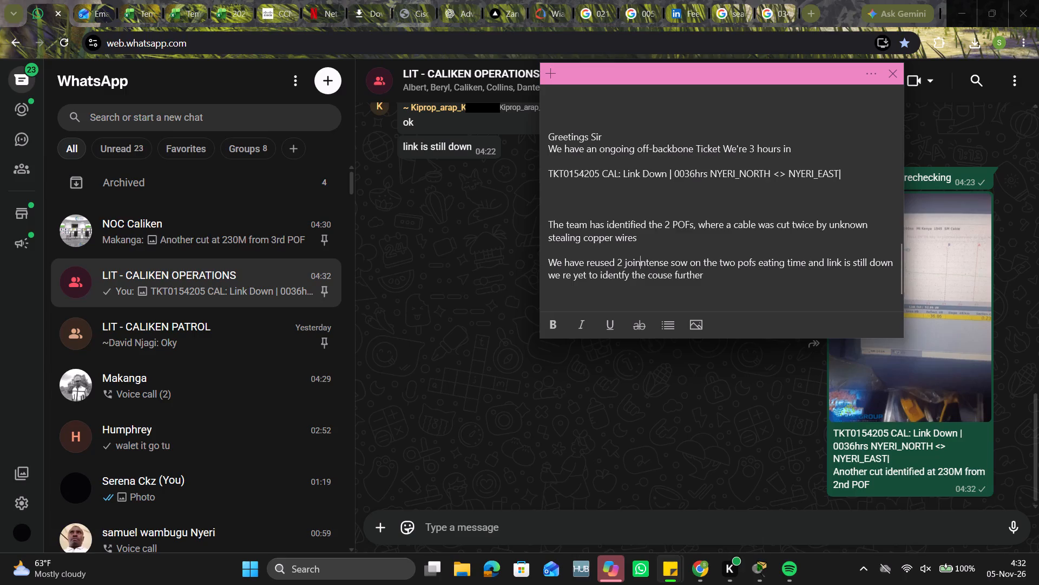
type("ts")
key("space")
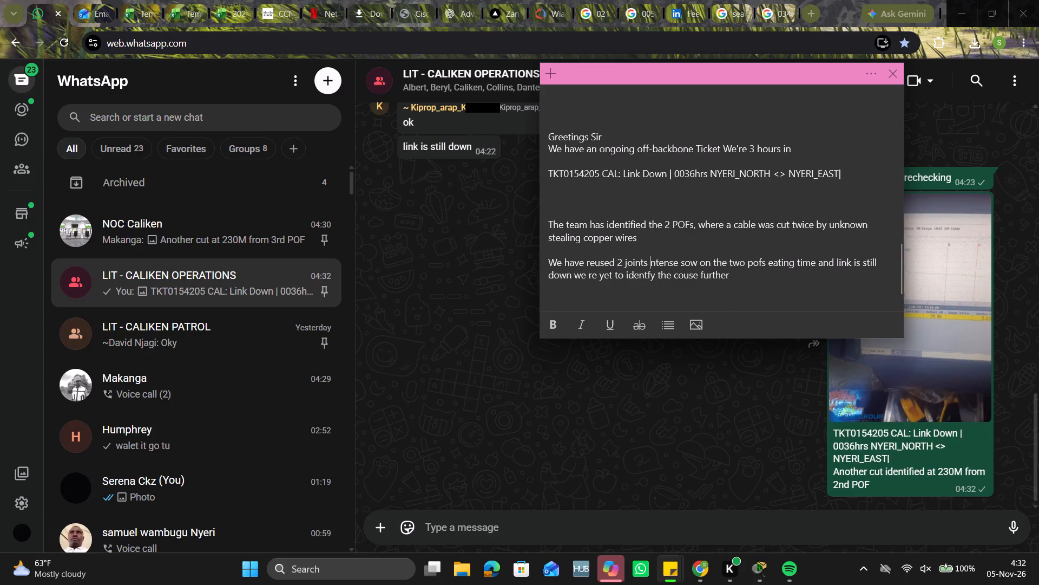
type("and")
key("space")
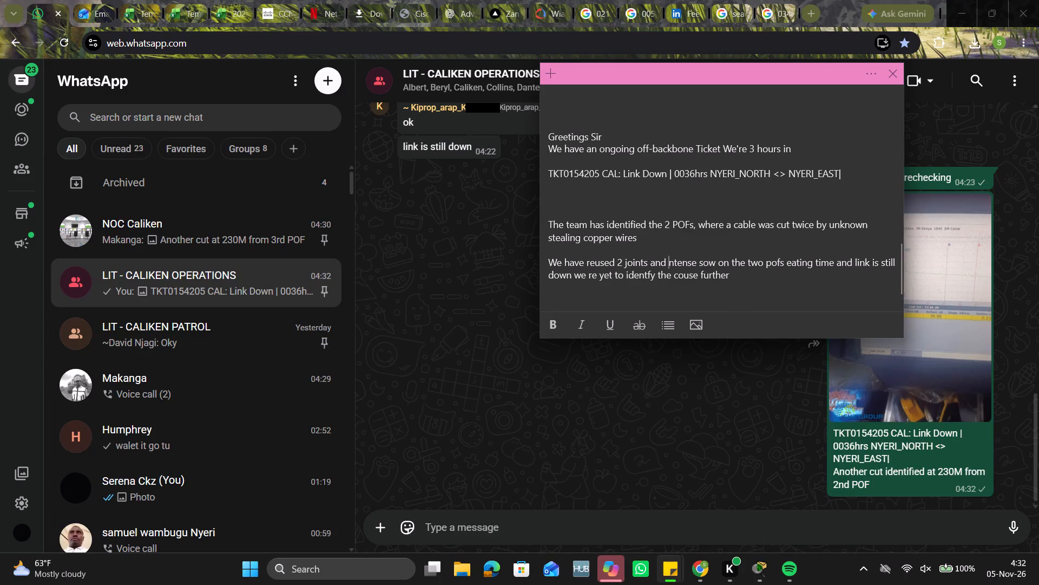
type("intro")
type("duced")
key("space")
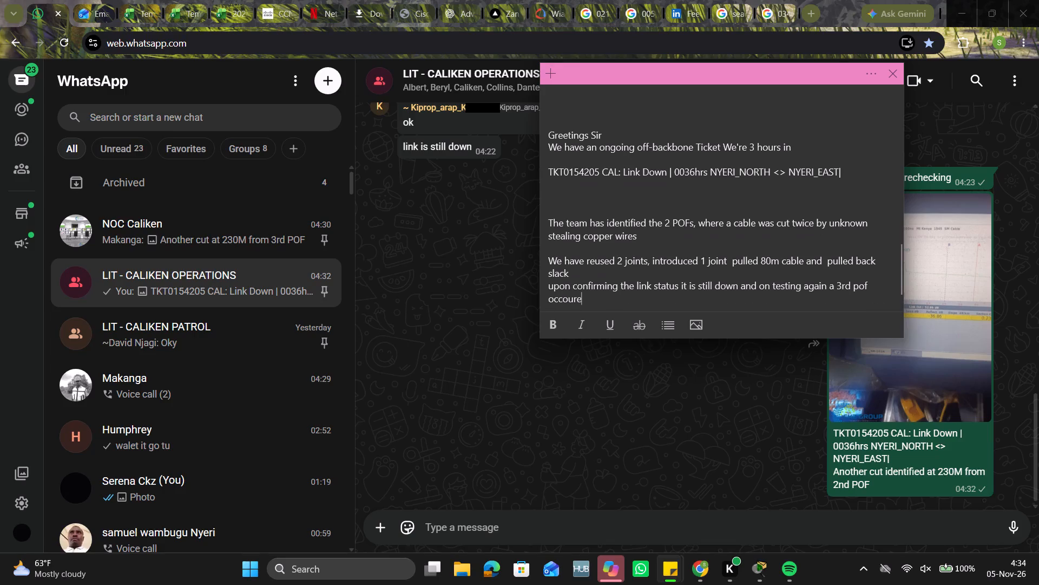
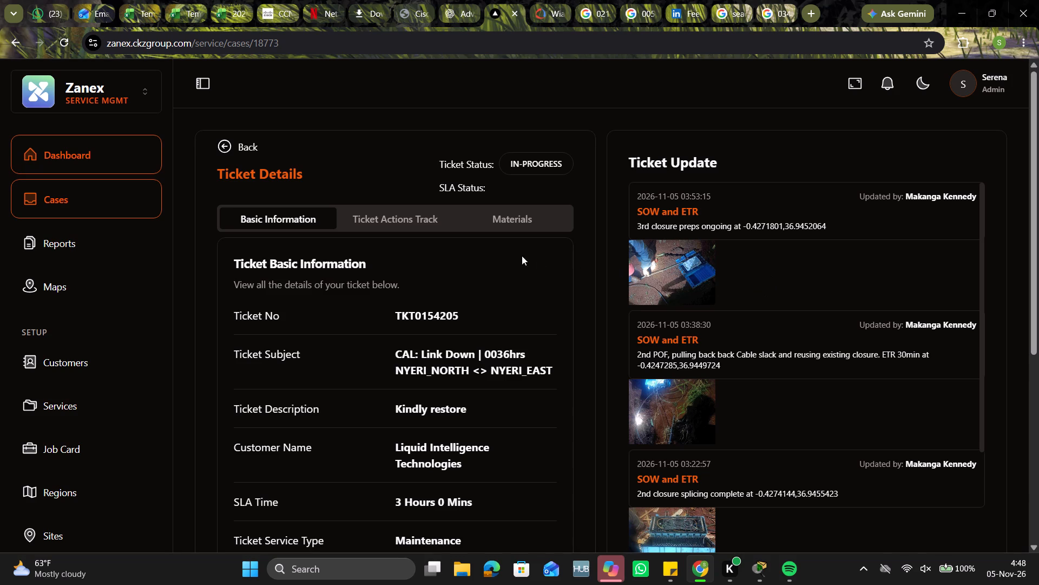
Reload the TKT0154205 ticket details page to check for new ticket updates.
left_click(60, 39)
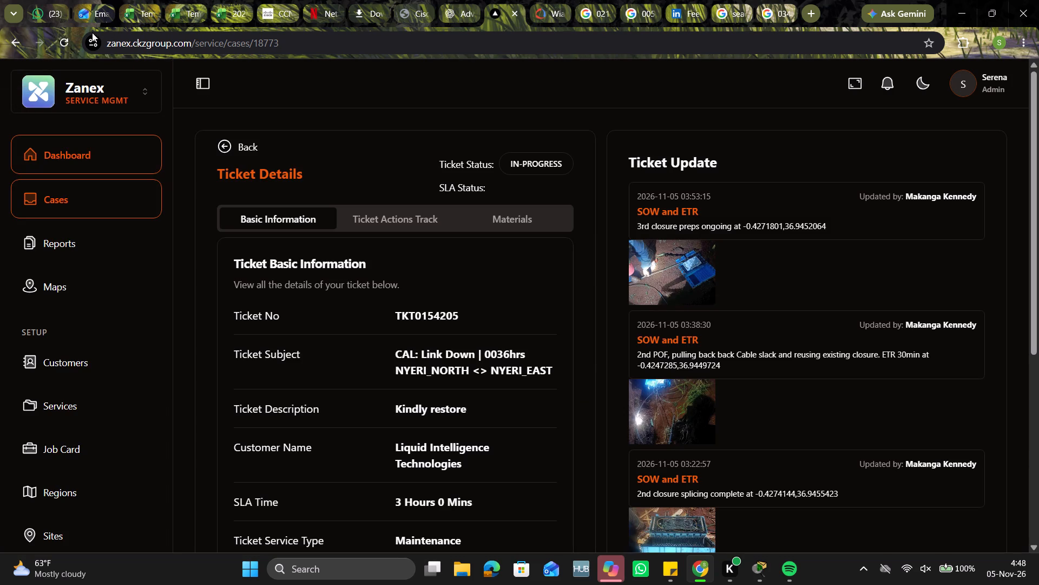
left_click(62, 43)
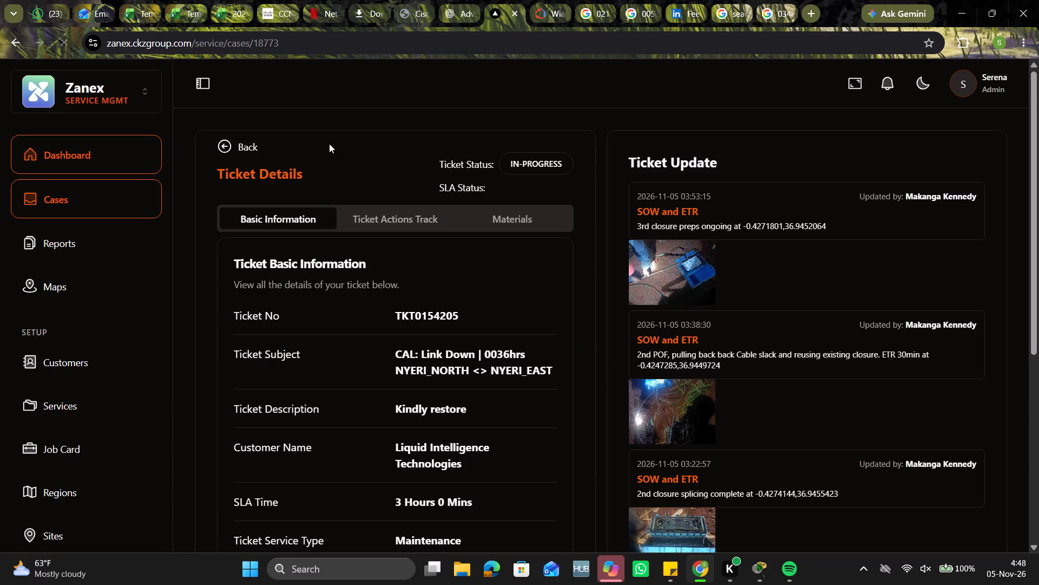
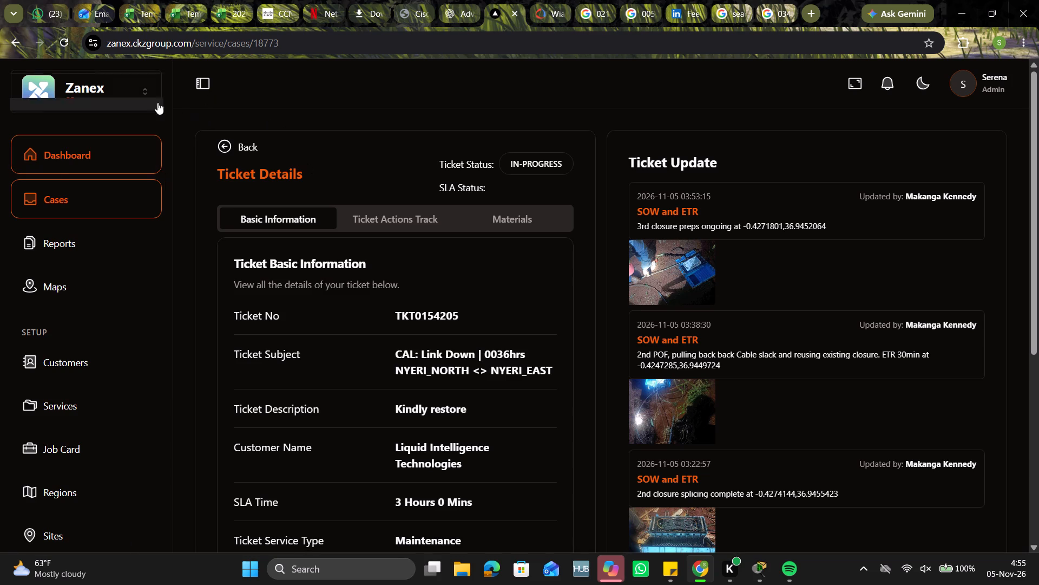
Reload the TKT0154205 ticket details page in Zanex to refresh its ticket updates.
left_click(72, 53)
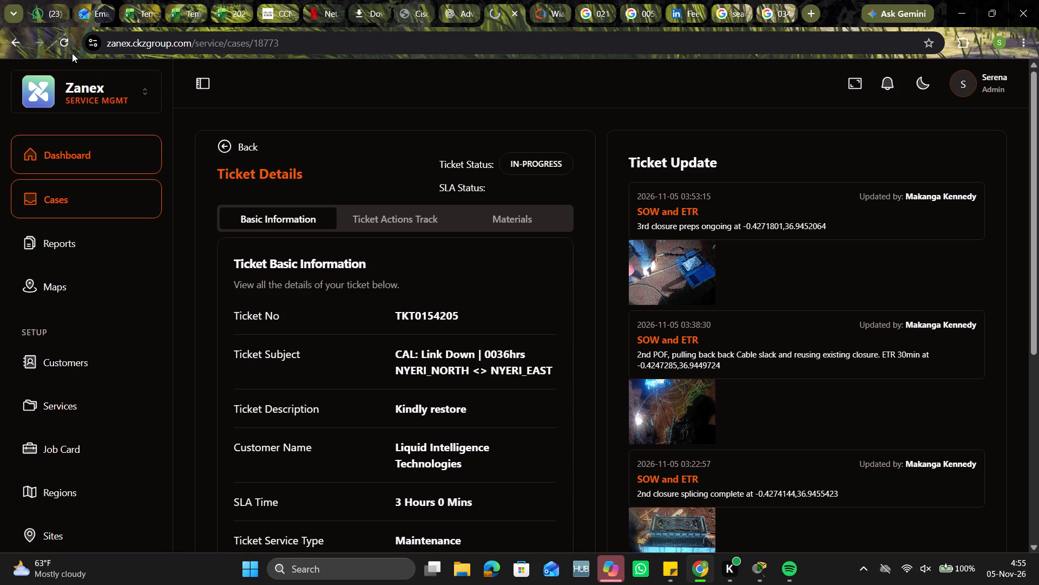
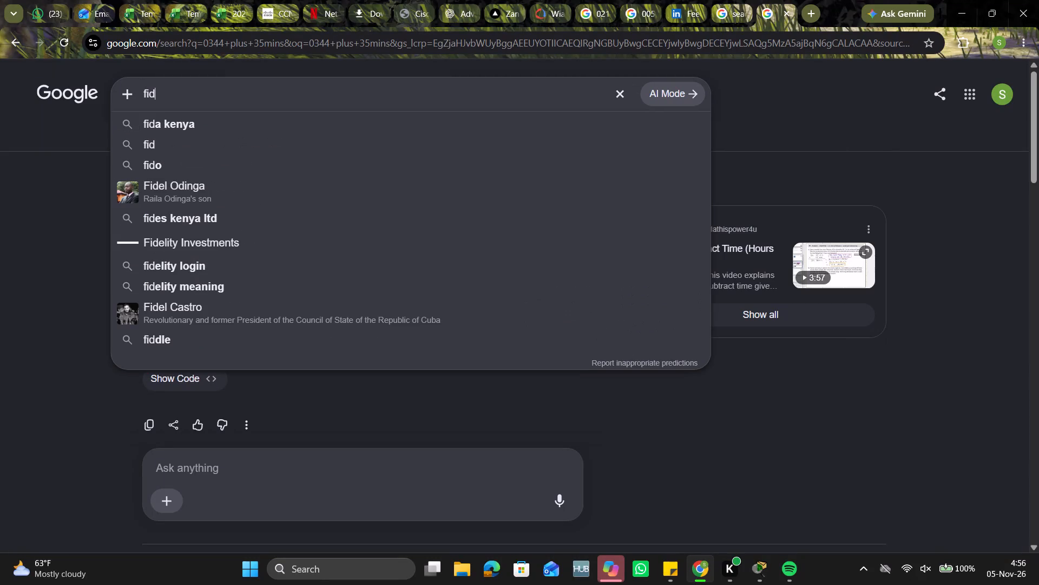
Complete the Google search query as "fid splicing".
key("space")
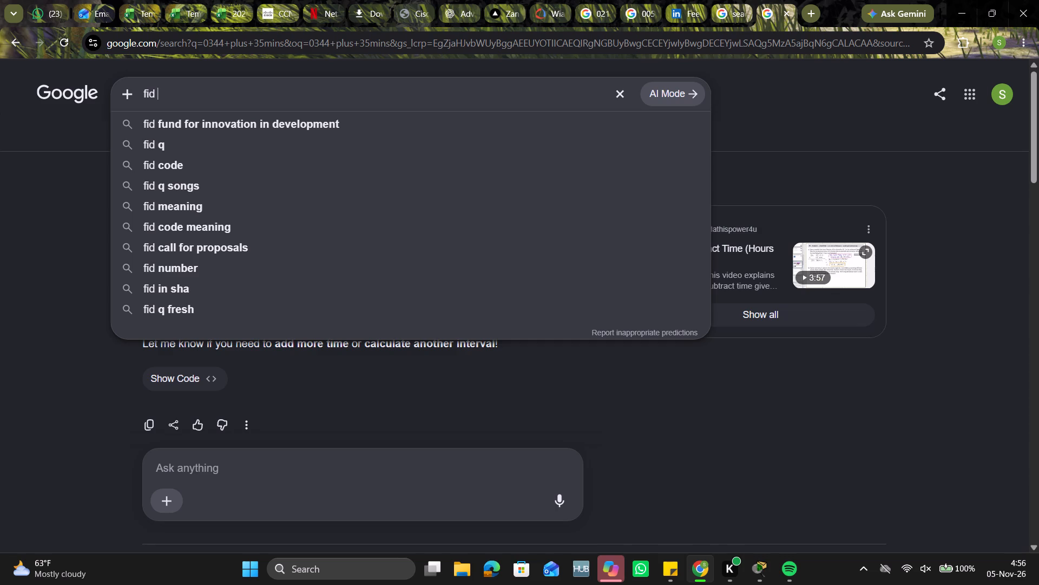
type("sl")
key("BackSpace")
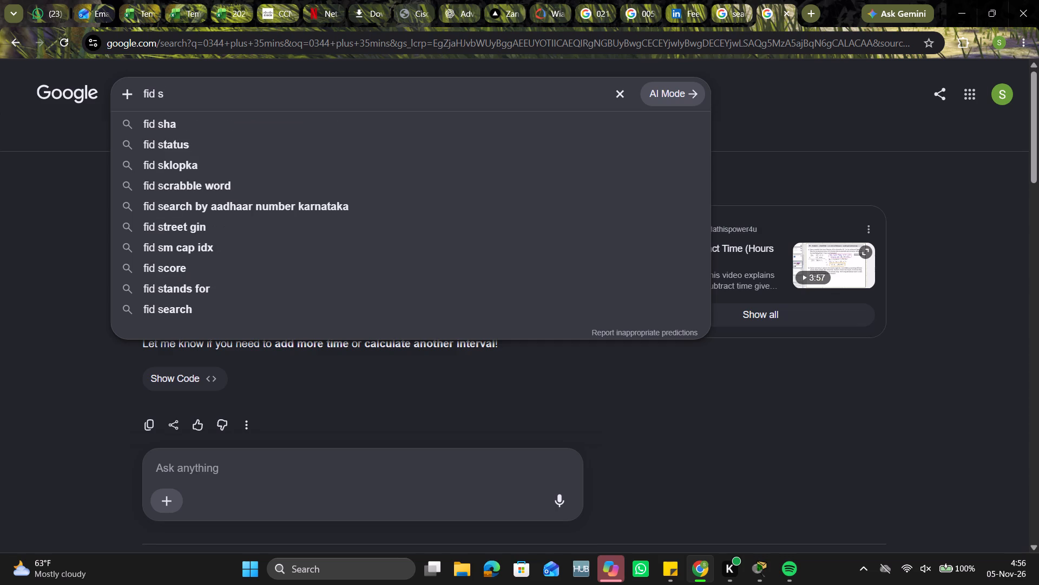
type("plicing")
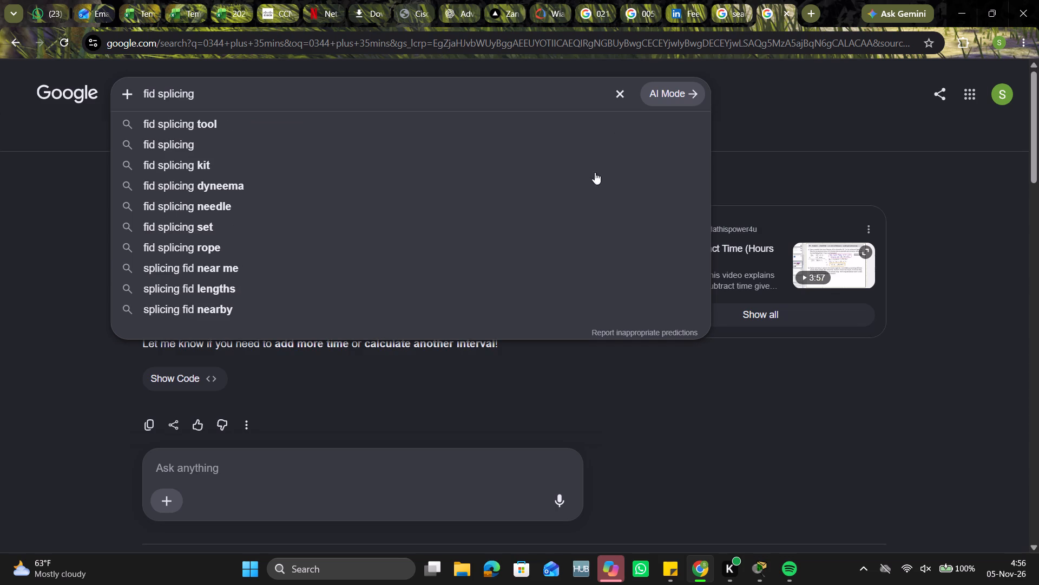
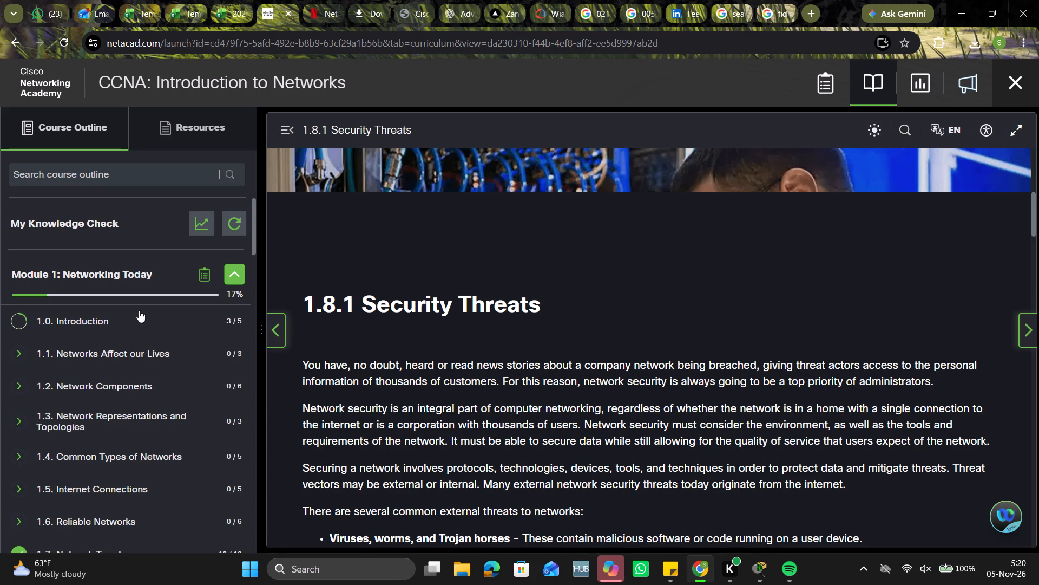
In the CCNA course in Chrome, open lesson 1.0.4 Video - Getting Started in Cisco Packet Tracer and start its embedded video.
scroll(133, 355, "down", 5)
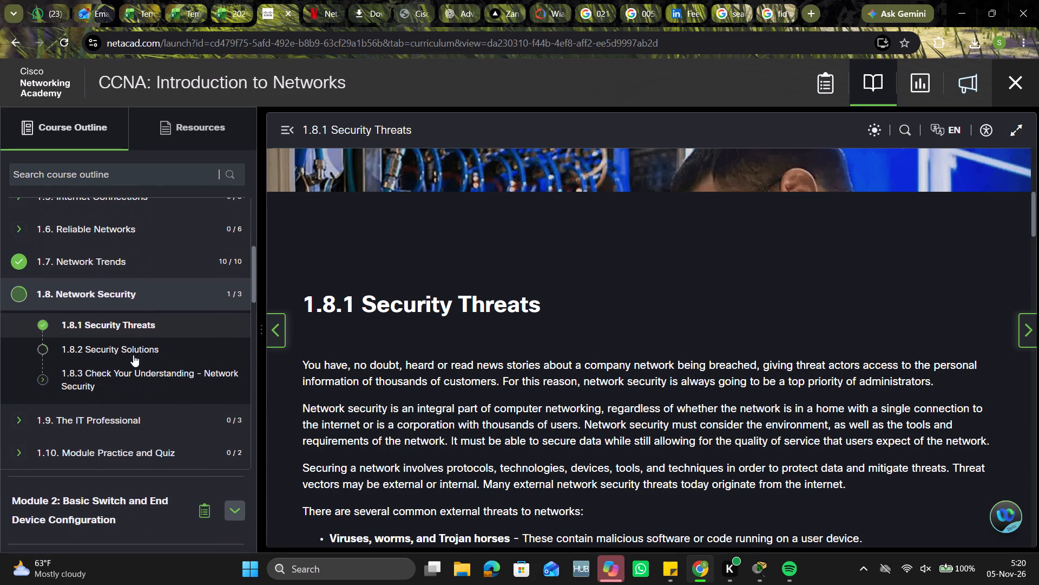
scroll(133, 355, "down", 3)
scroll(133, 355, "up", 6)
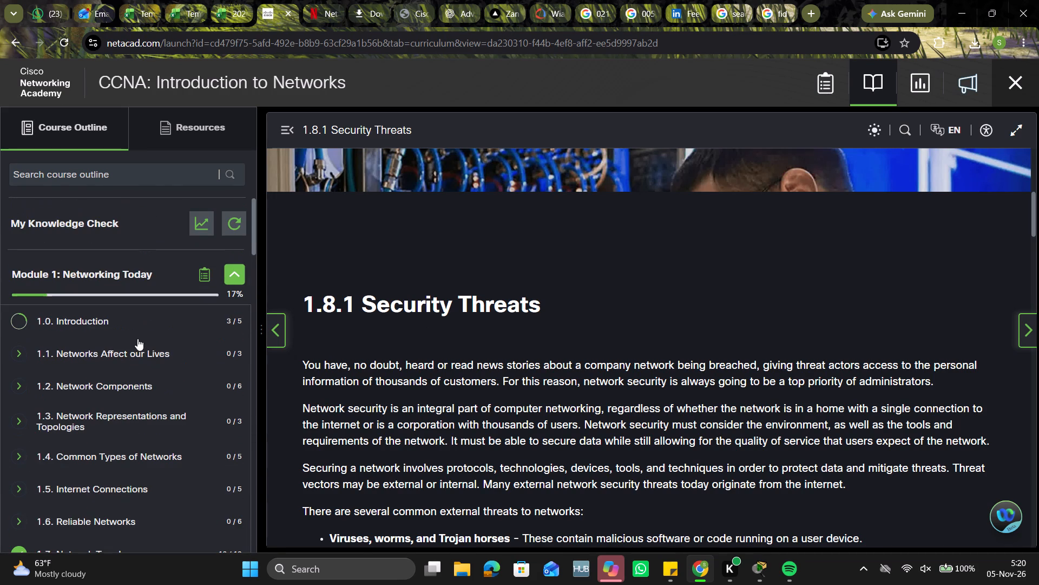
left_click(119, 320)
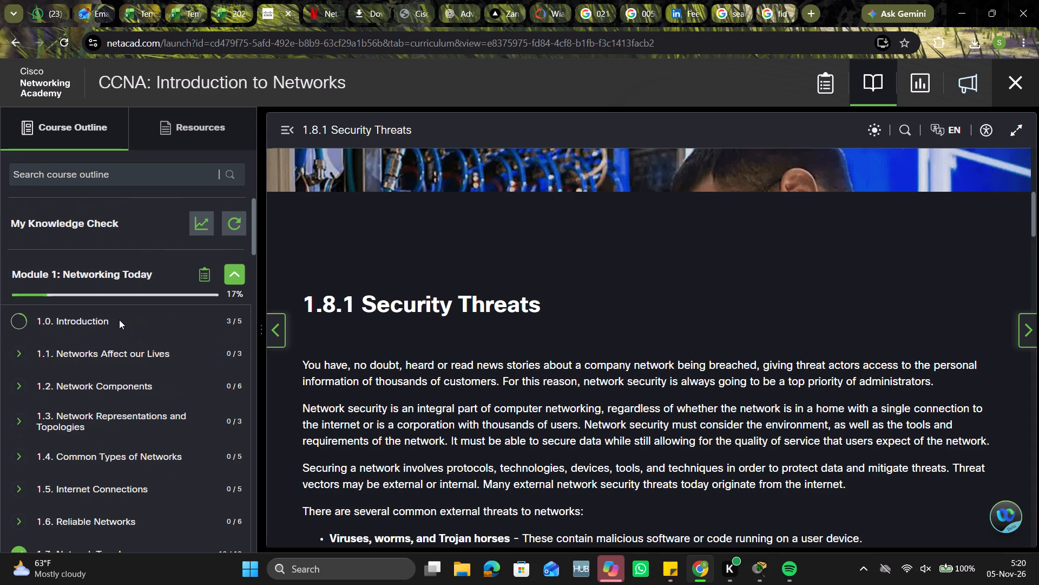
left_click(145, 402)
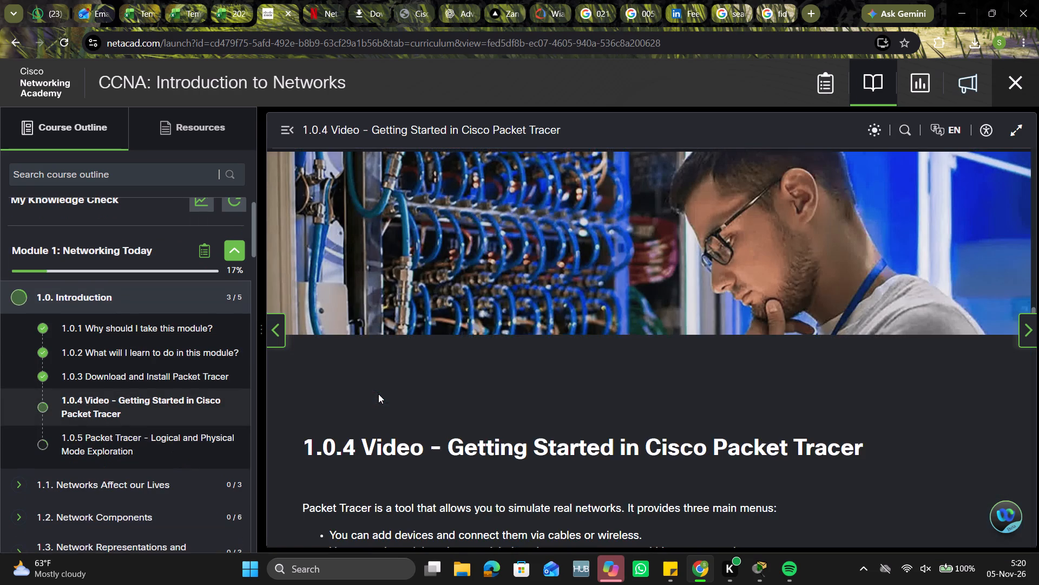
scroll(524, 475, "down", 5)
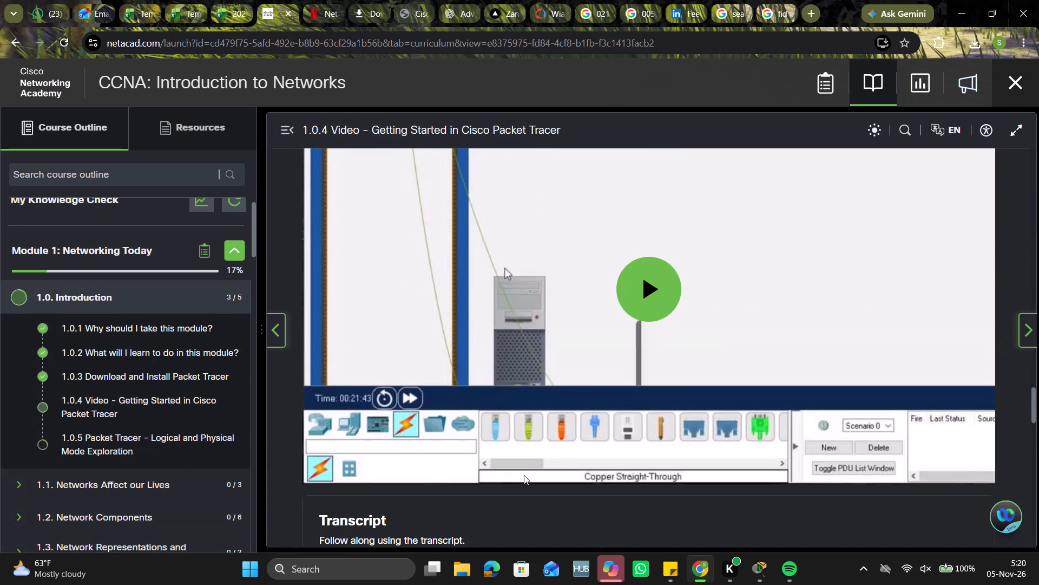
left_click(516, 311)
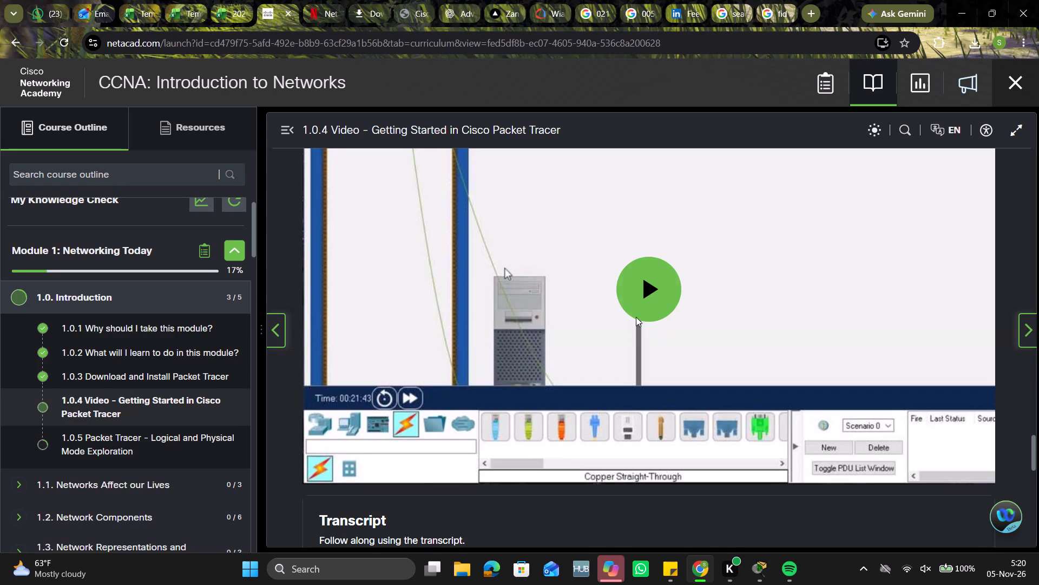
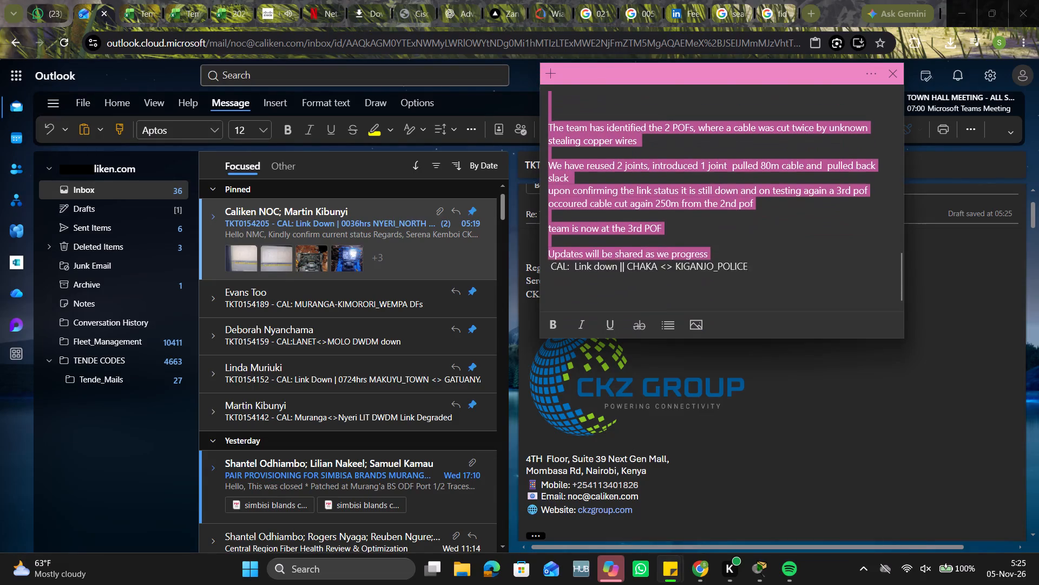
Copy the sticky note's clears template, from "Hello NMC," through the Permanent Restoration section marked for rehabilitation <kirimiri section>.
scroll(595, 290, "up", 7)
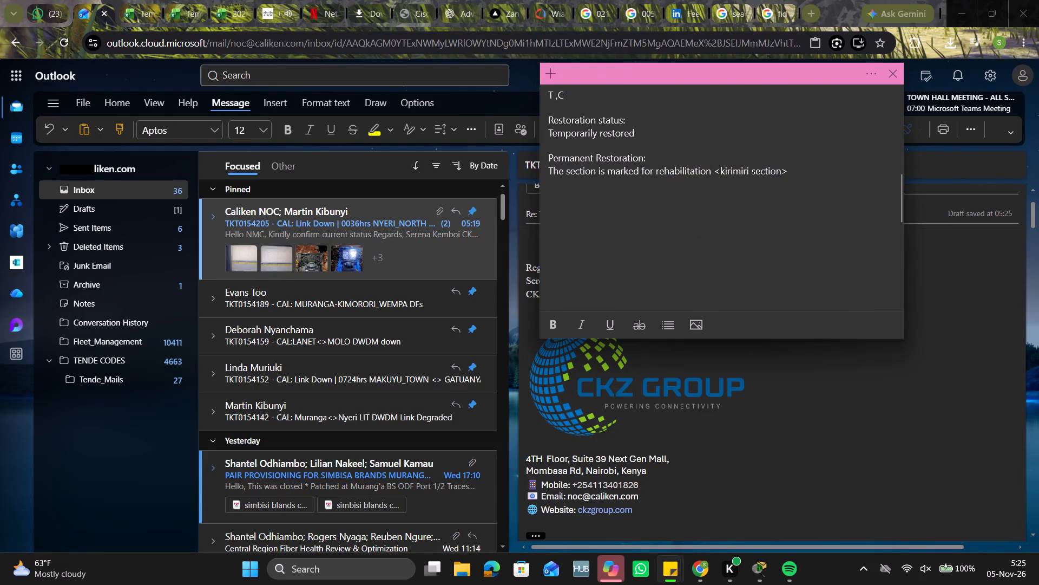
left_click(800, 165)
left_click_drag(800, 165, 782, 153)
left_click_drag(782, 153, 712, 132)
left_click_drag(672, 125, 666, 152)
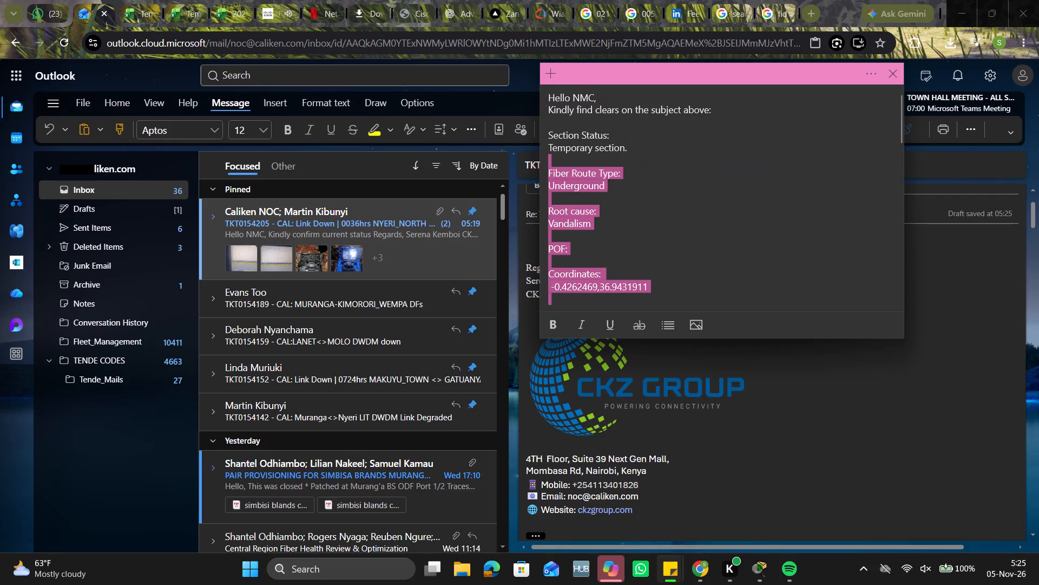
left_click(545, 95)
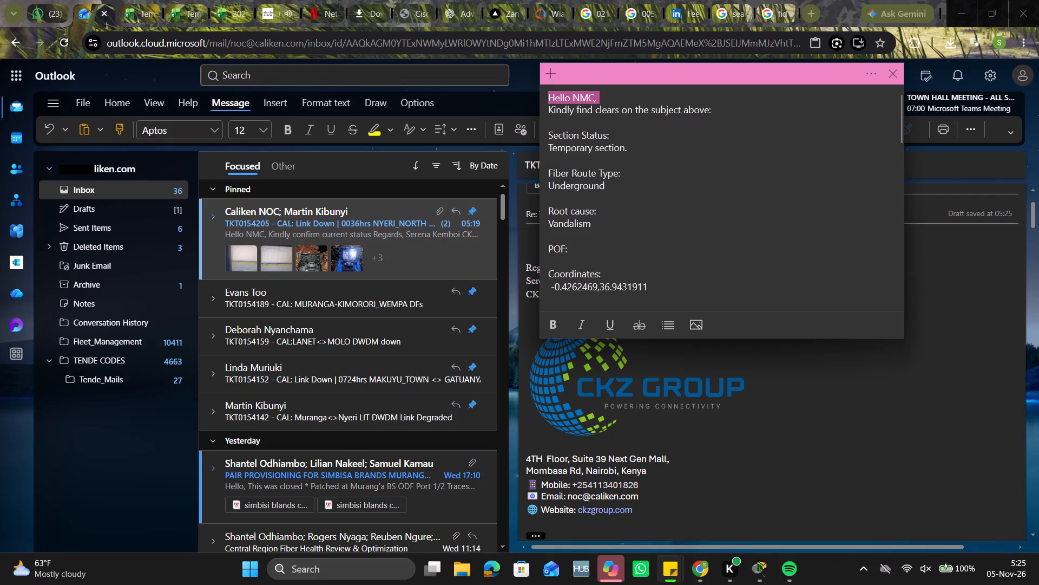
left_click_drag(545, 95, 624, 257)
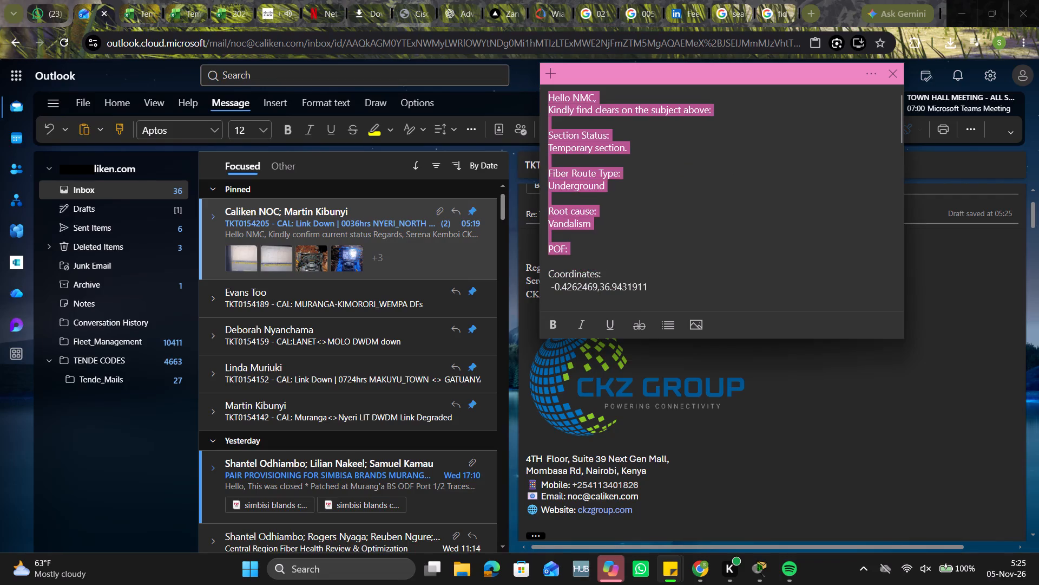
left_click_drag(624, 257, 635, 288)
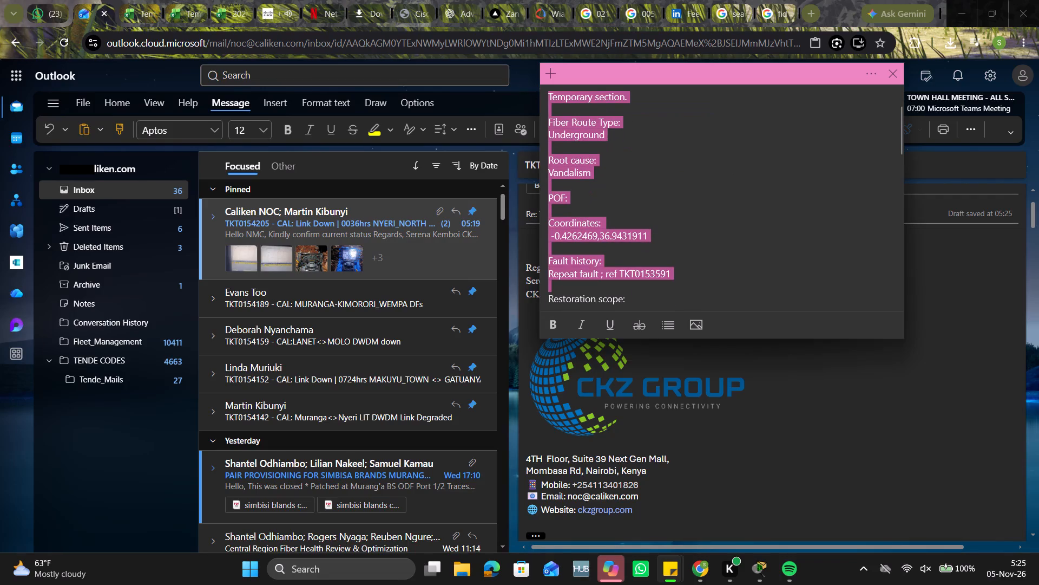
left_click_drag(635, 288, 618, 244)
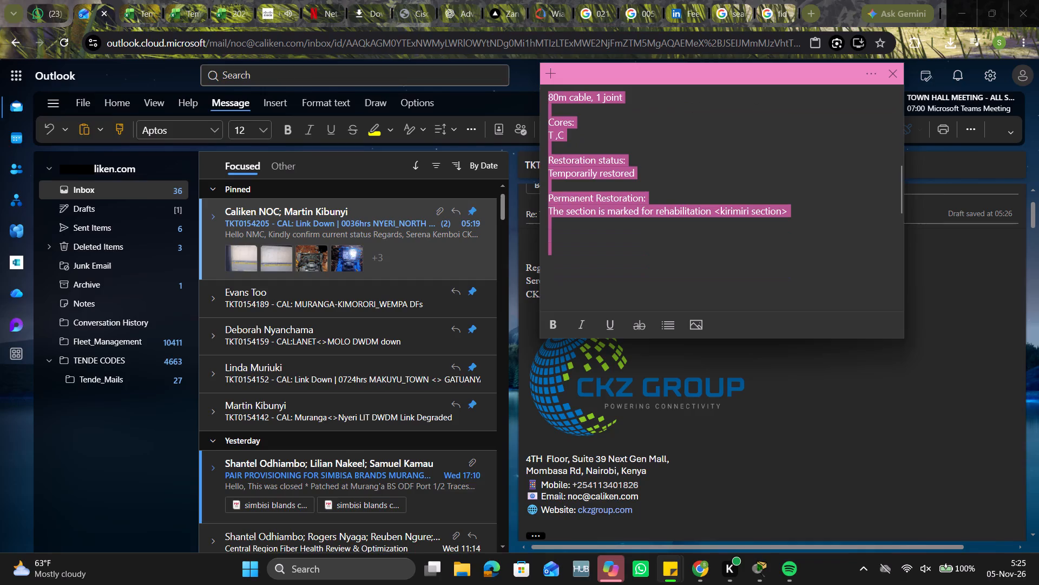
key("ctrl+c")
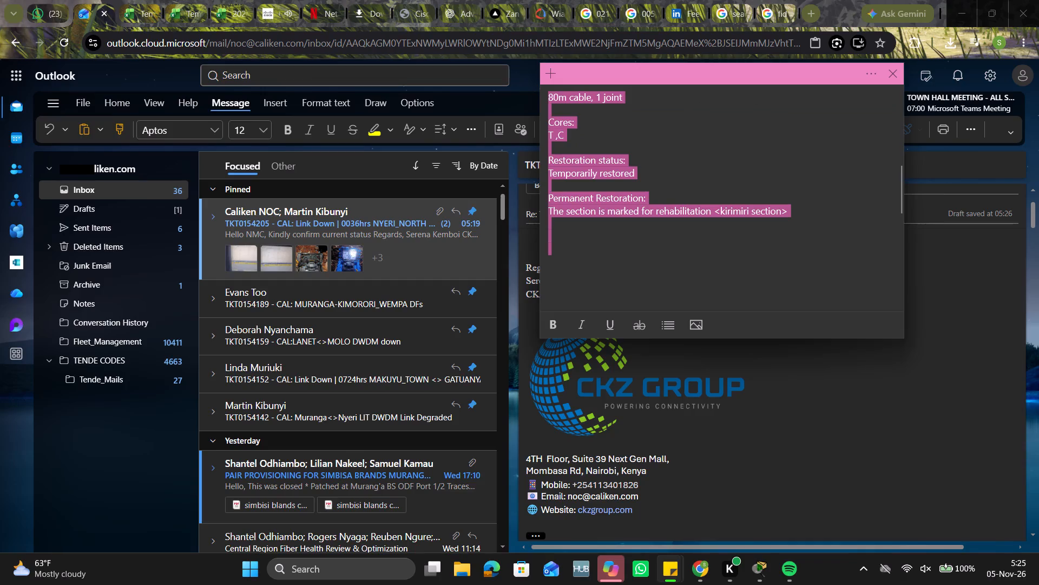
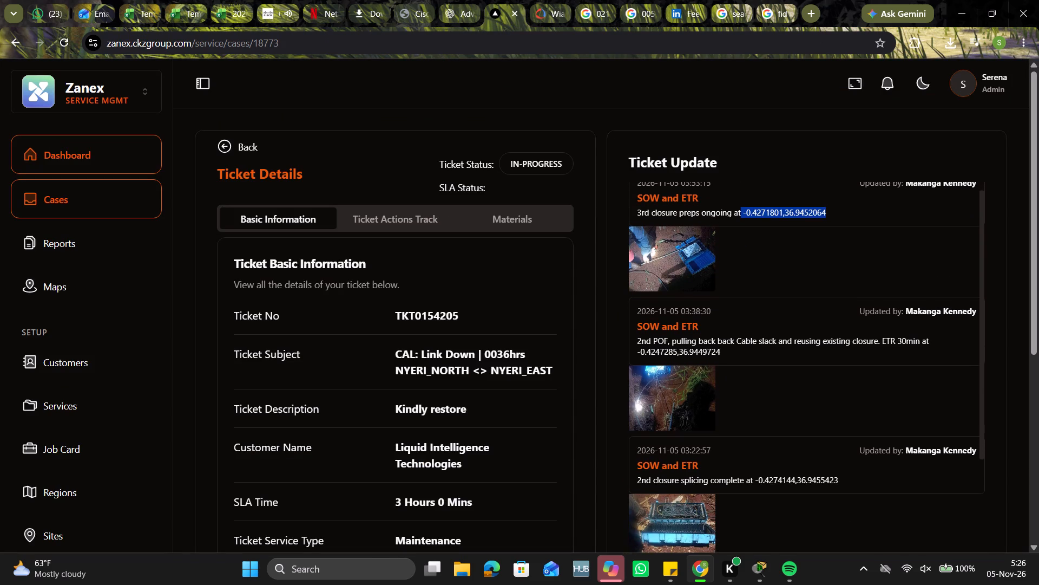
scroll(729, 357, "down", 7)
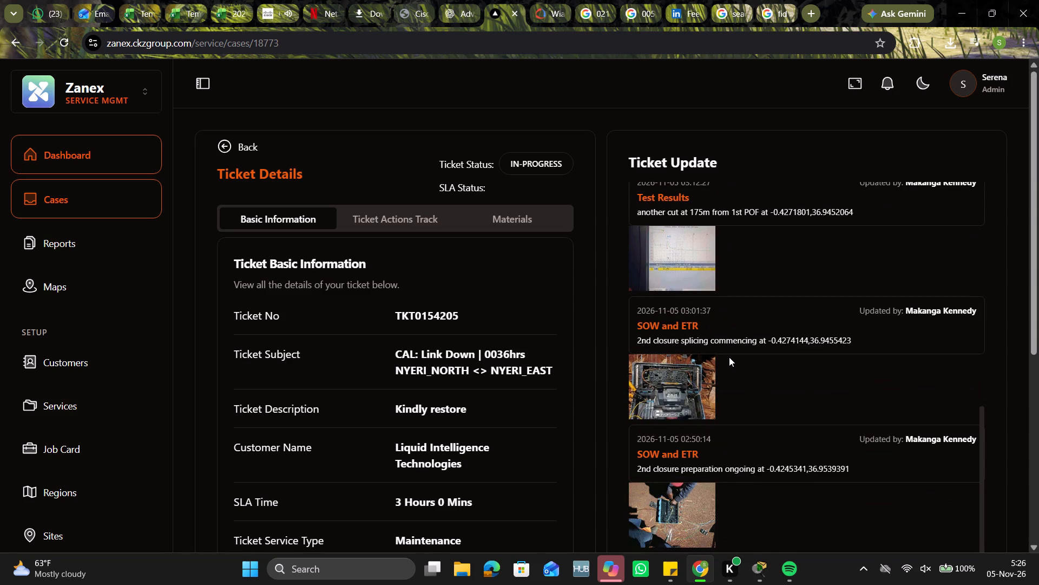
scroll(769, 464, "down", 3)
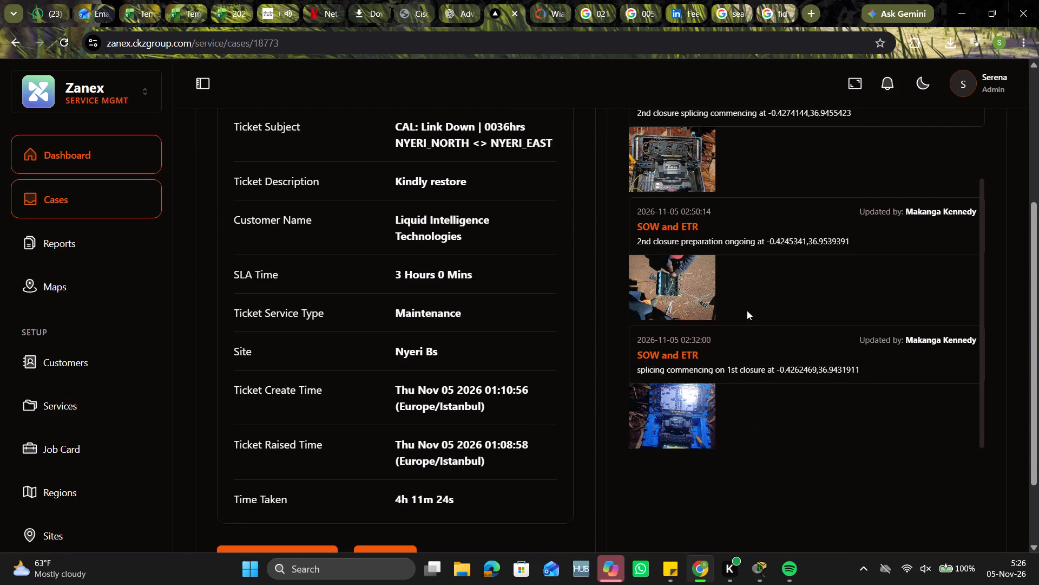
scroll(747, 310, "up", 1)
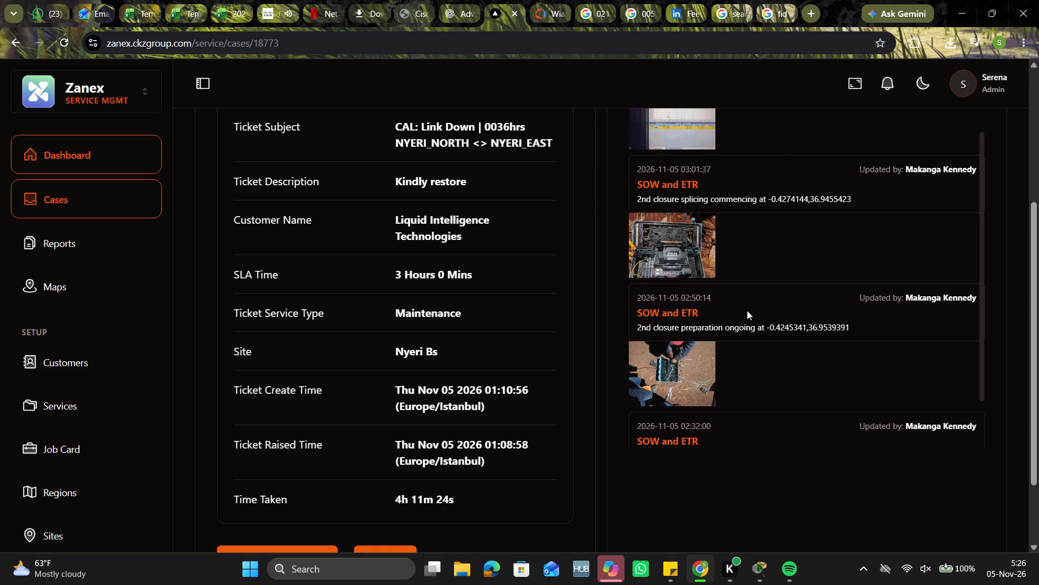
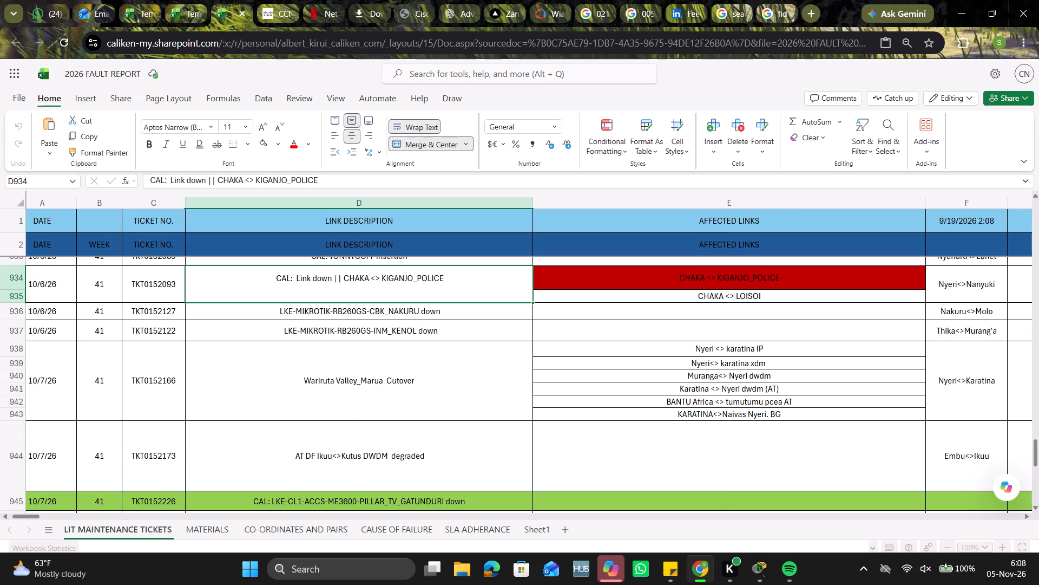
On Sheet1 of the 2026 FAULT REPORT, clear the four ticket entries under COMPLETED TICKETS, G35 through G38.
left_click(528, 530)
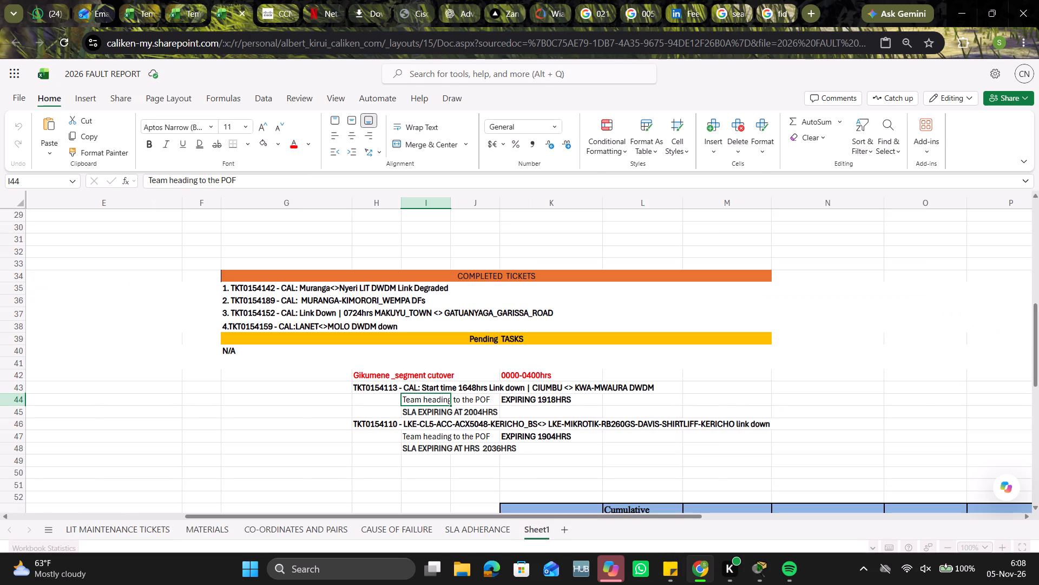
scroll(503, 435, "down", 2)
scroll(503, 435, "up", 1)
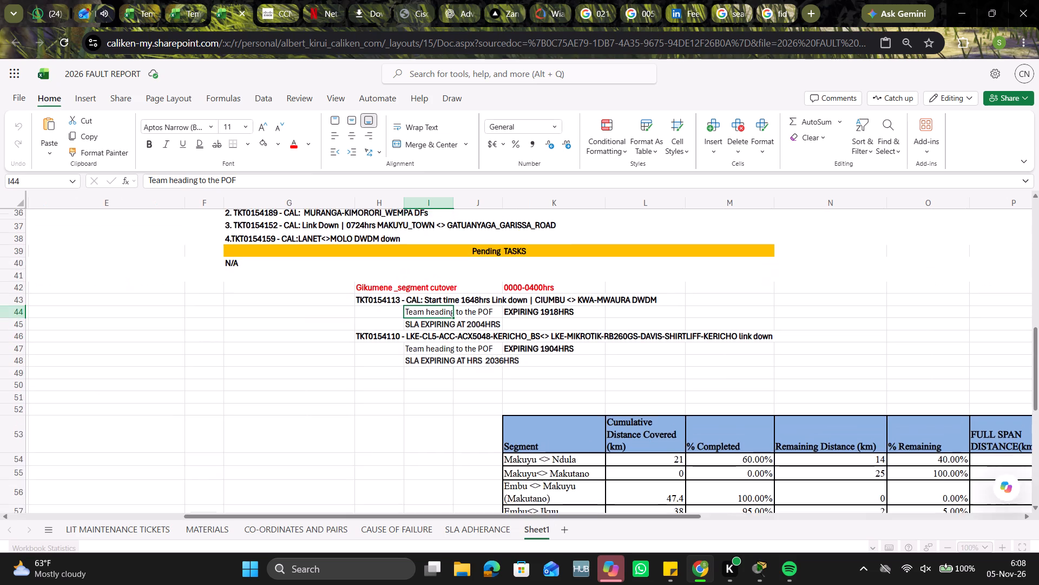
scroll(503, 435, "up", 1)
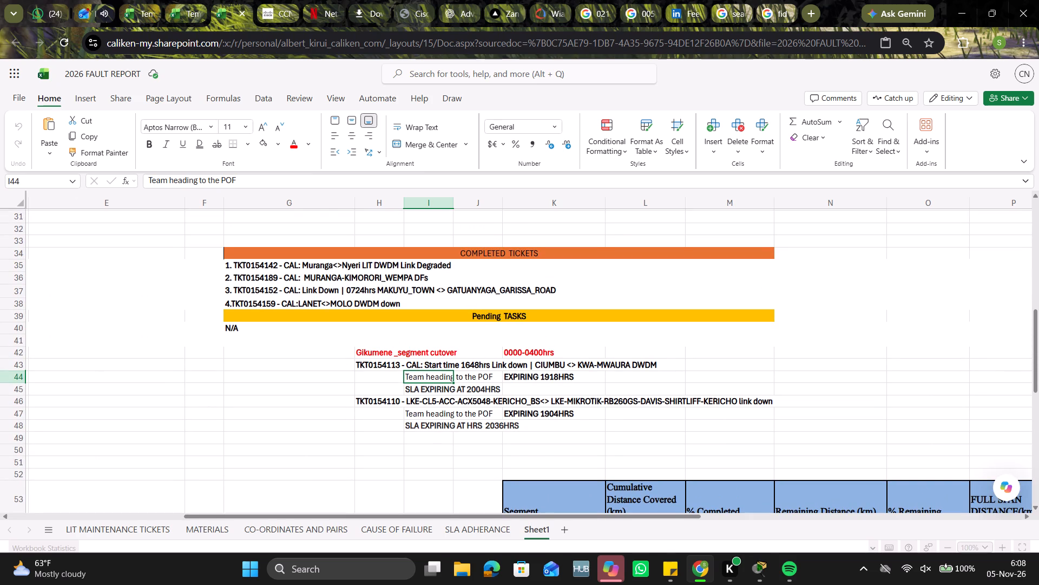
left_click(246, 268)
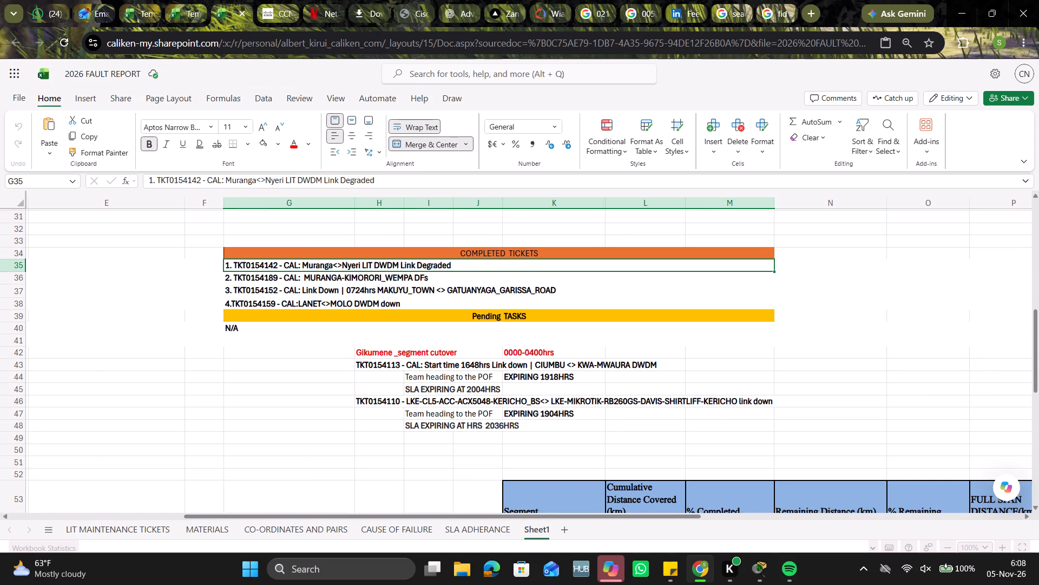
key("BackSpace")
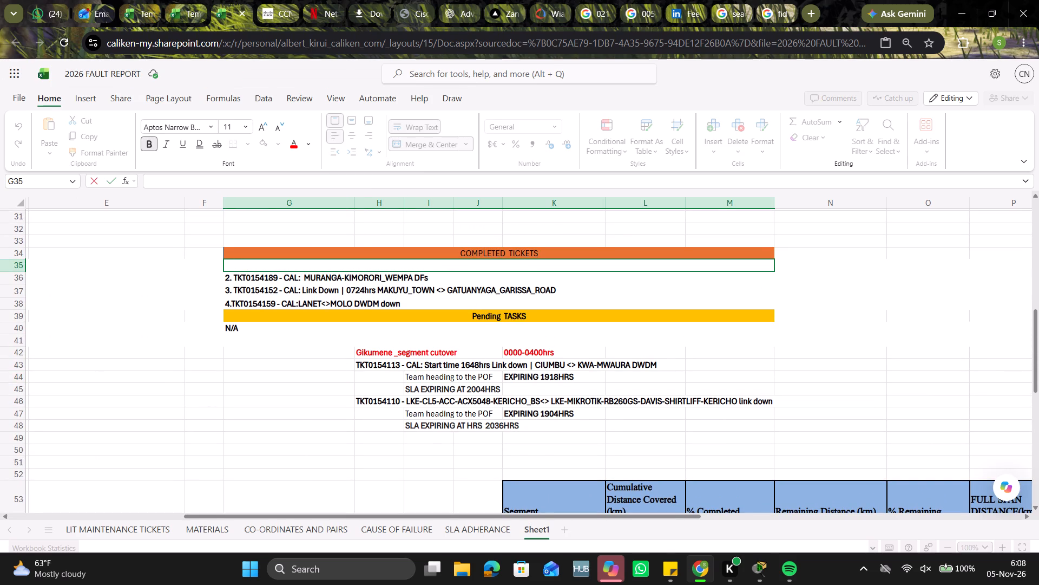
left_click(291, 278)
key("BackSpace")
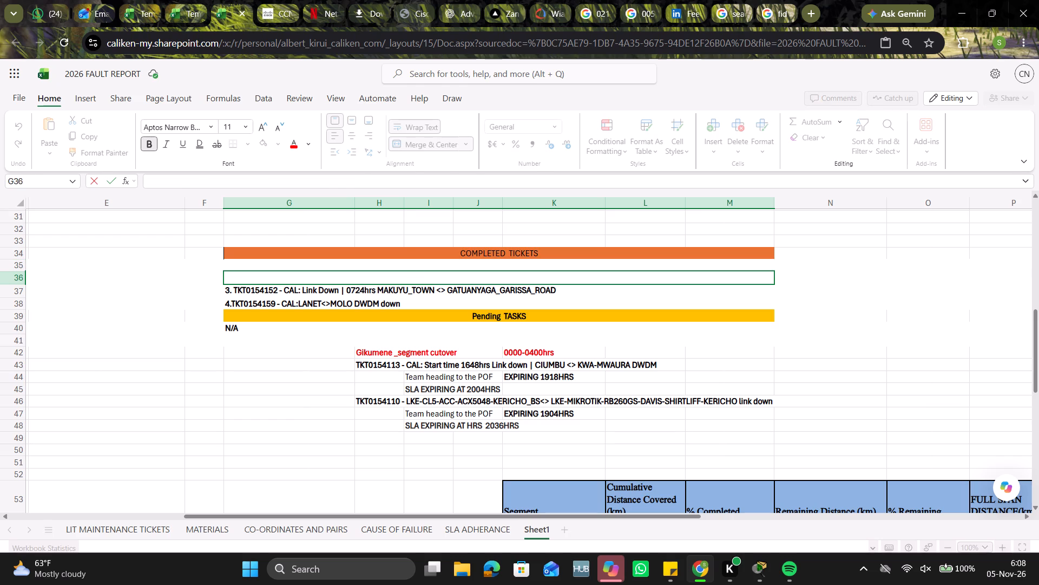
left_click(278, 296)
key("BackSpace")
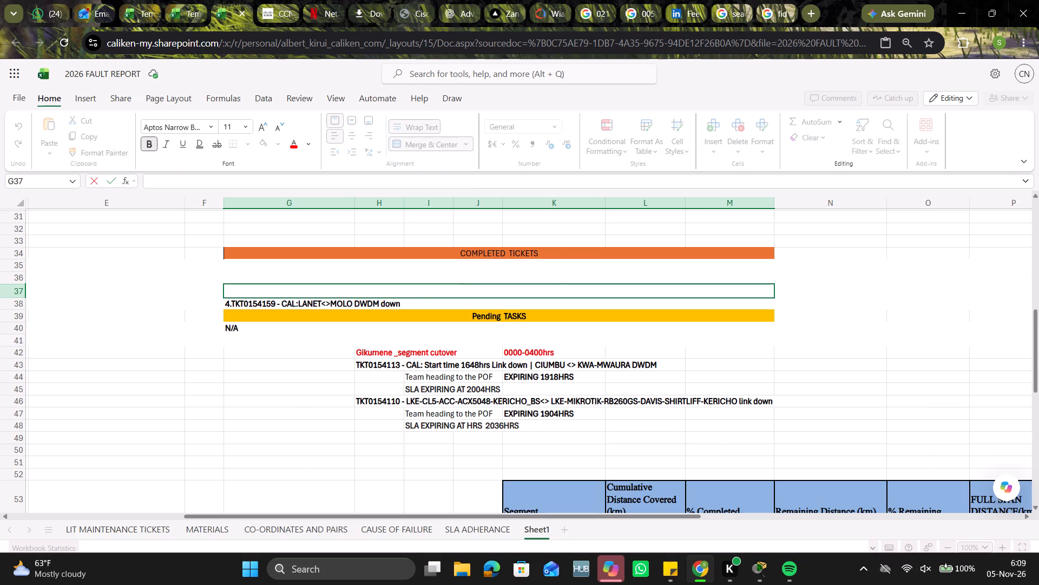
left_click(299, 298)
double_click(299, 305)
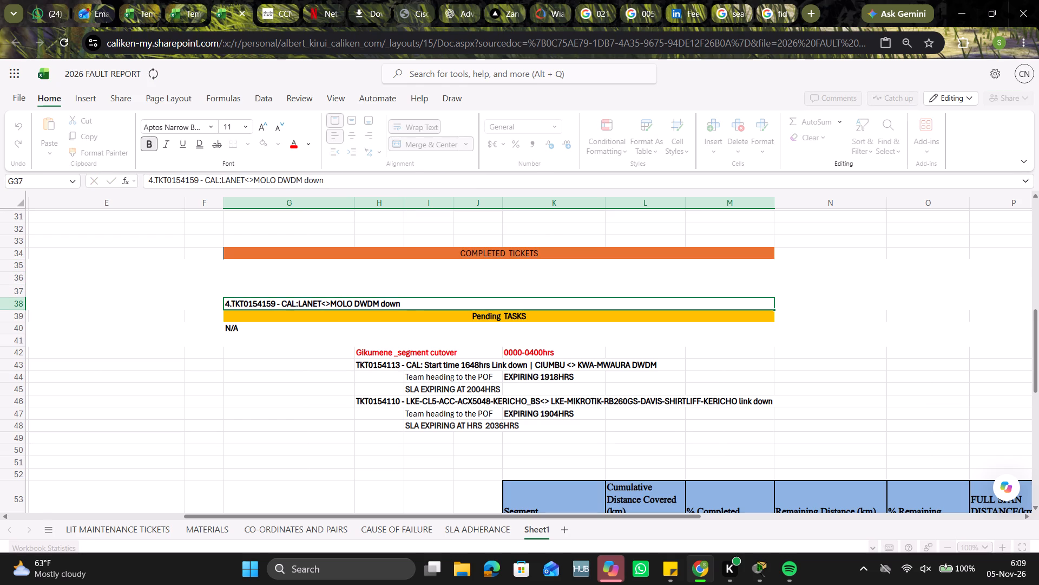
key("BackSpace")
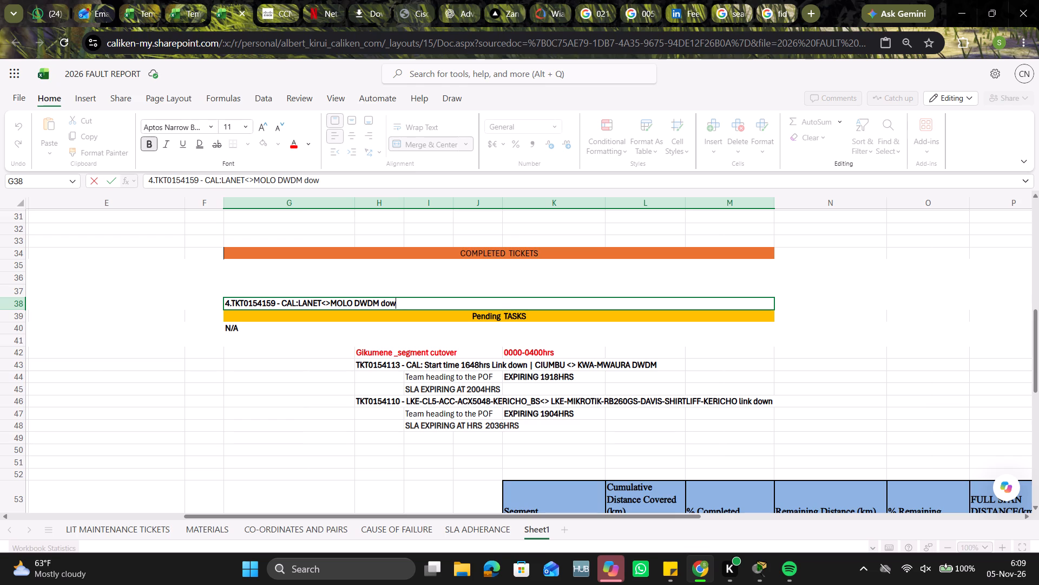
key("BackSpace")
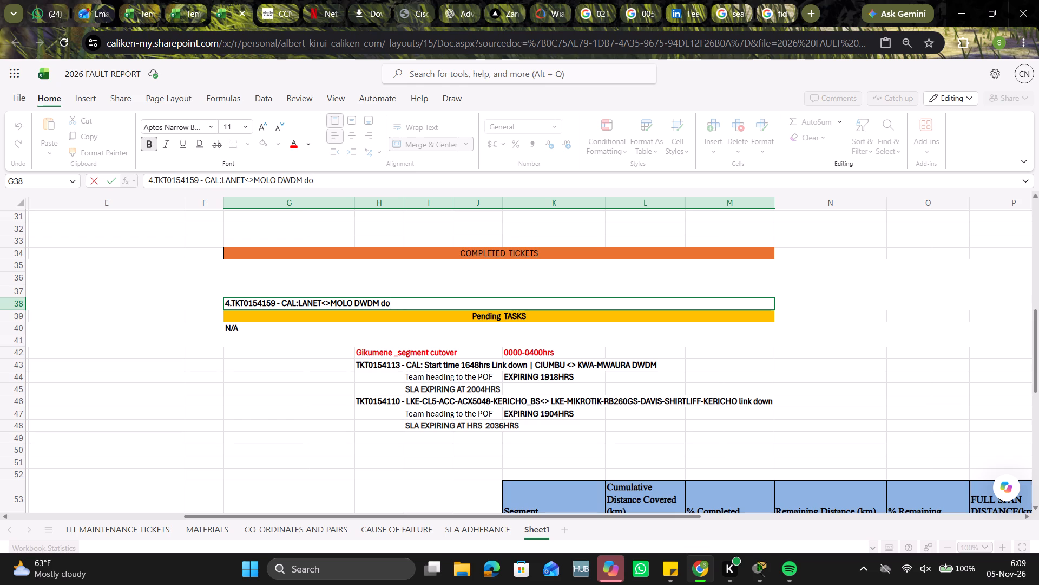
left_click(232, 329)
left_click(236, 305)
key("BackSpace")
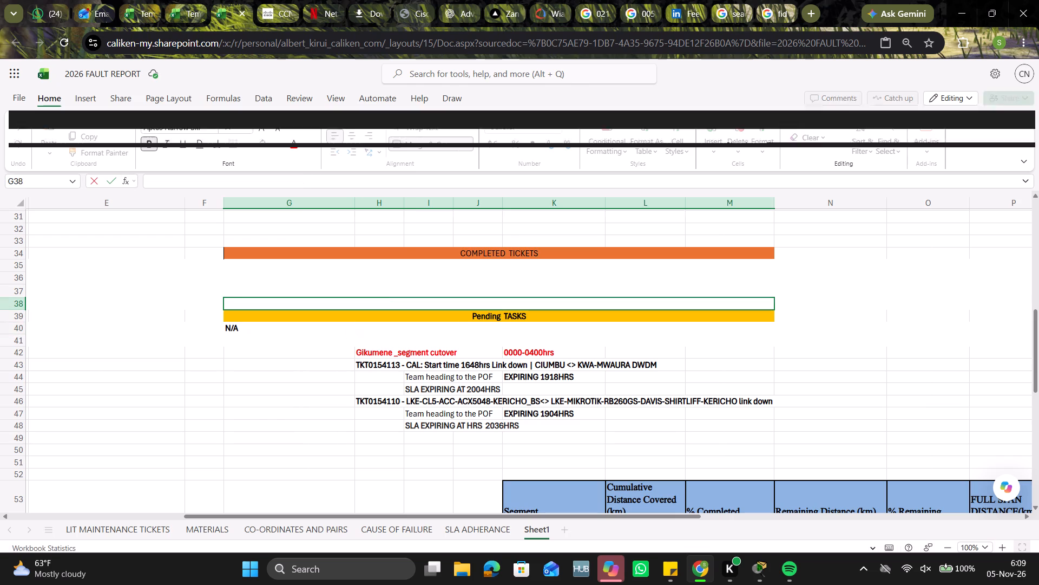
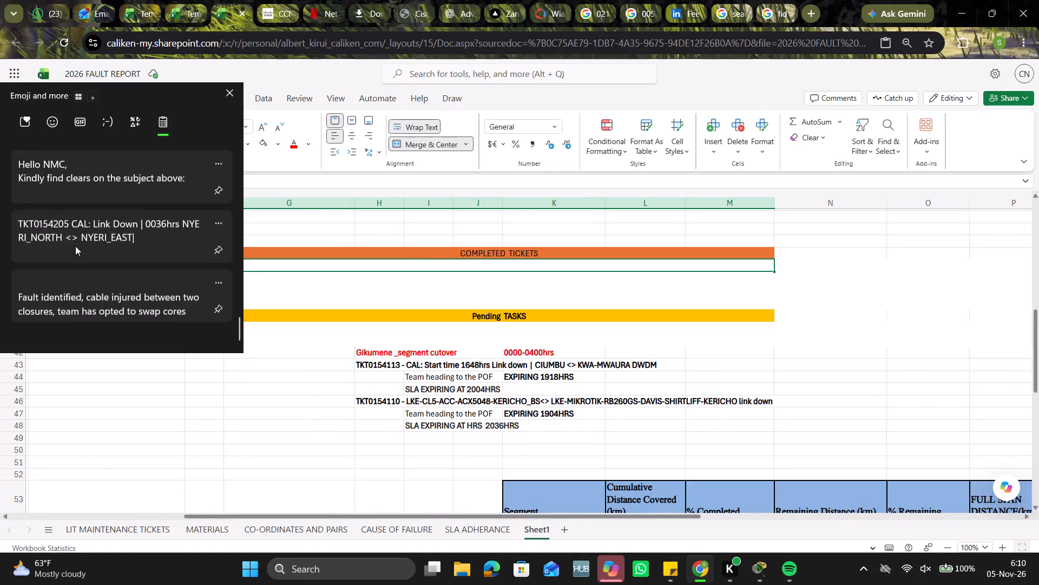
Paste the copied TKT0154205 NYERI_NORTH <> NYERI_EAST link-down entry from the clipboard history into G35 under COMPLETED TICKETS.
scroll(75, 246, "down", 1)
left_click(75, 246)
key("ctrl+v")
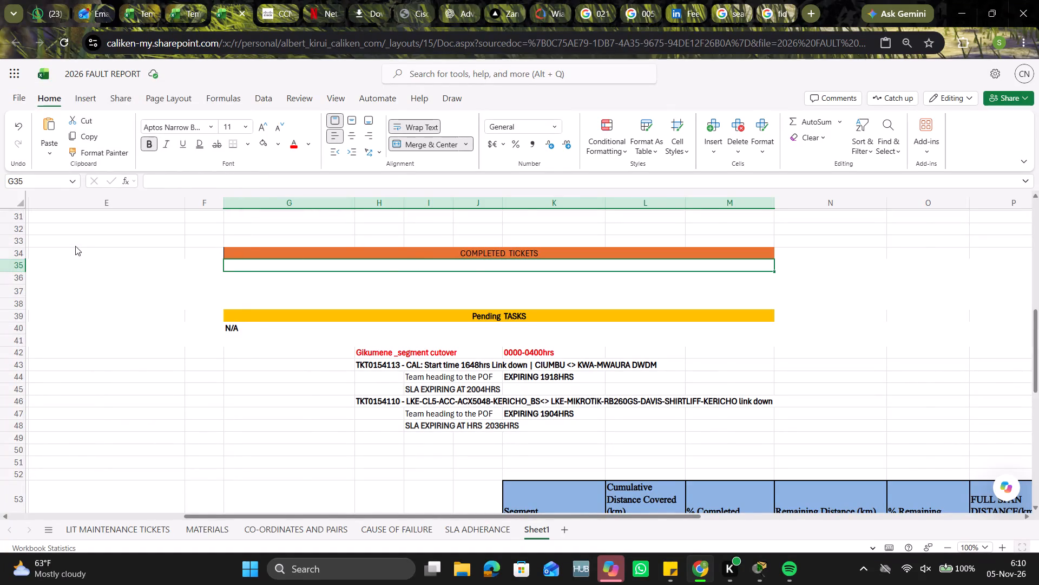
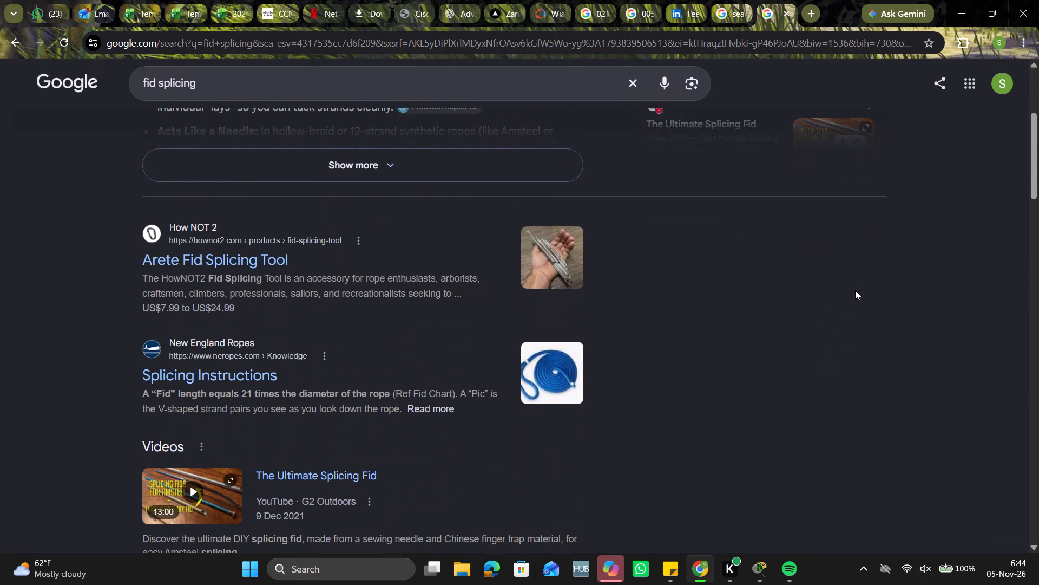
Look through the web, video and image results of the "fid splicing" Google search.
scroll(855, 290, "down", 2)
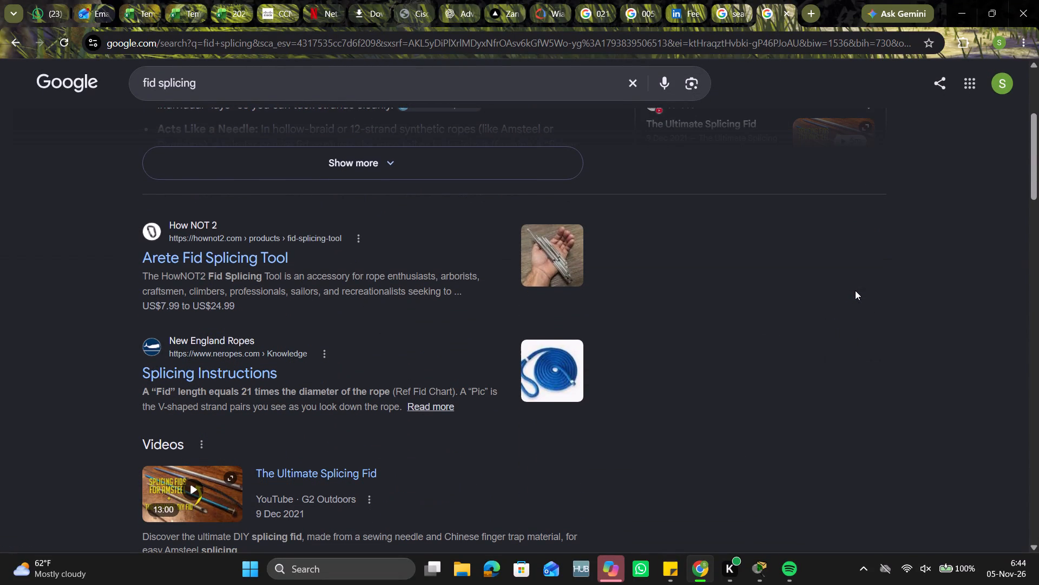
scroll(855, 290, "down", 3)
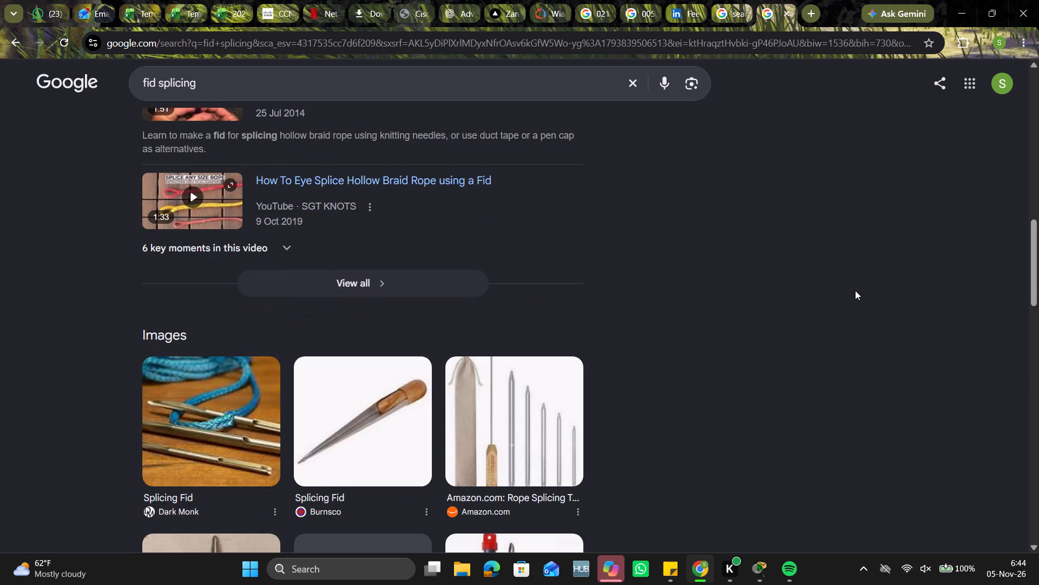
scroll(855, 290, "down", 7)
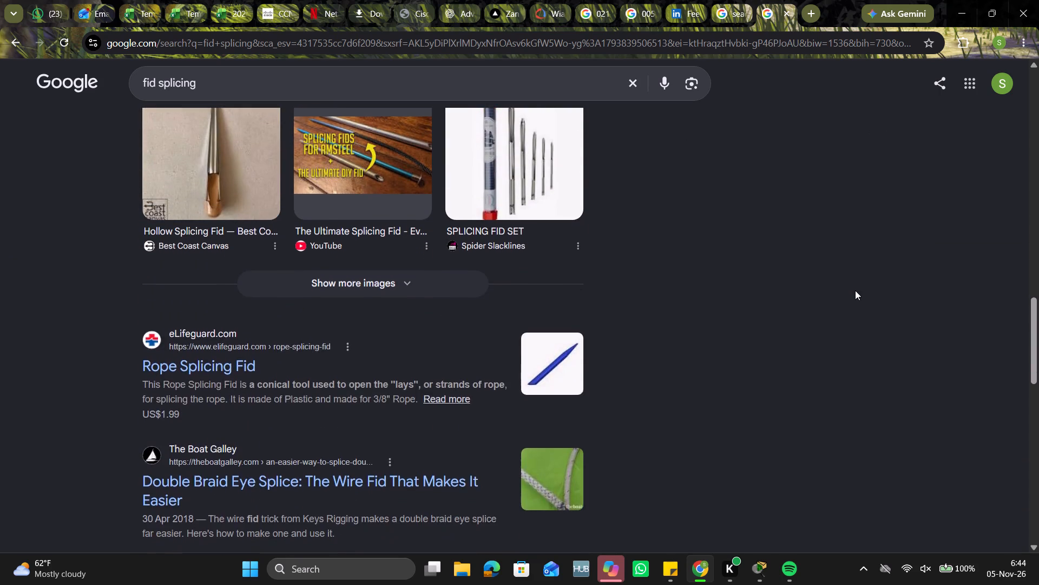
scroll(855, 290, "down", 1)
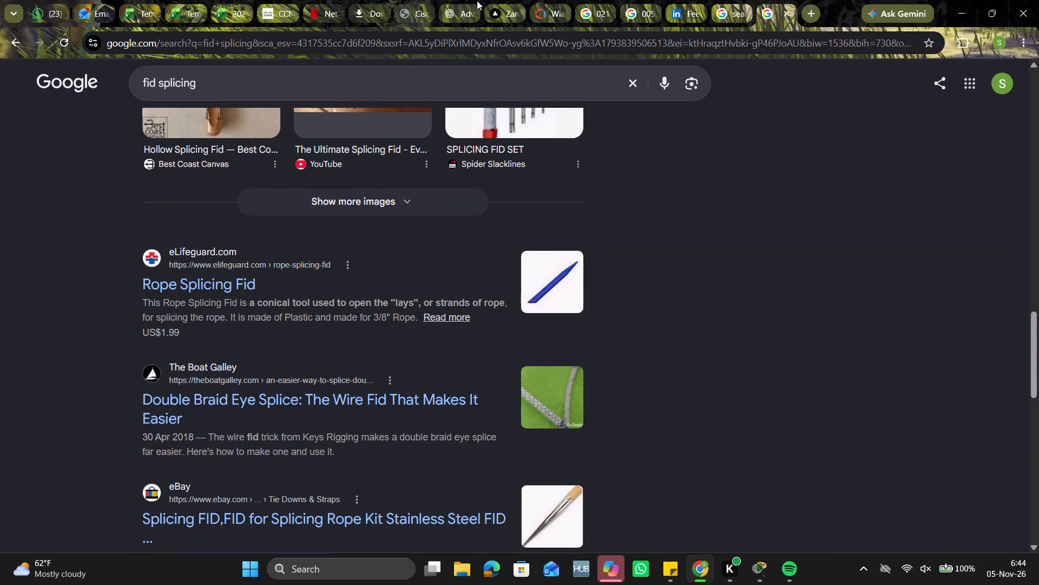
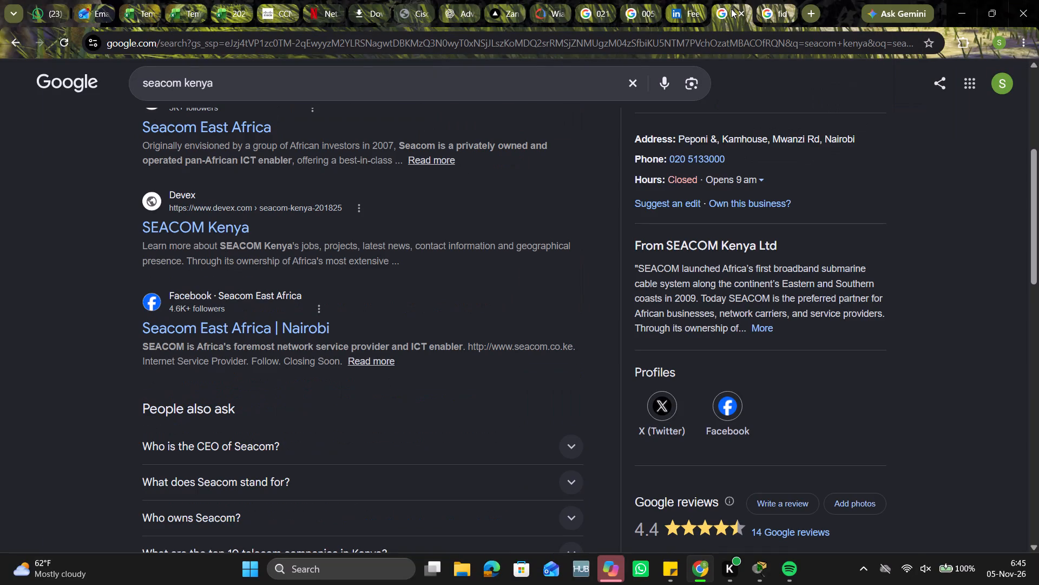
Close the Google search tabs for seacom kenya, fid splicing and 0054hrs plus 4hrs, and switch to the 0214 HRS PLUS 50 mins search.
left_click(739, 13)
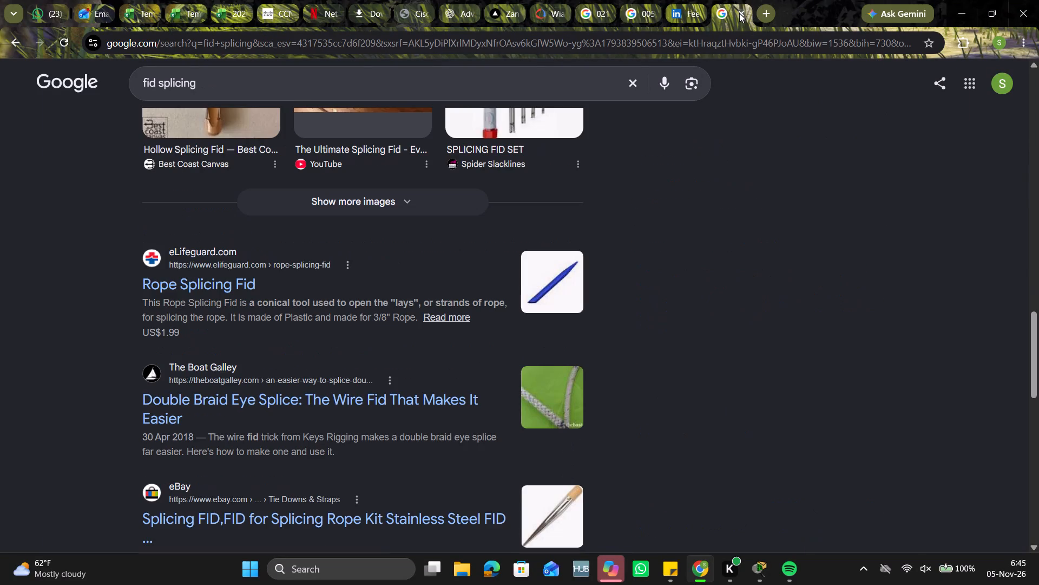
left_click(739, 13)
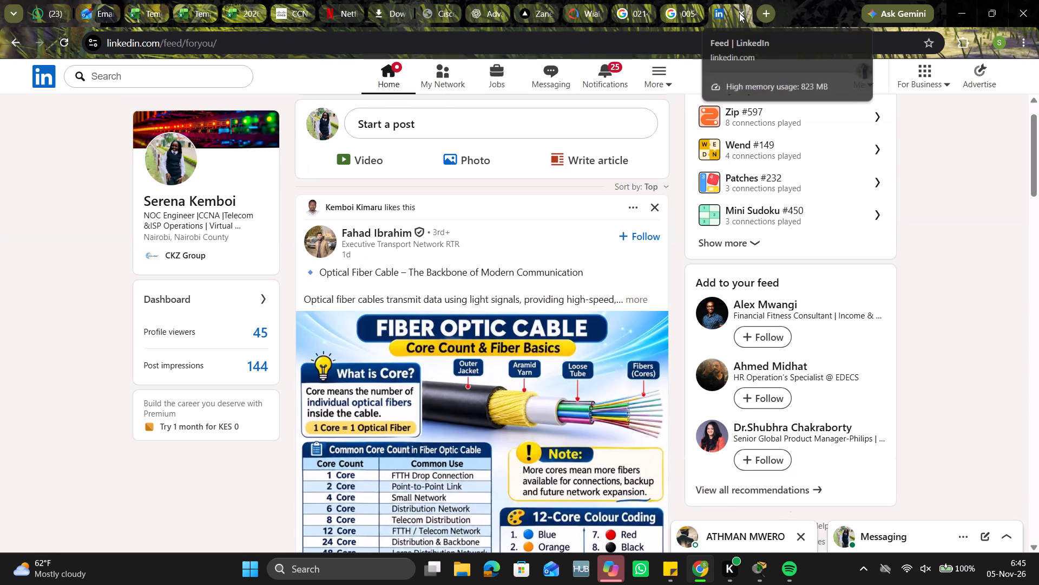
left_click(683, 15)
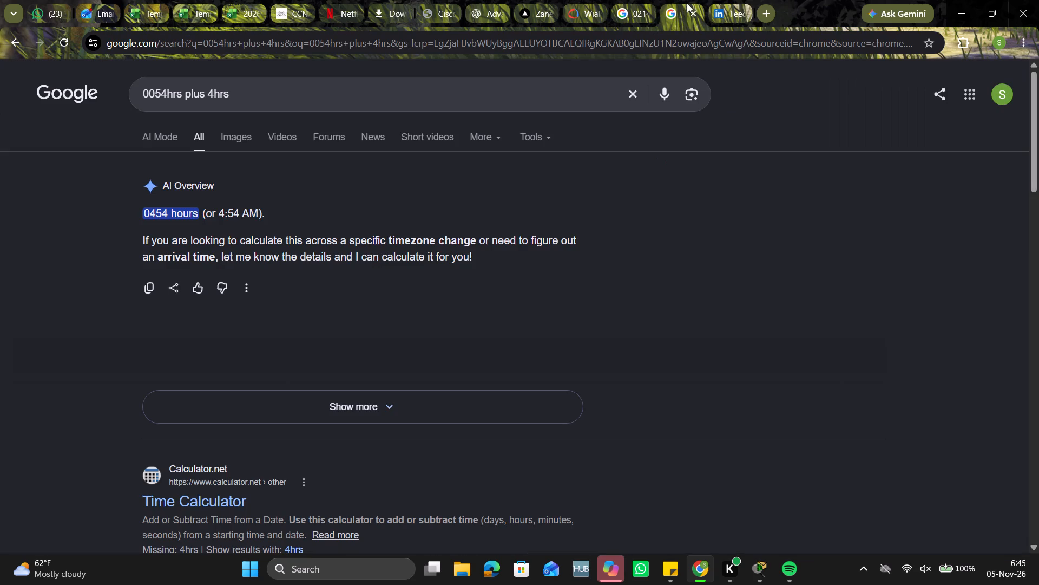
left_click(689, 7)
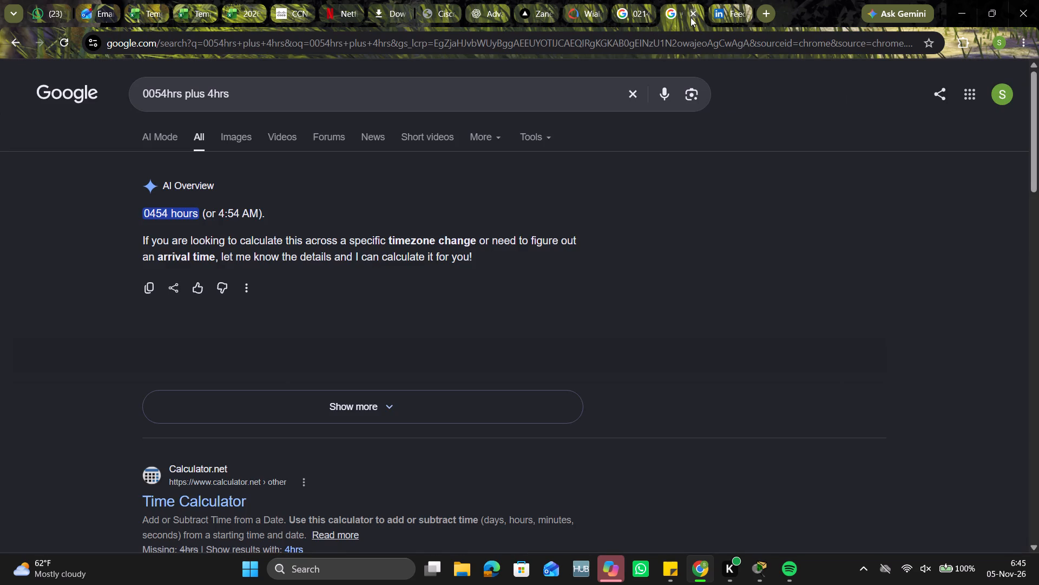
left_click(691, 17)
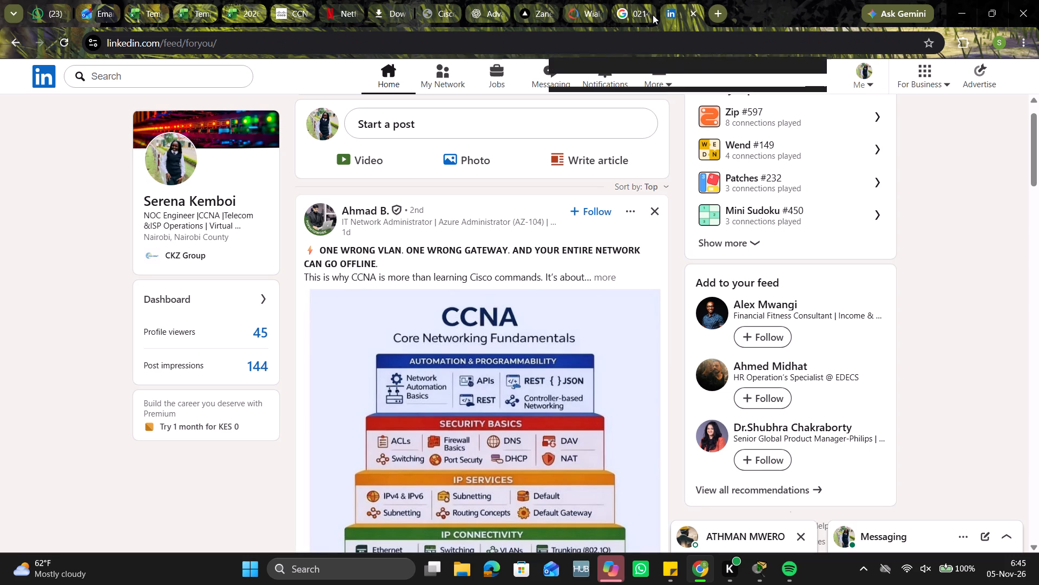
left_click(634, 14)
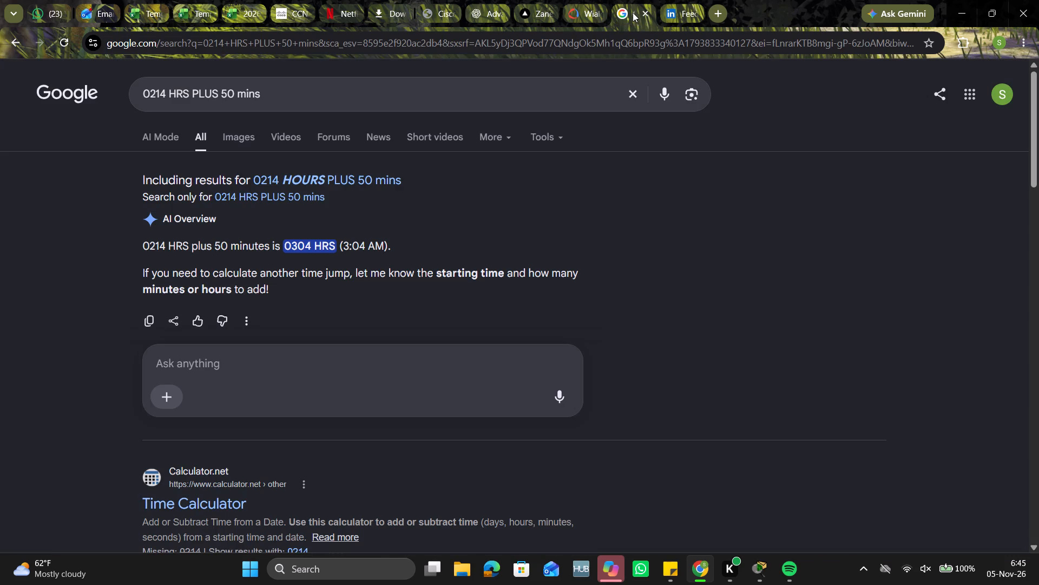
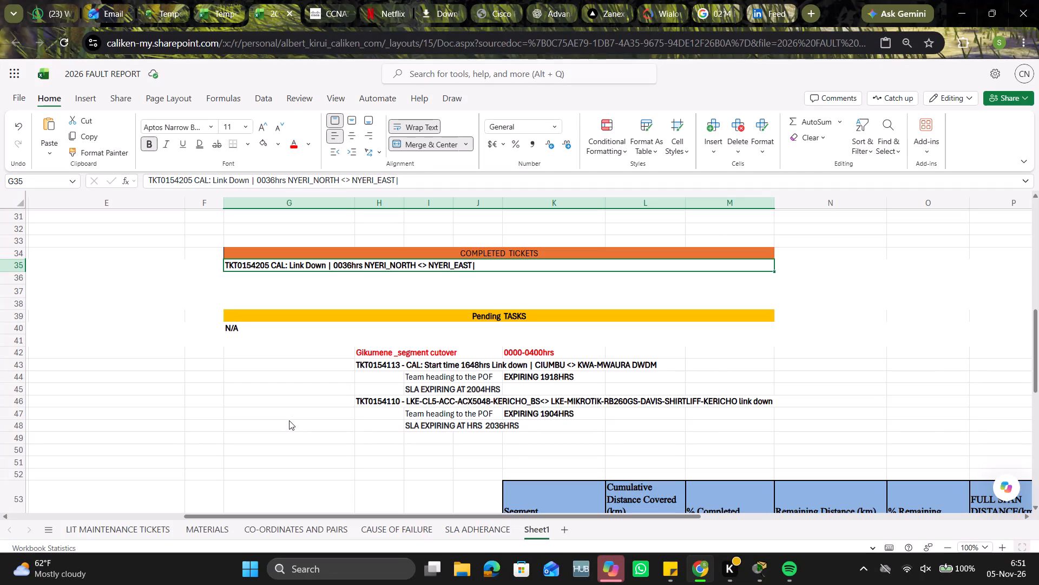
Open the LIT MAINTENANCE TICKETS sheet and locate the END column of the TKT0154205 row.
double_click(141, 524)
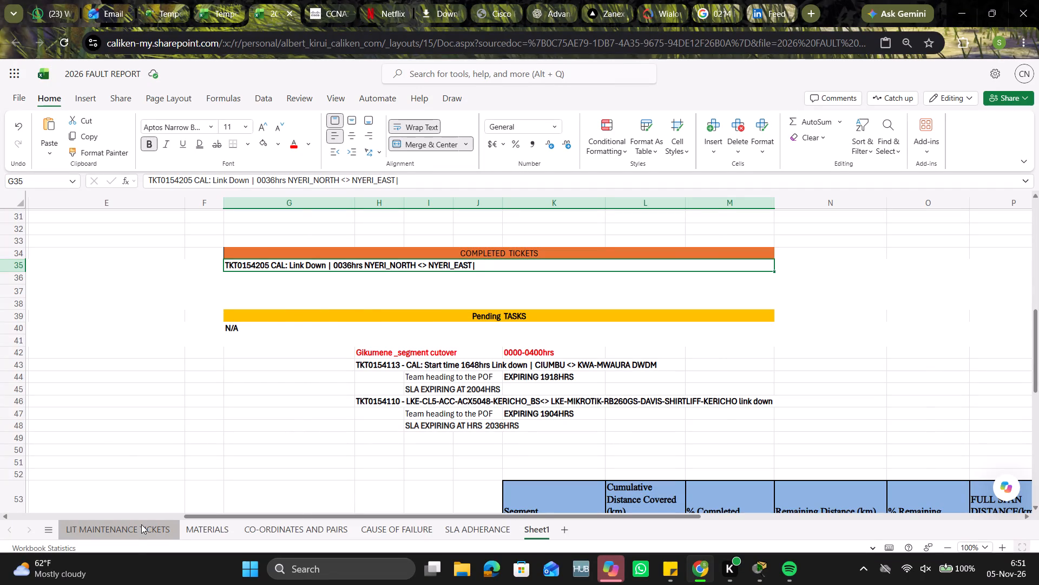
scroll(282, 402, "down", 1)
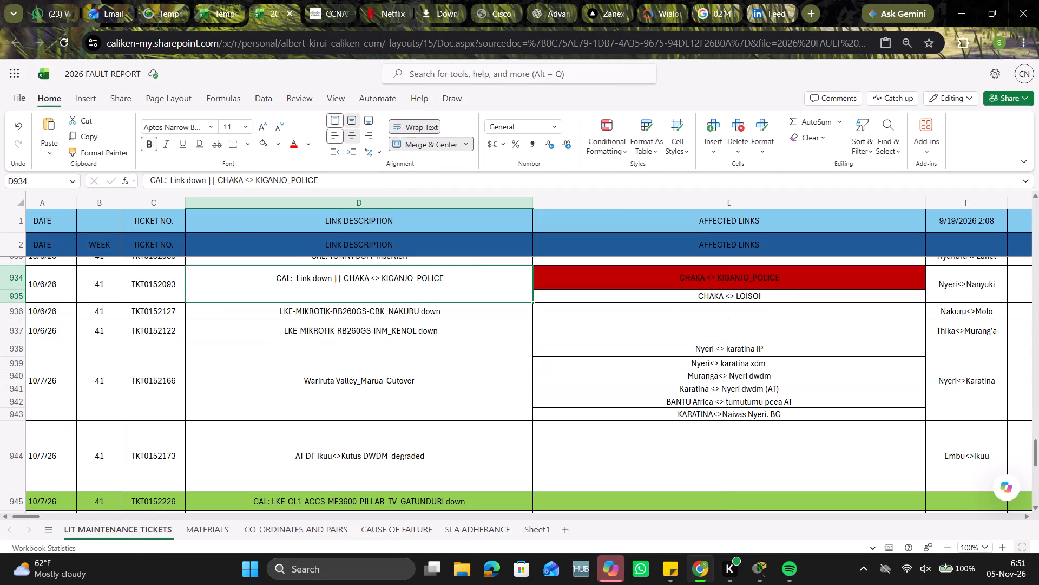
scroll(282, 402, "down", 4)
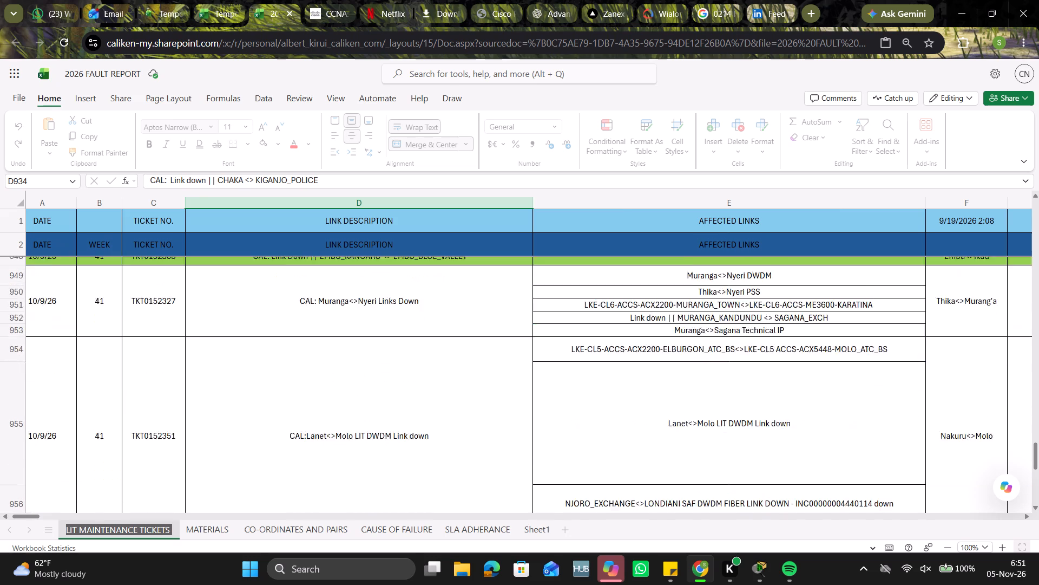
scroll(273, 368, "down", 3)
scroll(287, 428, "down", 1)
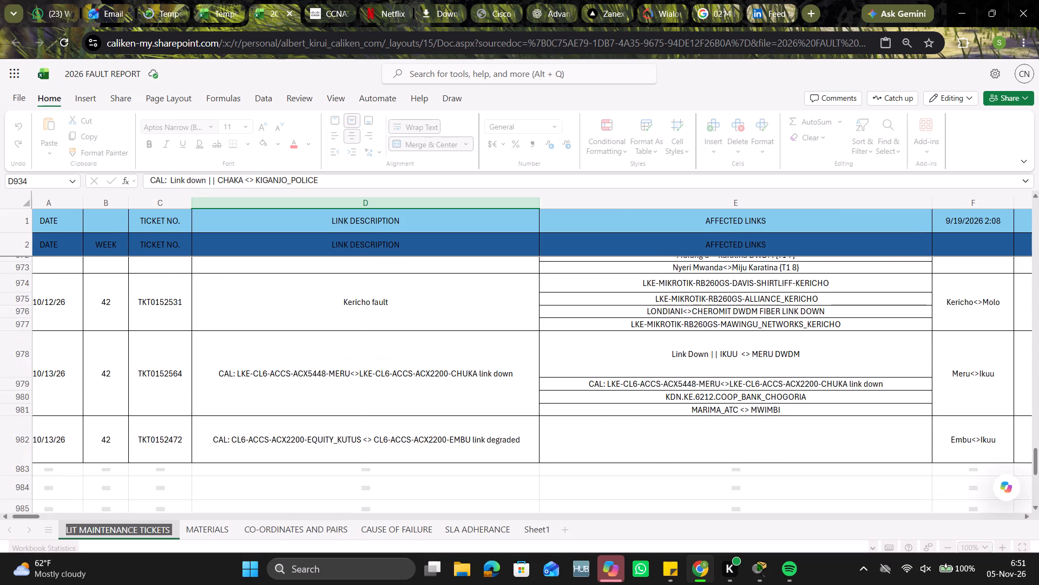
scroll(287, 428, "down", 3)
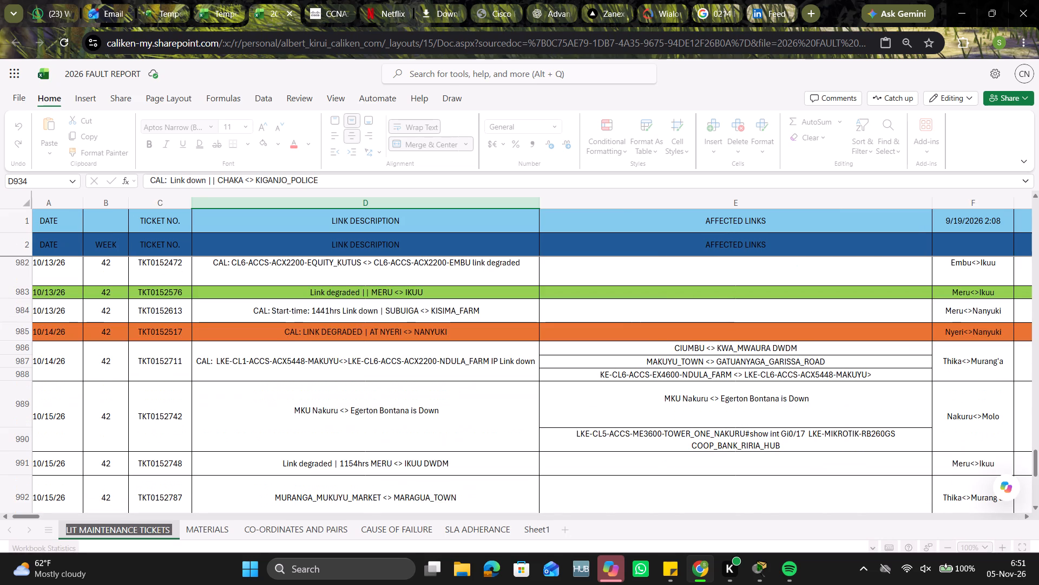
scroll(287, 428, "down", 5)
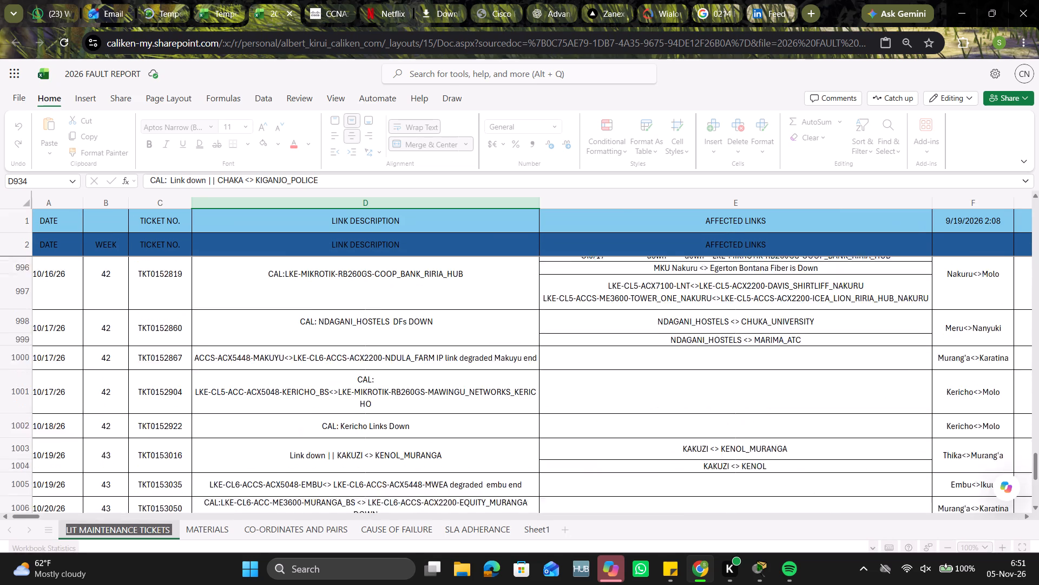
scroll(288, 451, "down", 4)
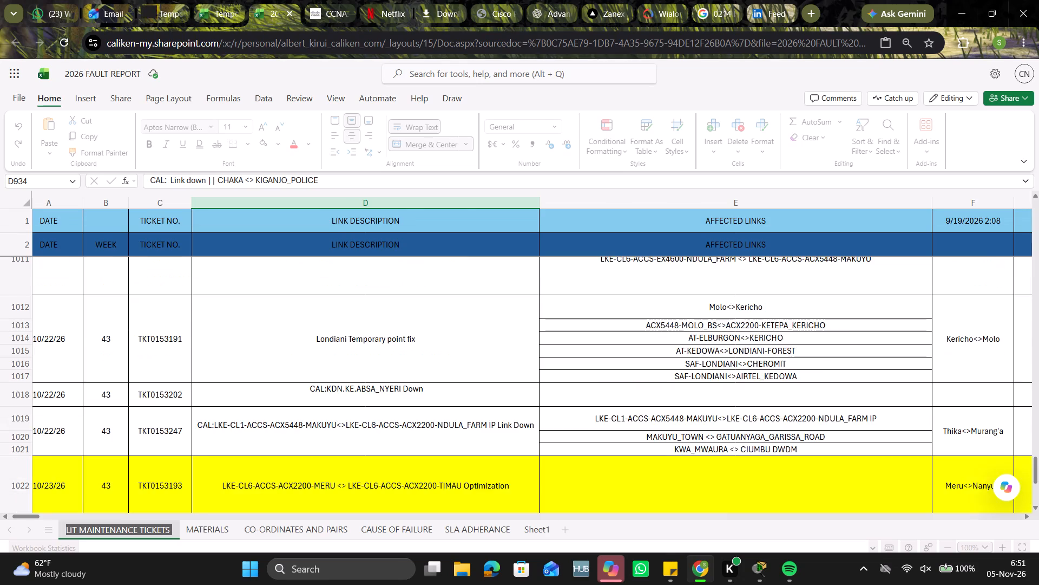
scroll(288, 451, "down", 7)
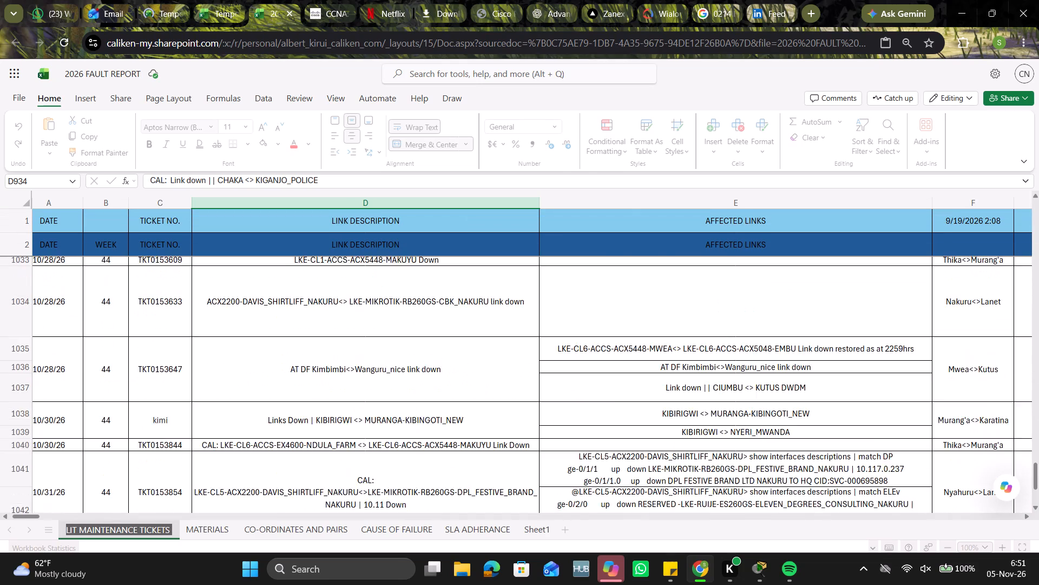
scroll(288, 451, "down", 5)
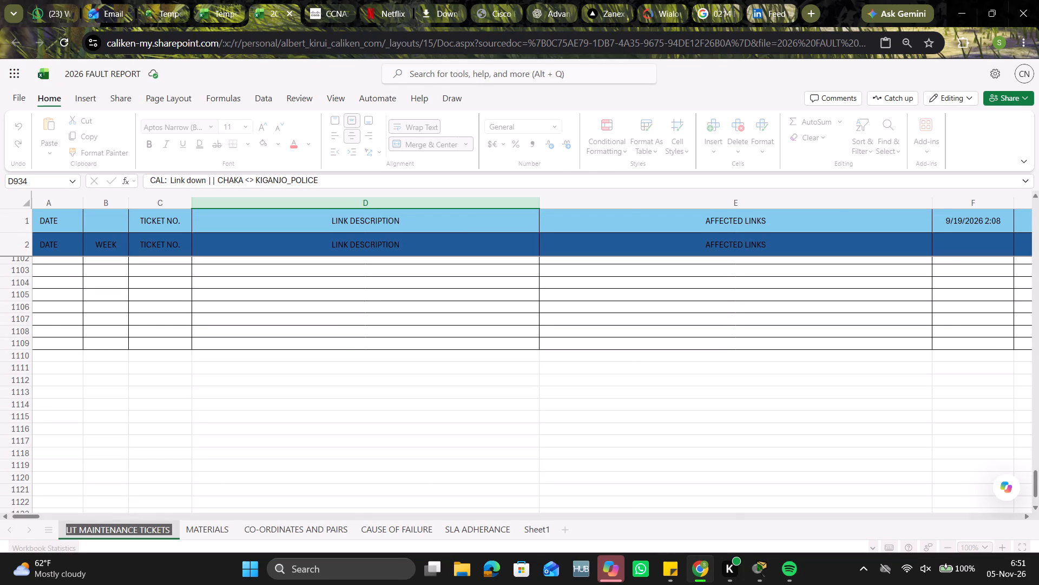
scroll(288, 451, "up", 5)
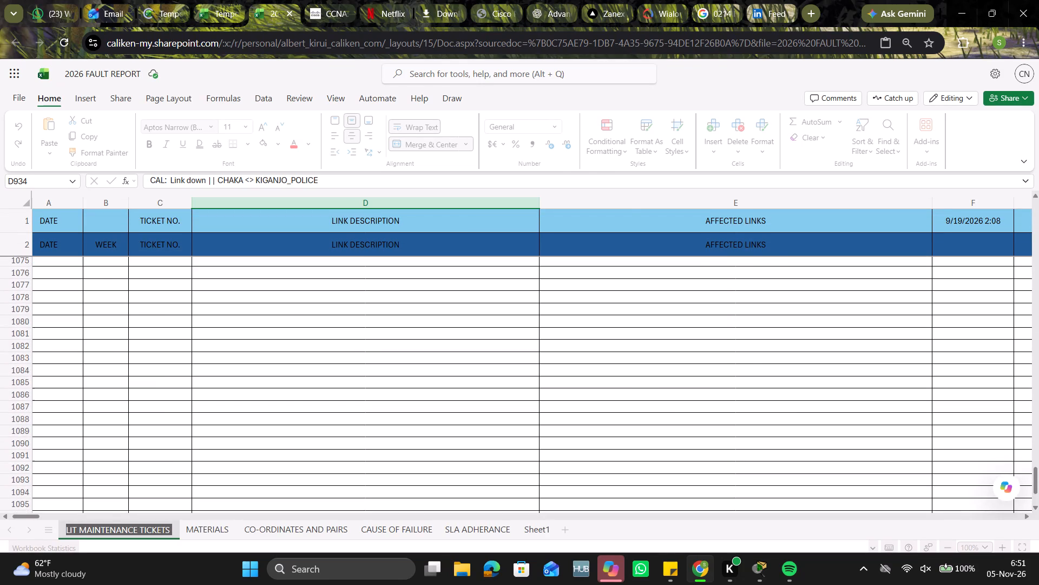
scroll(288, 451, "up", 1)
scroll(288, 451, "down", 1)
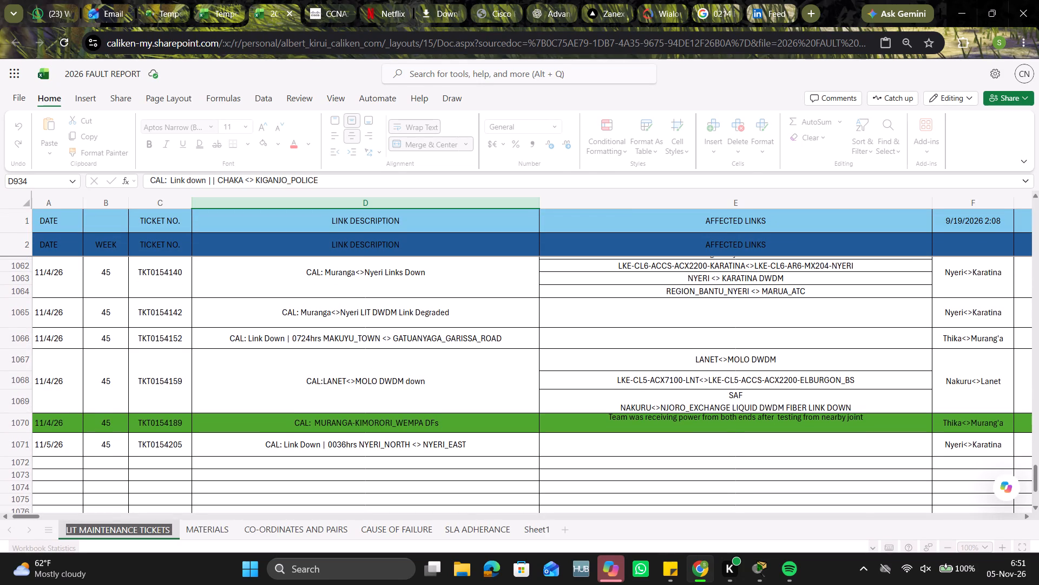
scroll(288, 451, "left", 2)
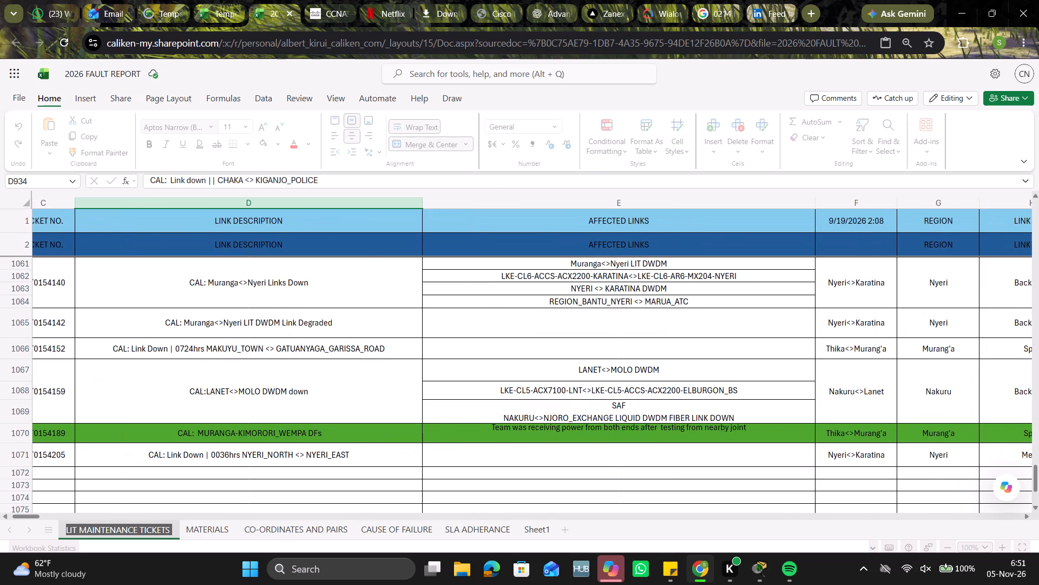
scroll(288, 451, "left", 4)
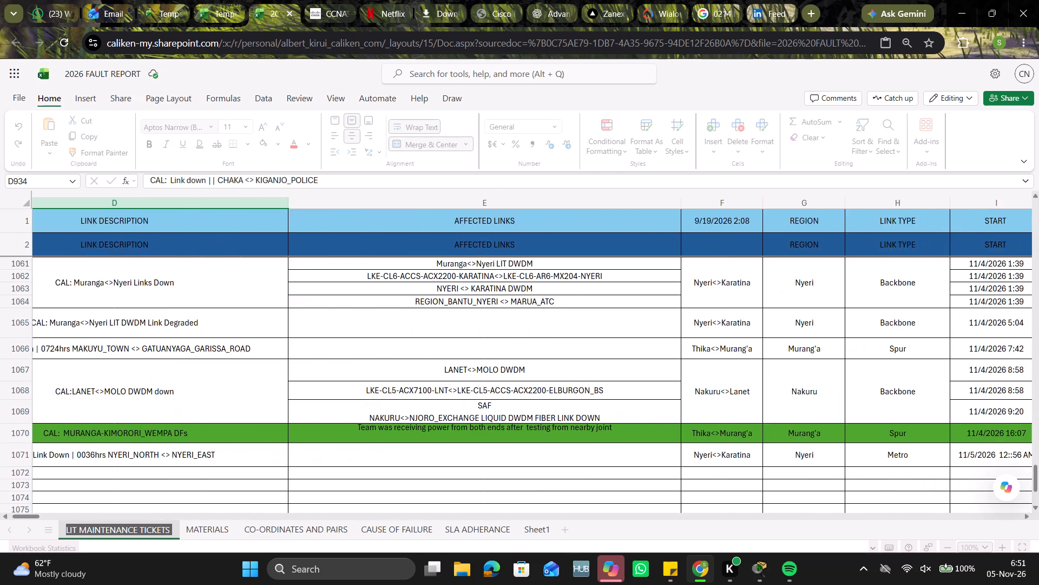
scroll(288, 451, "left", 4)
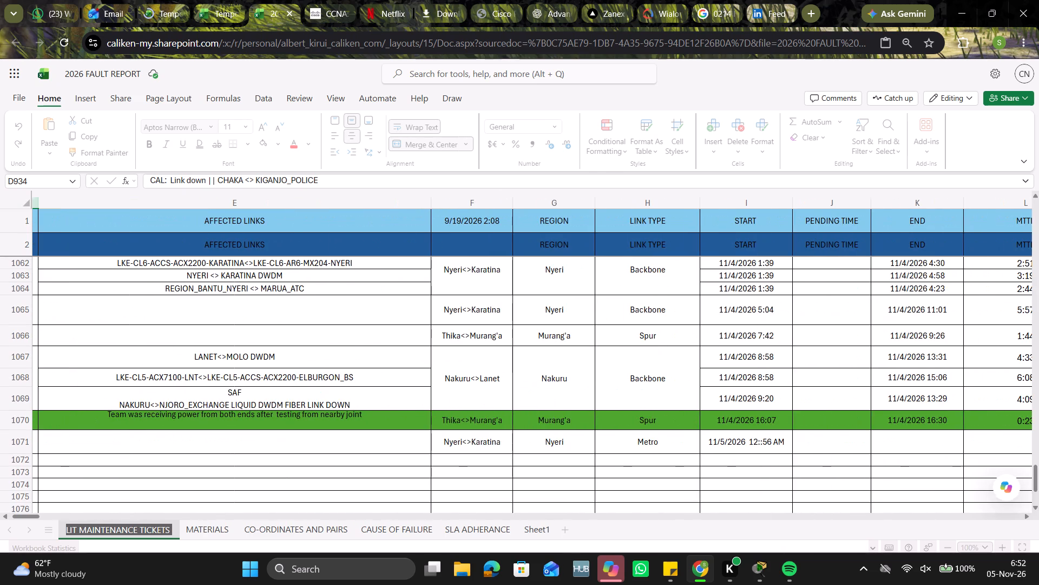
scroll(288, 451, "left", 2)
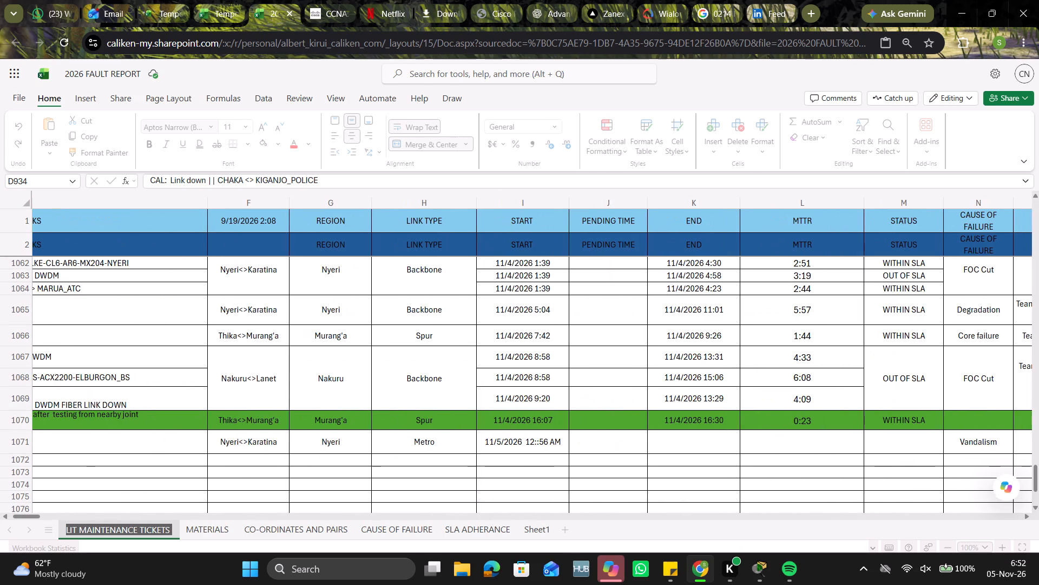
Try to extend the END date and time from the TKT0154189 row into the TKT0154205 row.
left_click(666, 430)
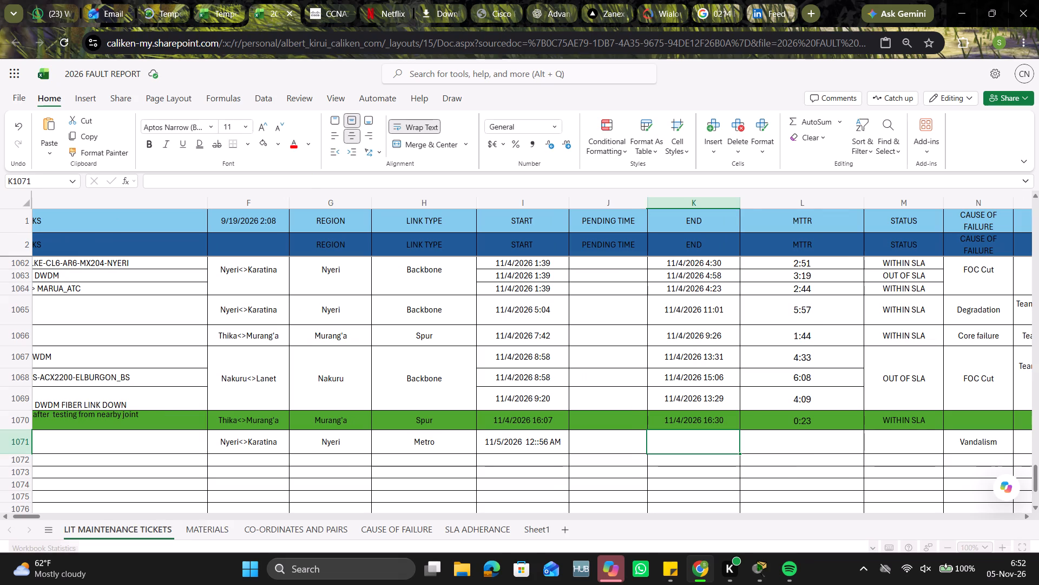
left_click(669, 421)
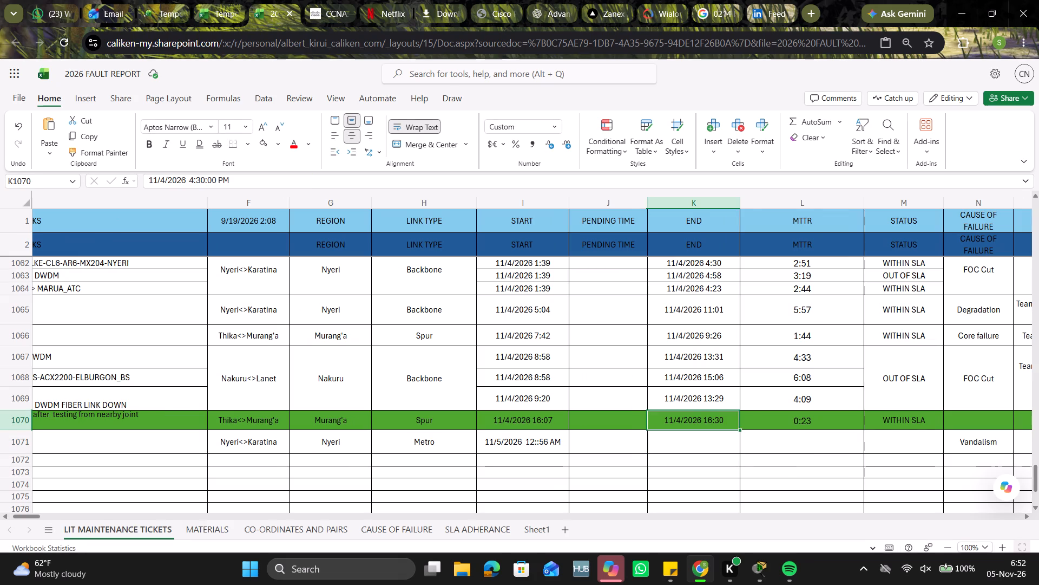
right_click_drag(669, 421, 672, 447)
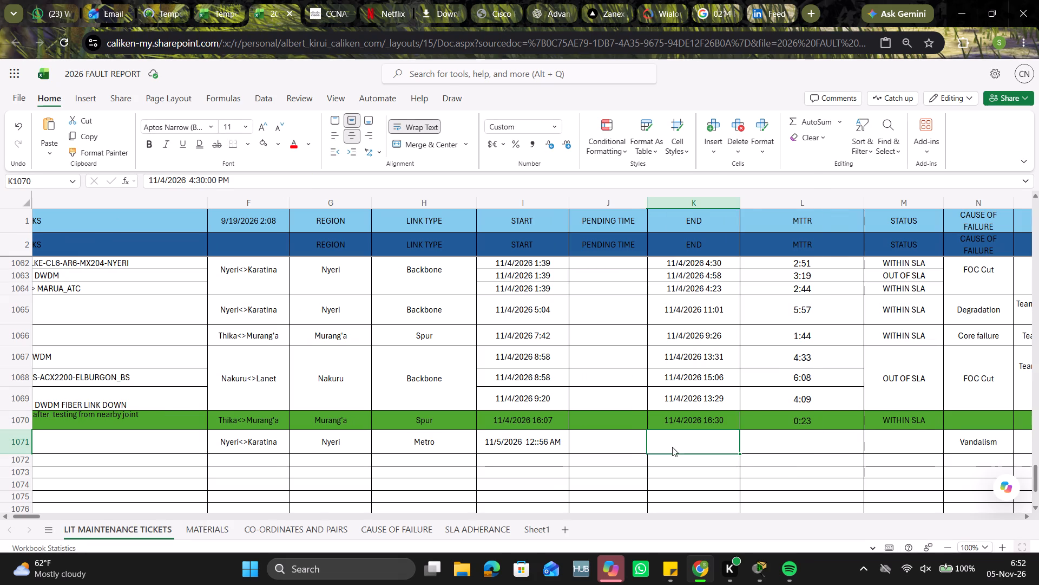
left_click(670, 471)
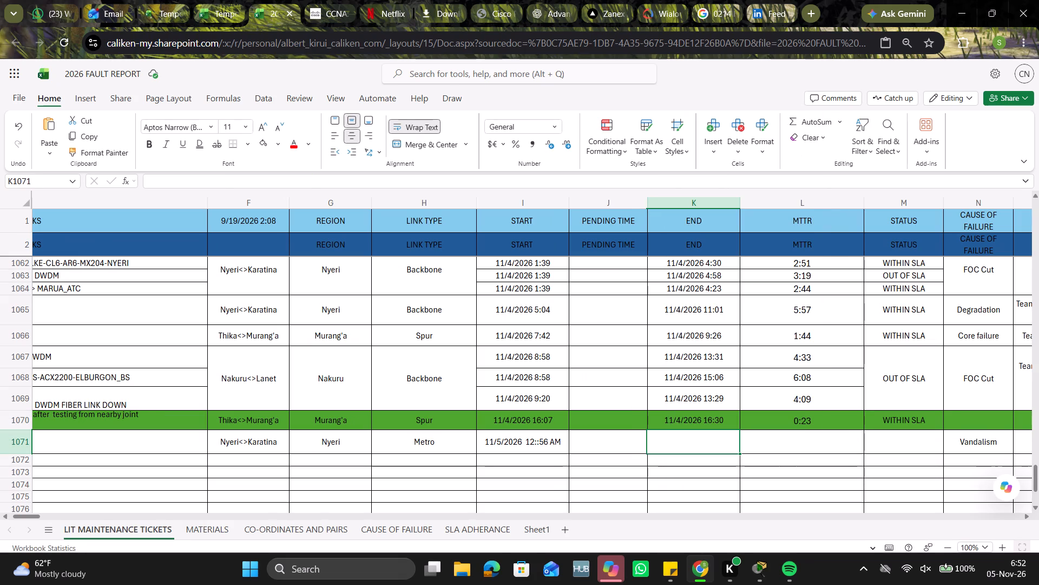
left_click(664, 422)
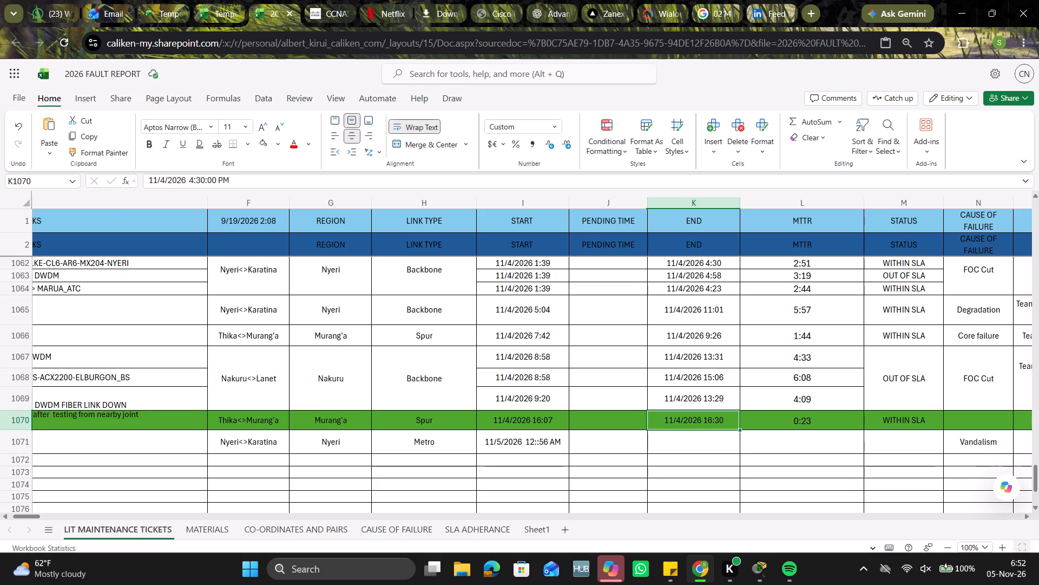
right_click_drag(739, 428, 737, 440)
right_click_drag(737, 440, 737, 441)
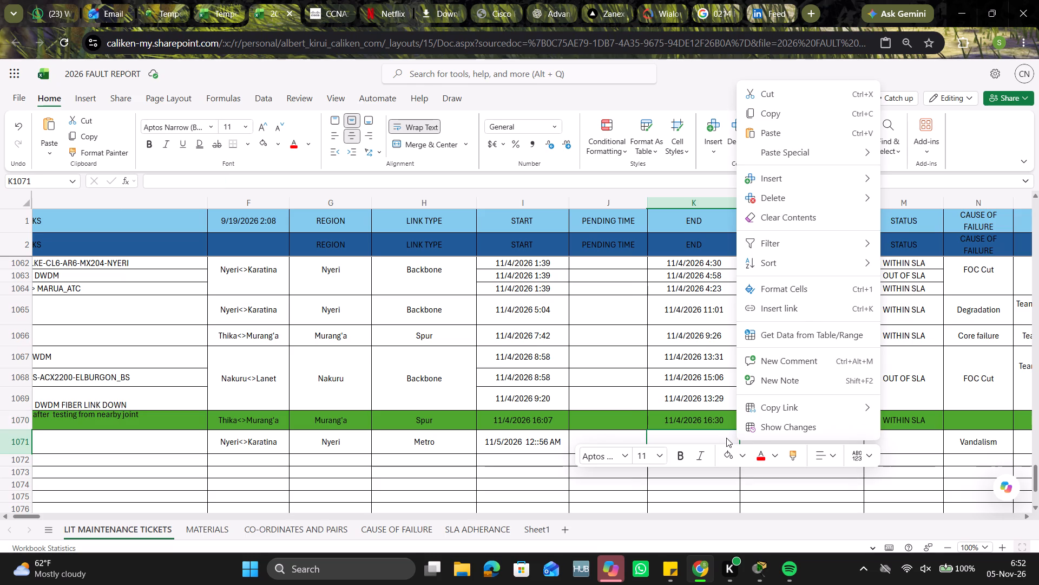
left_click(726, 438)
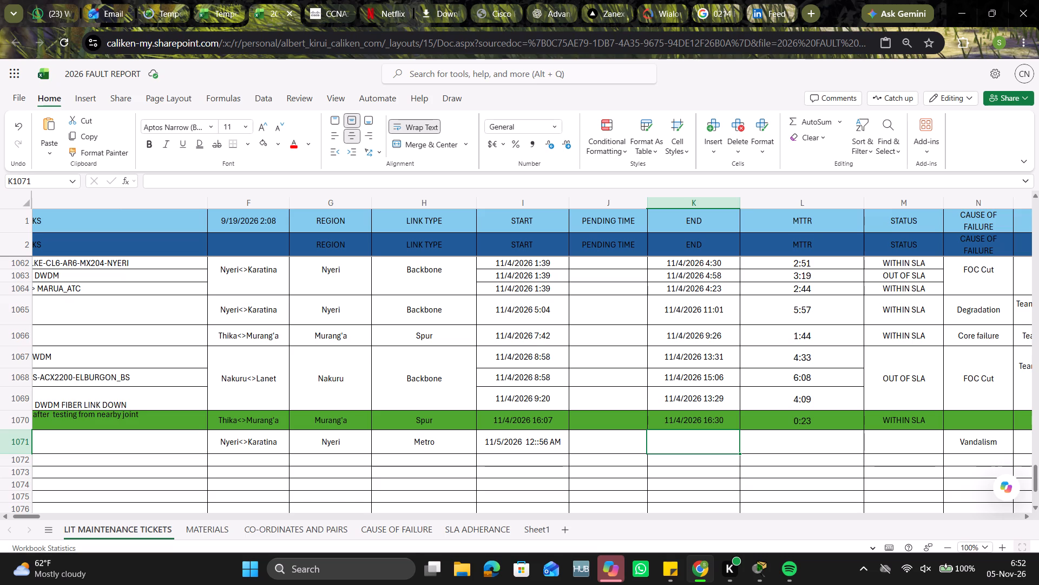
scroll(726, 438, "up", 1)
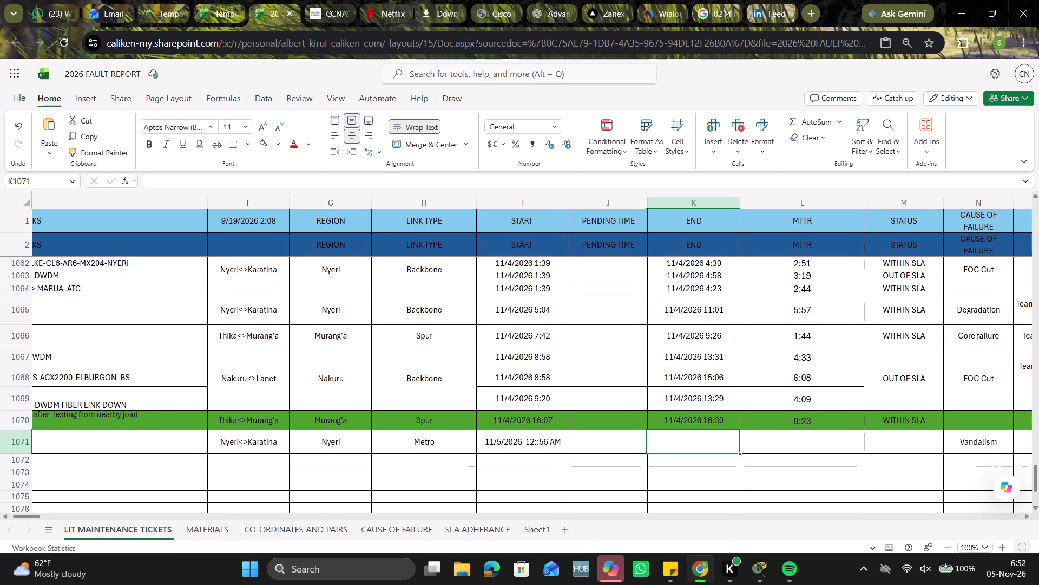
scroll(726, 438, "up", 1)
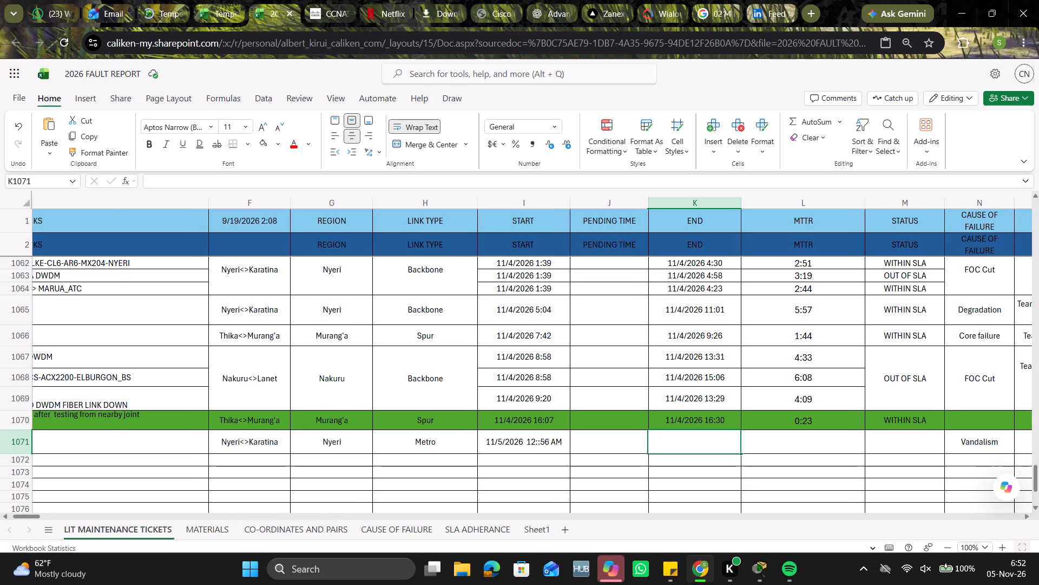
Fill the END cell of the TKT0154189 row down one row, giving TKT0154205 the end time 11/5/2026 16:30.
left_click(694, 414)
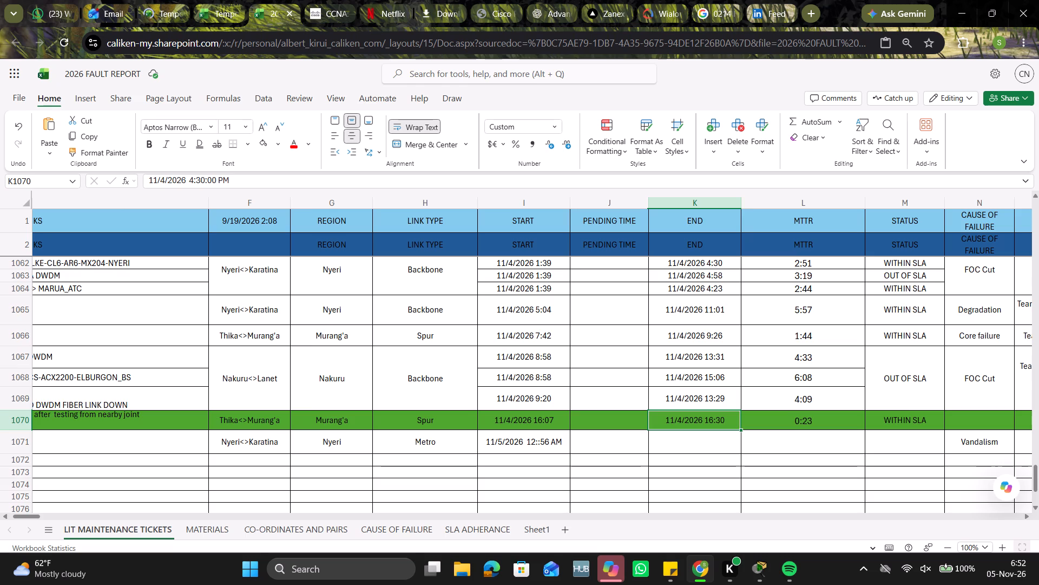
left_click_drag(739, 430, 739, 437)
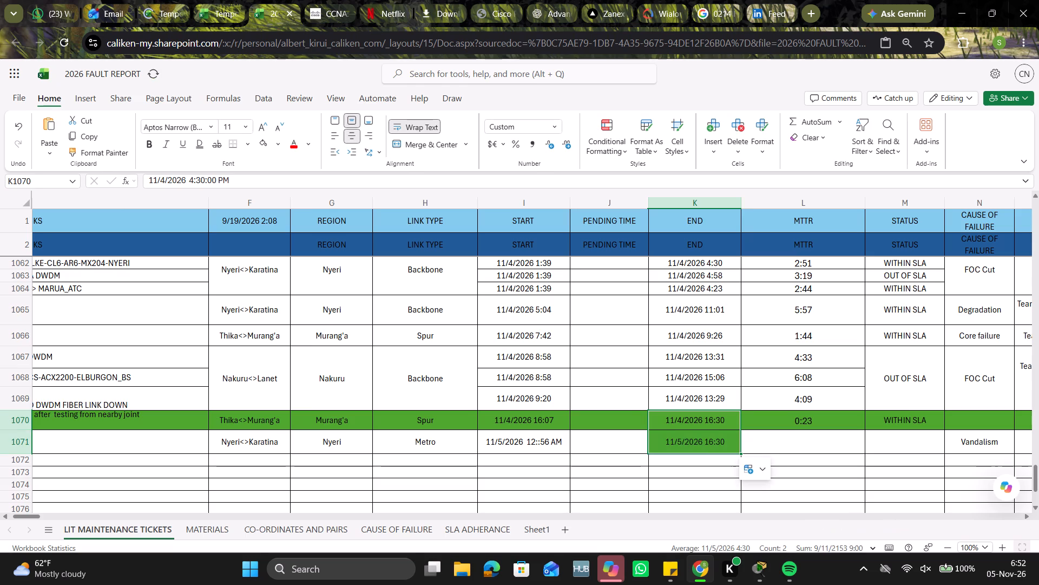
Remove the green highlight from the END cell of the TKT0154205 row so it matches the rest of its row.
left_click(718, 443)
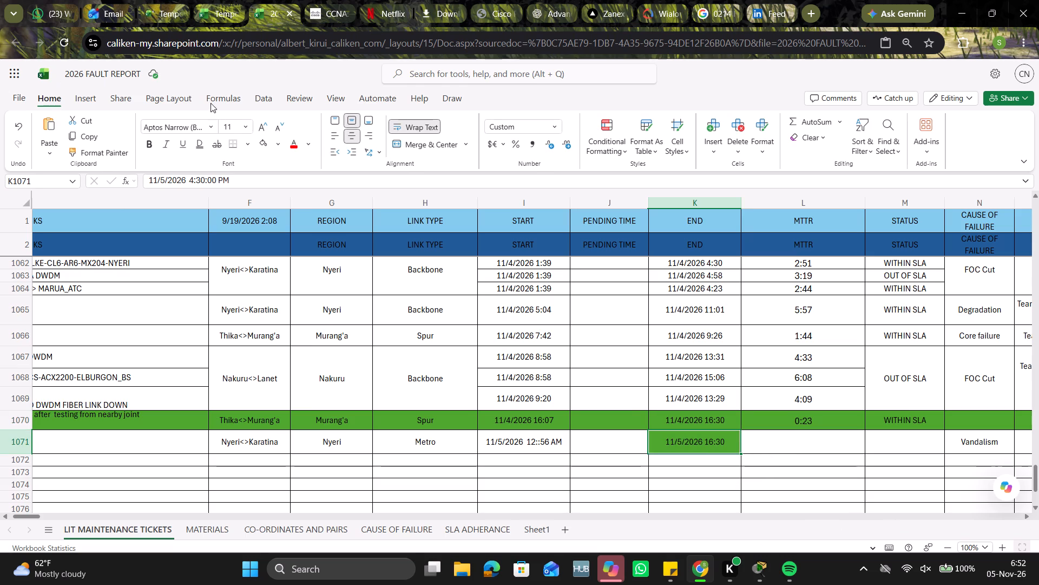
left_click(264, 144)
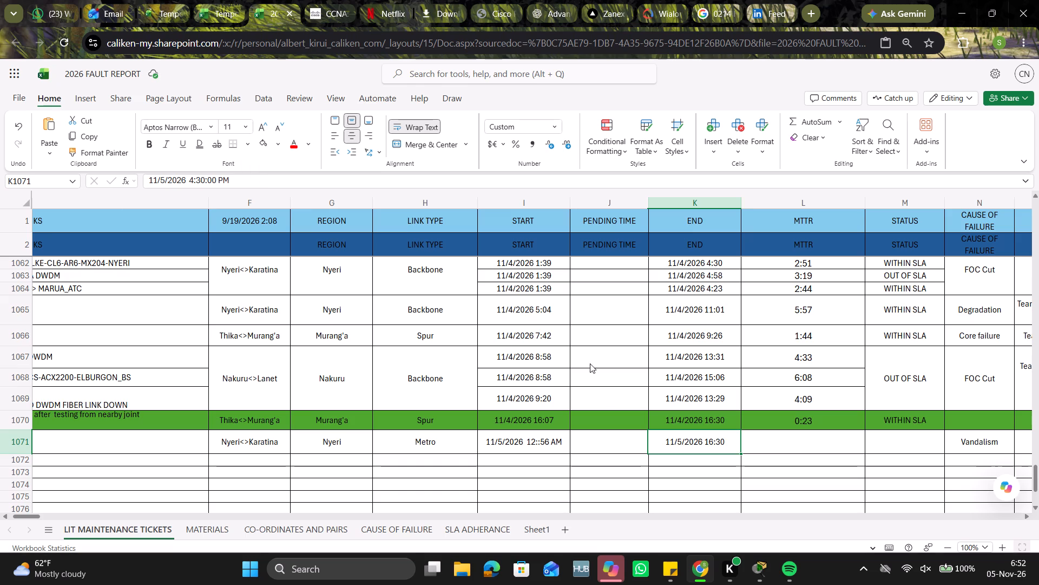
Open the END time of the TKT0154205 row for editing and delete its hour digit.
left_click(706, 440)
left_click(706, 440)
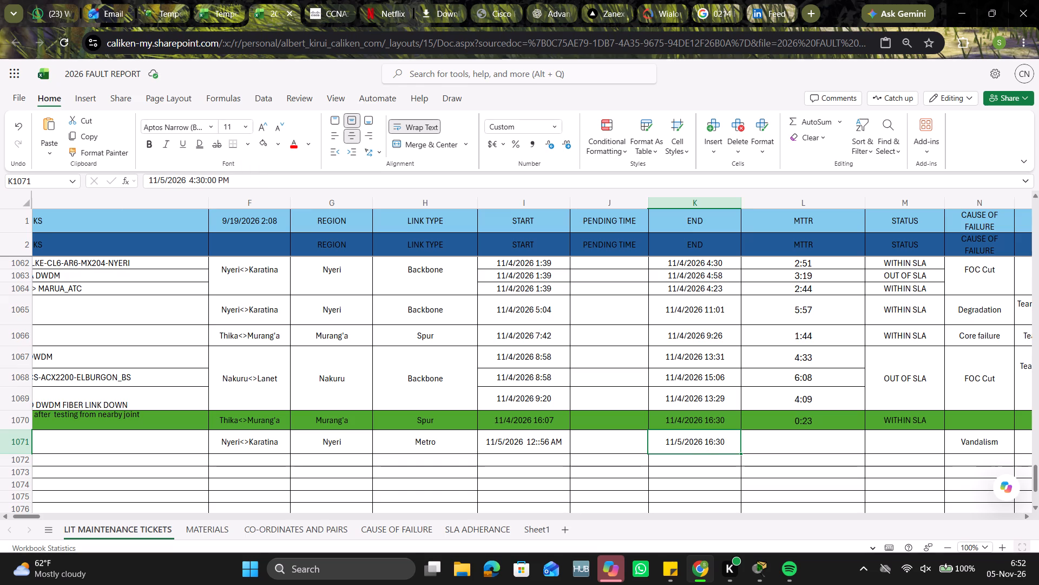
left_click(194, 178)
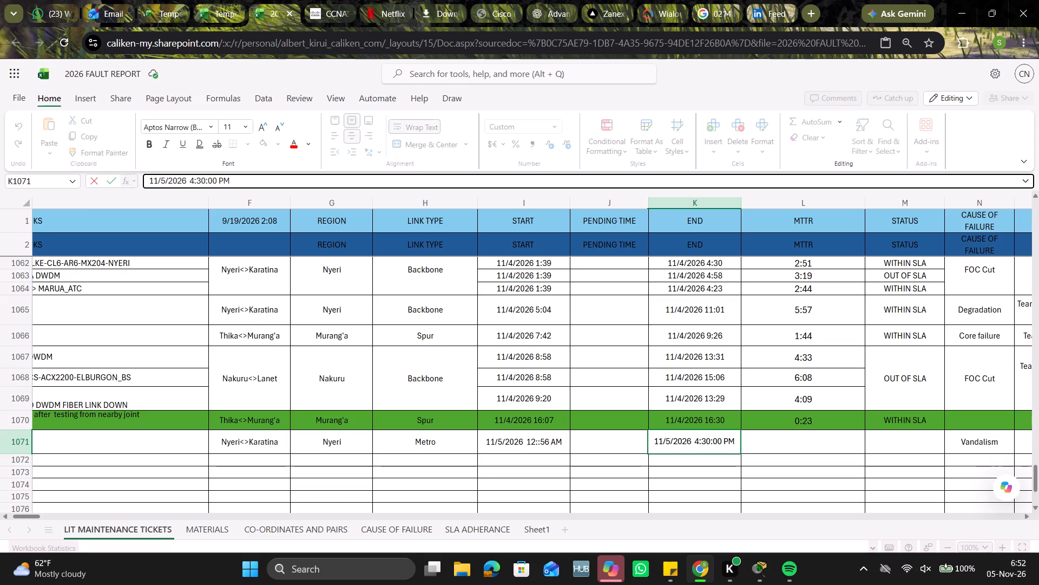
key("BackSpace")
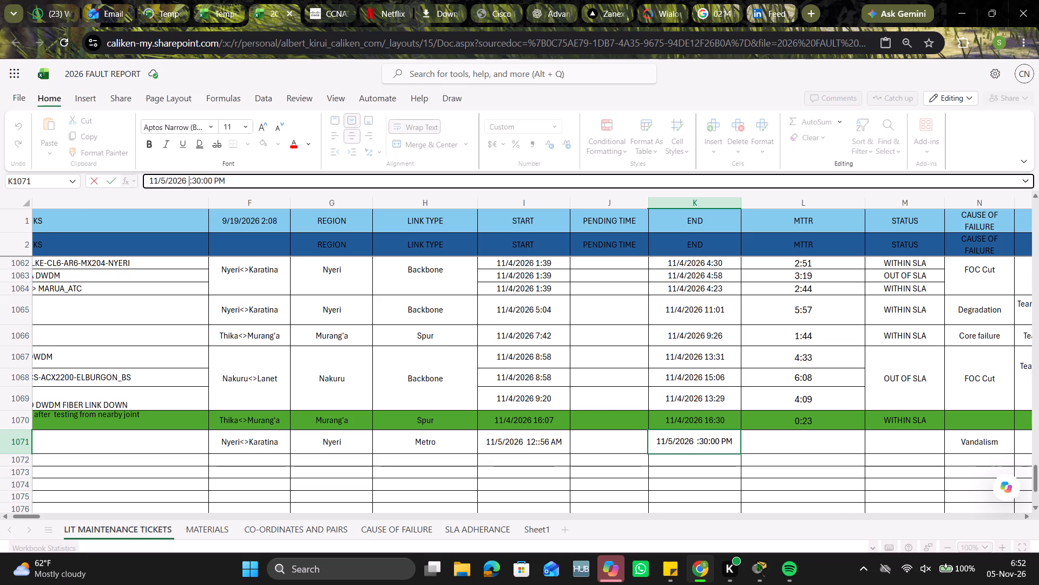
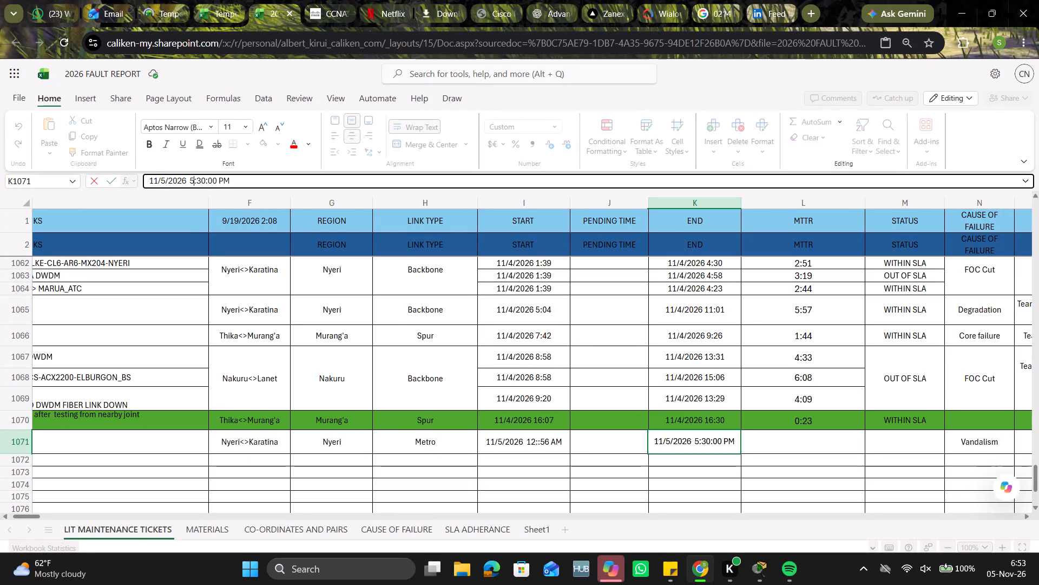
Set the minutes of the END time in the TKT0154205 row to 17, giving 11/5/2026 5:17:00 PM.
left_click(205, 178)
key("BackSpace")
key("BackSpace")
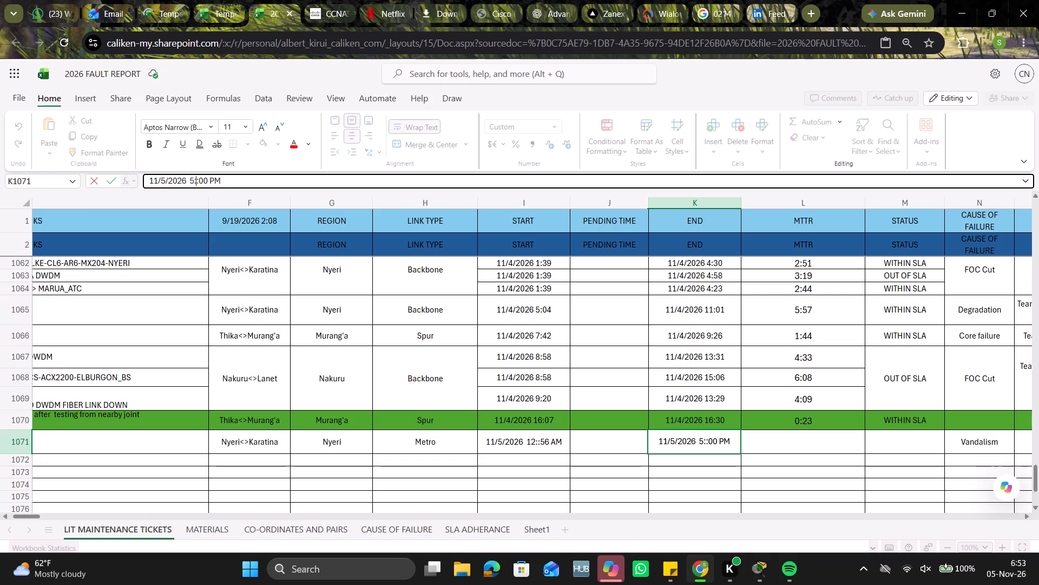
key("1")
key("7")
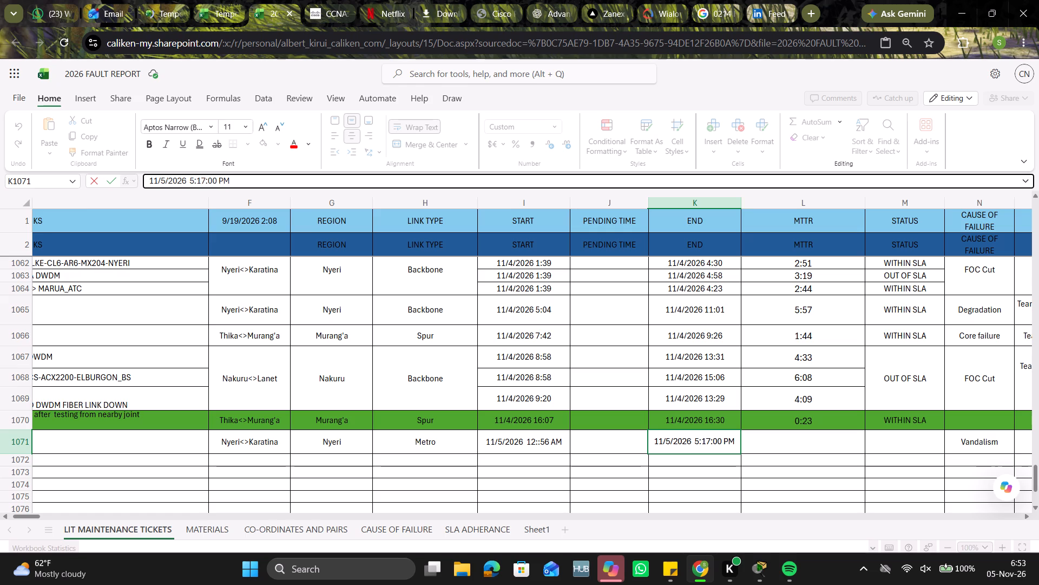
Set the END cell of the TKT0154205 row to 11/5/2026 5:17:00 AM.
left_click(235, 299)
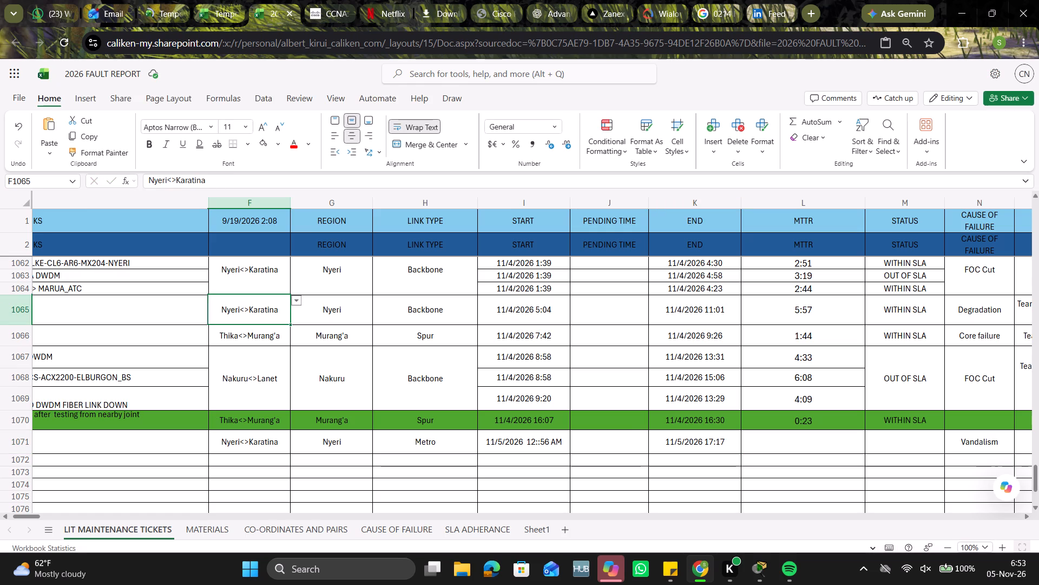
left_click(685, 437)
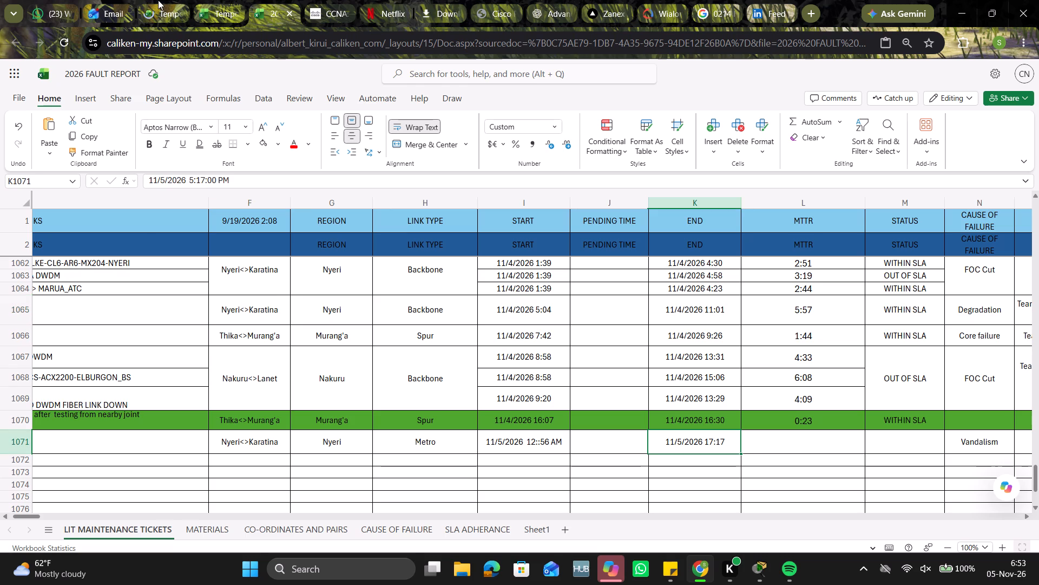
left_click(219, 174)
left_click(222, 178)
key("BackSpace")
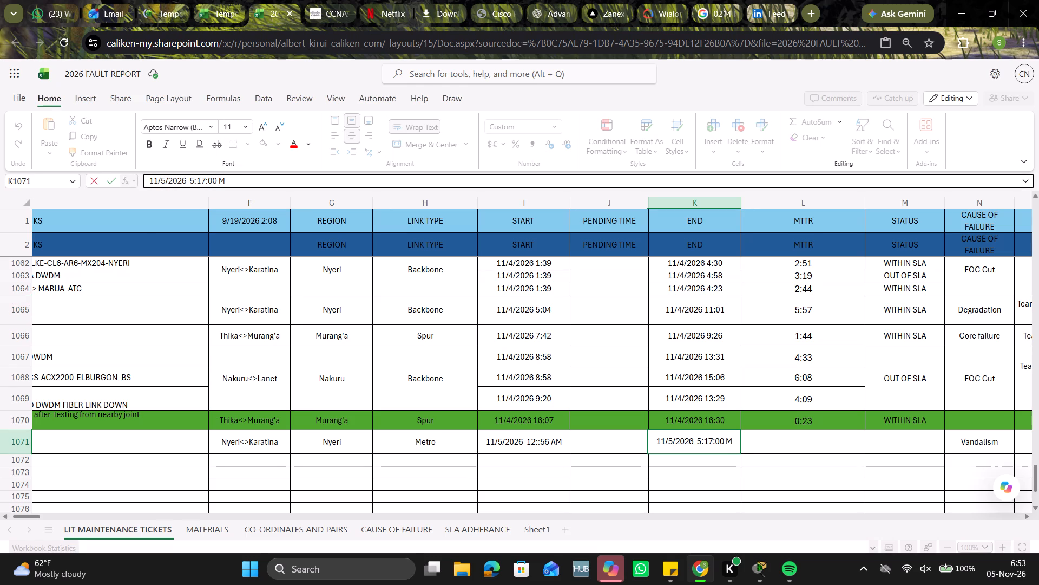
key("a")
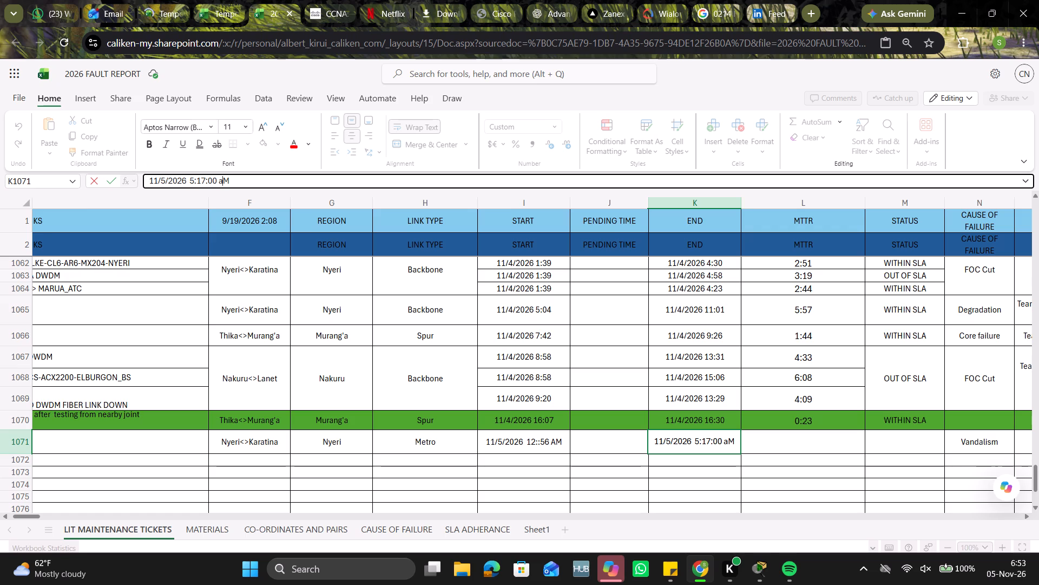
key("BackSpace")
key("a")
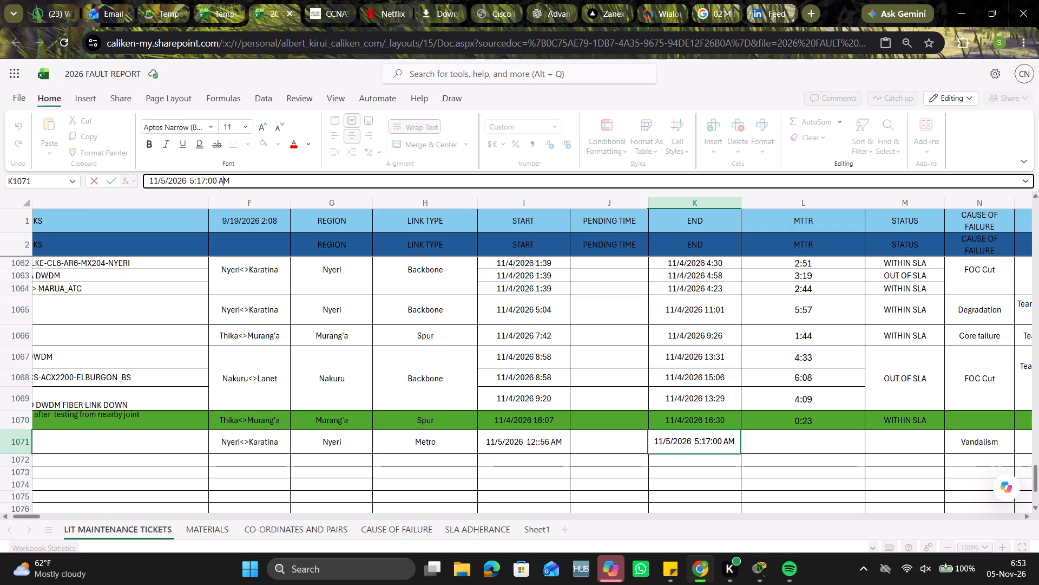
left_click(306, 359)
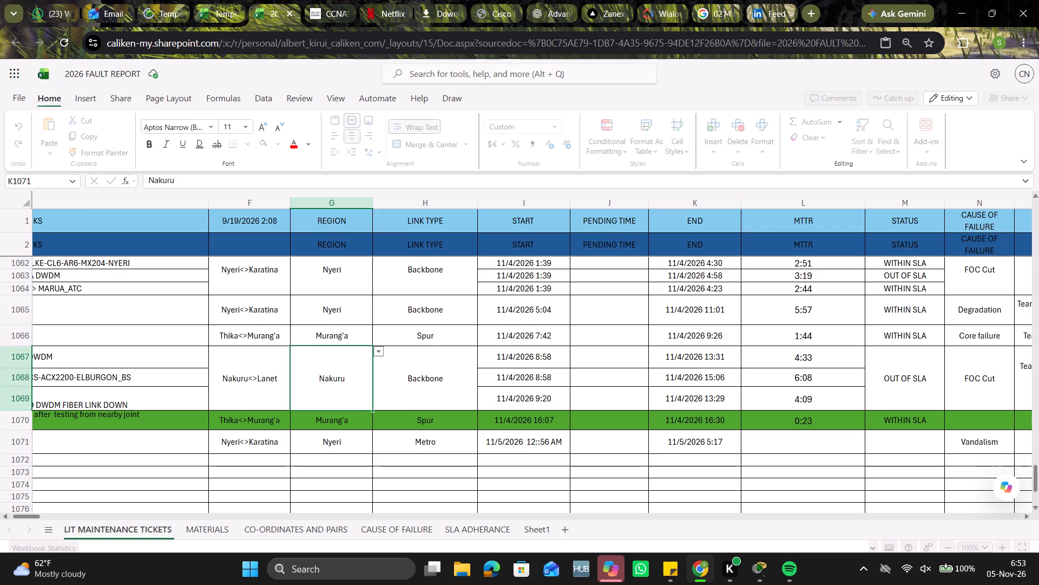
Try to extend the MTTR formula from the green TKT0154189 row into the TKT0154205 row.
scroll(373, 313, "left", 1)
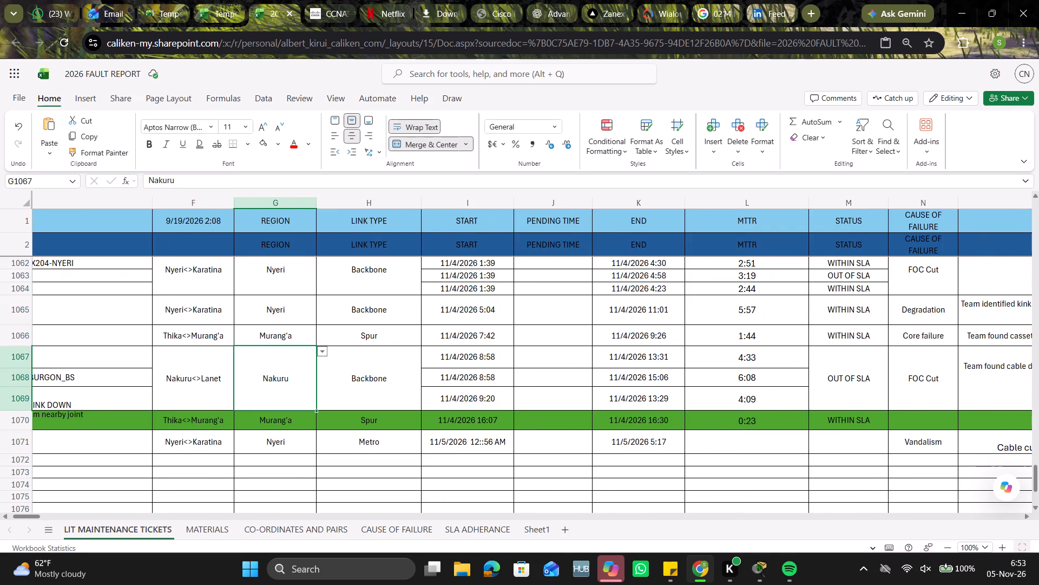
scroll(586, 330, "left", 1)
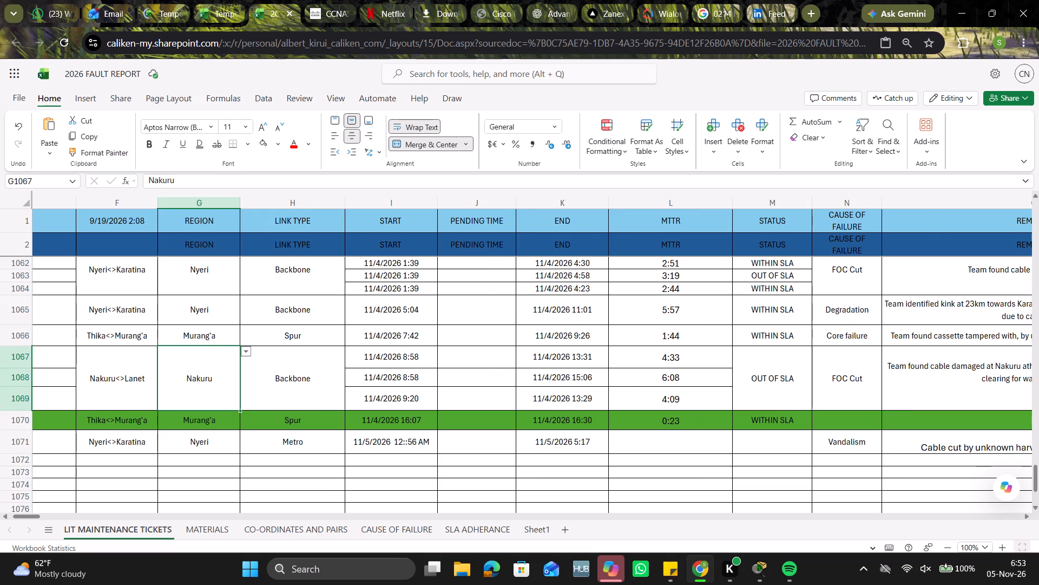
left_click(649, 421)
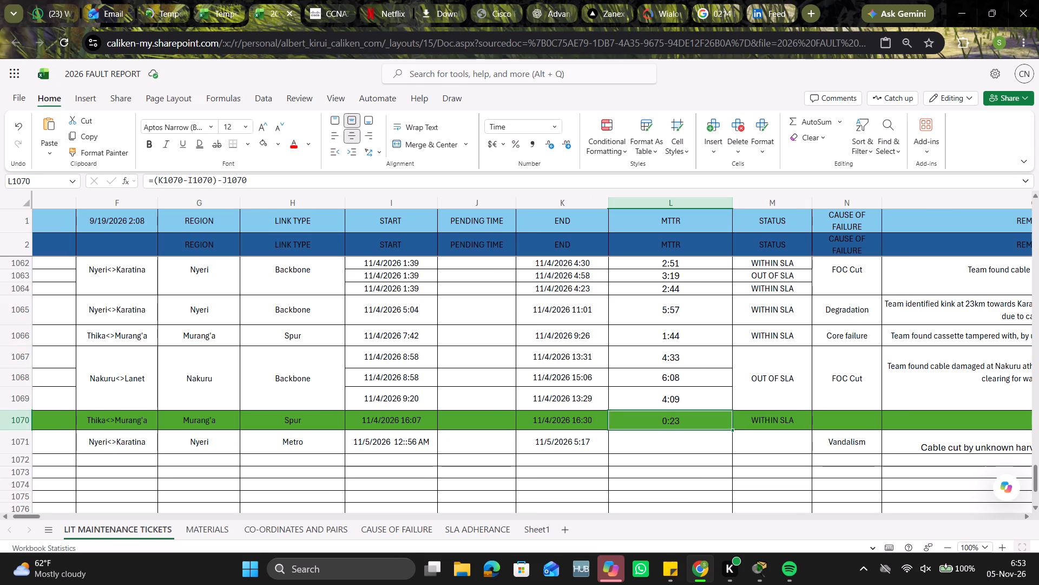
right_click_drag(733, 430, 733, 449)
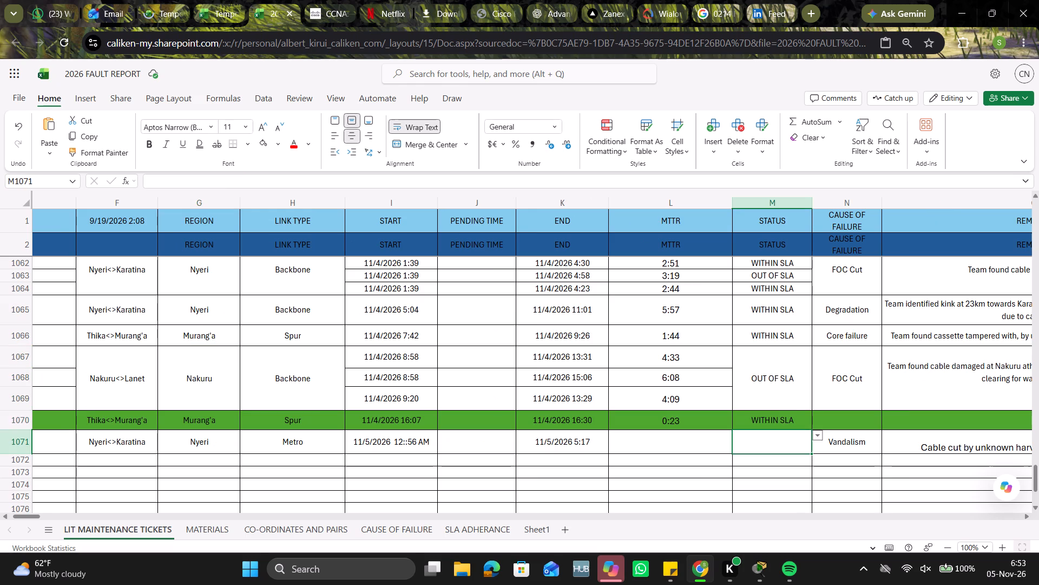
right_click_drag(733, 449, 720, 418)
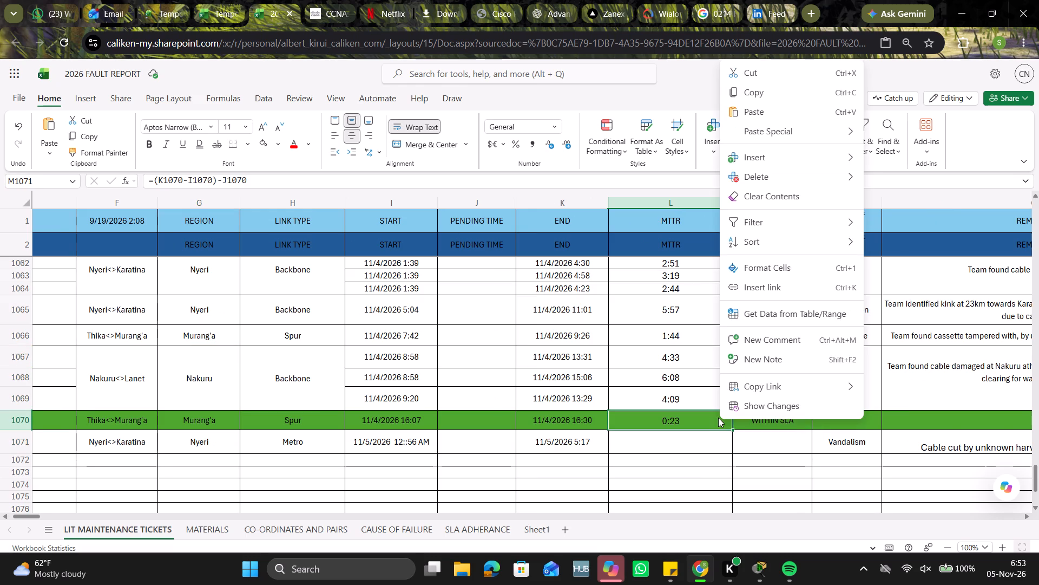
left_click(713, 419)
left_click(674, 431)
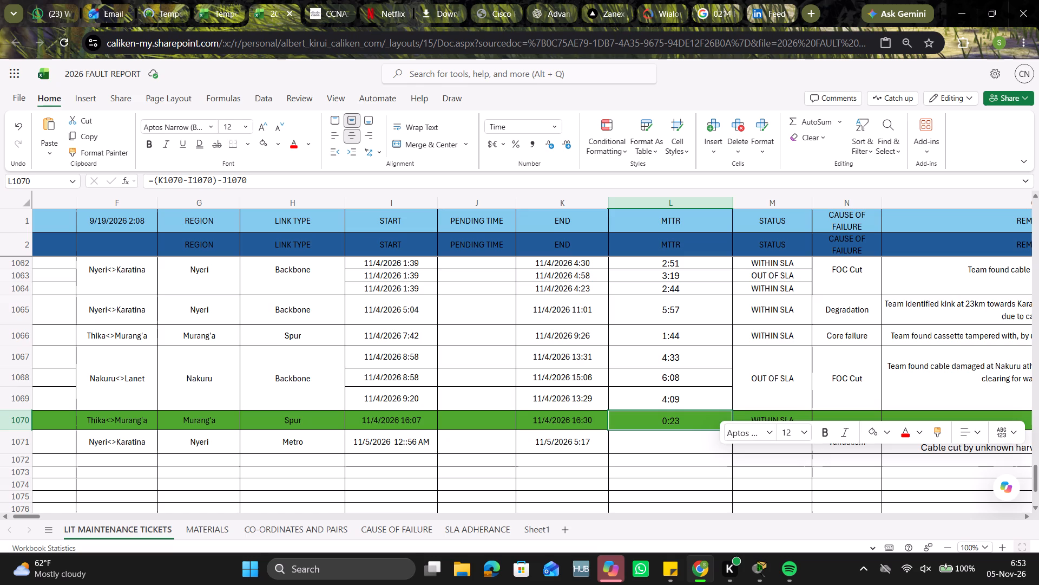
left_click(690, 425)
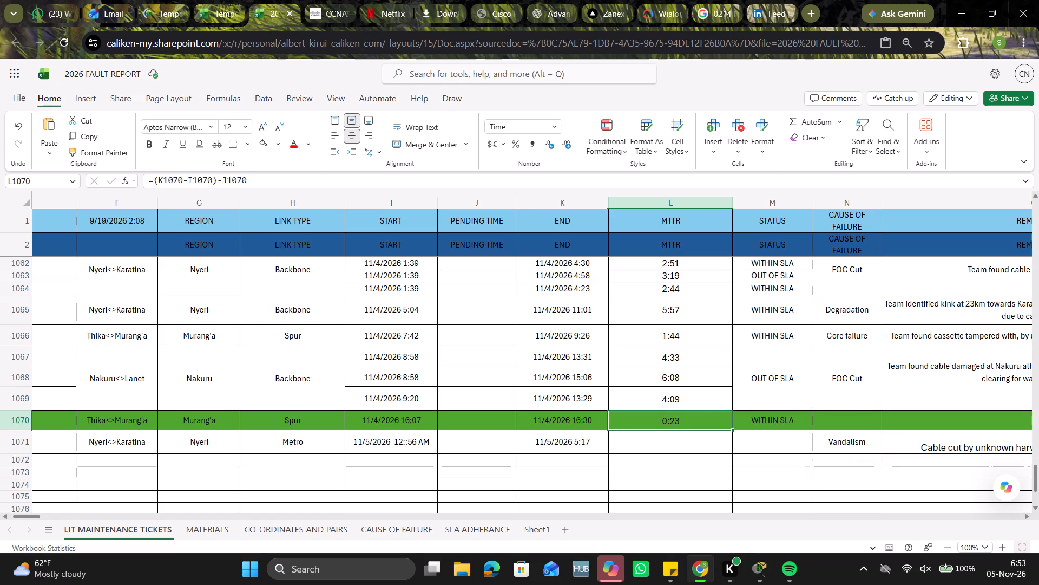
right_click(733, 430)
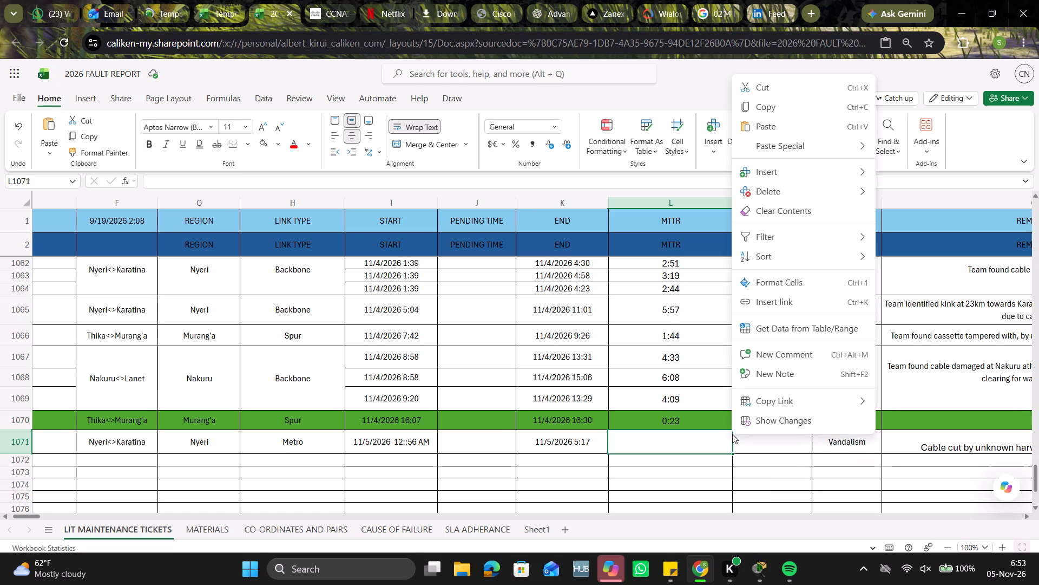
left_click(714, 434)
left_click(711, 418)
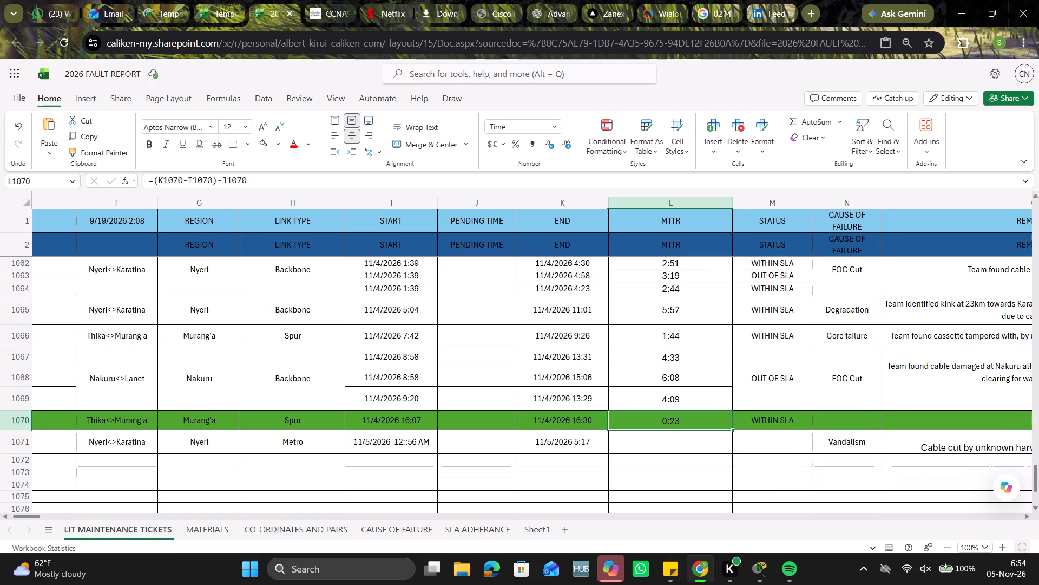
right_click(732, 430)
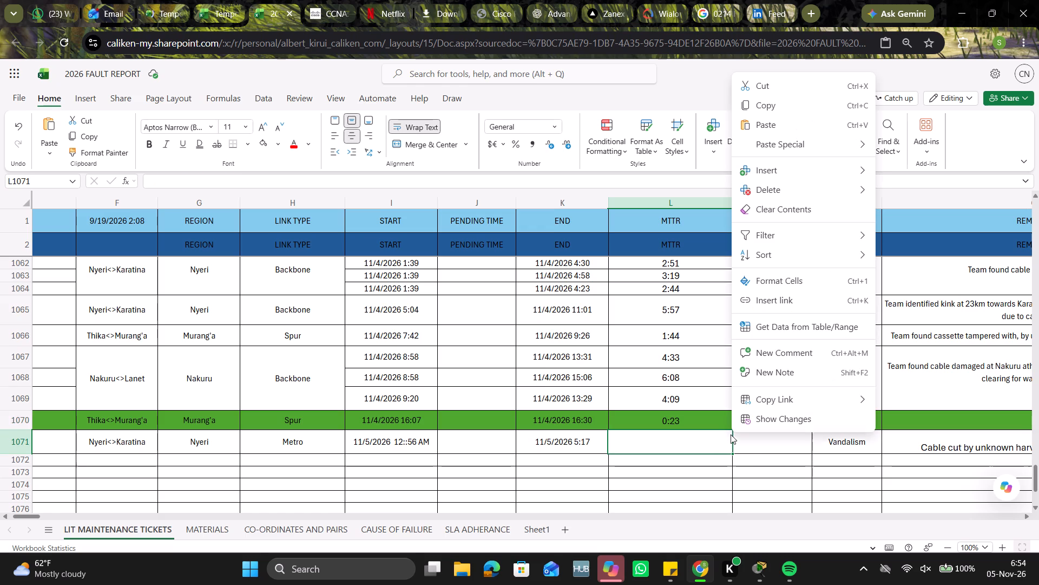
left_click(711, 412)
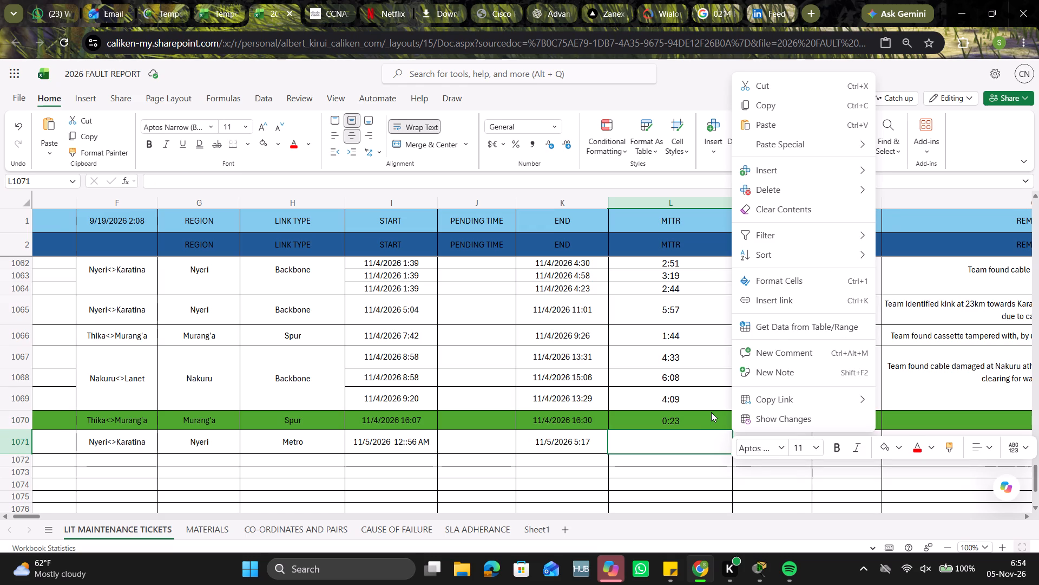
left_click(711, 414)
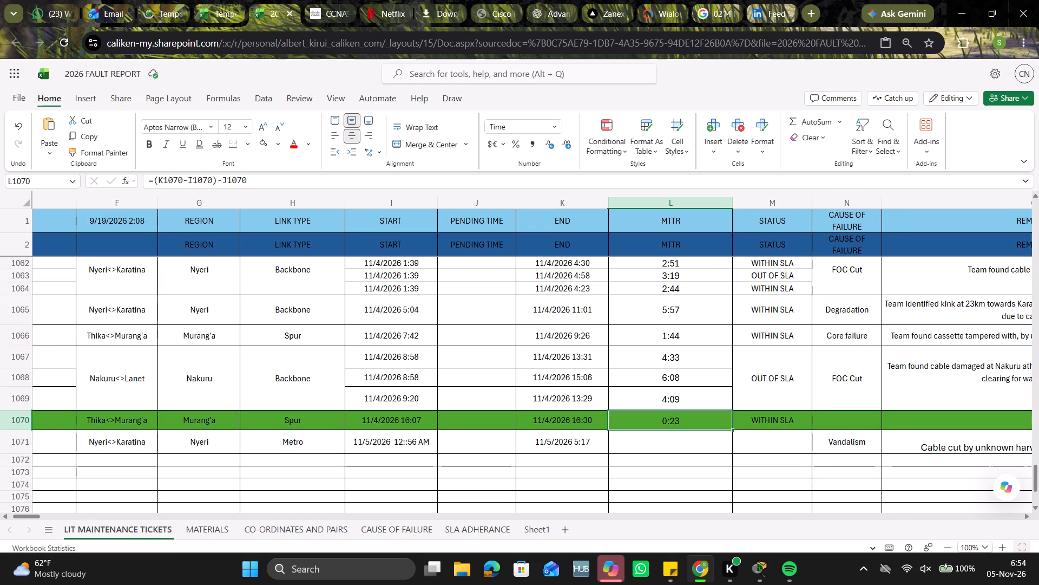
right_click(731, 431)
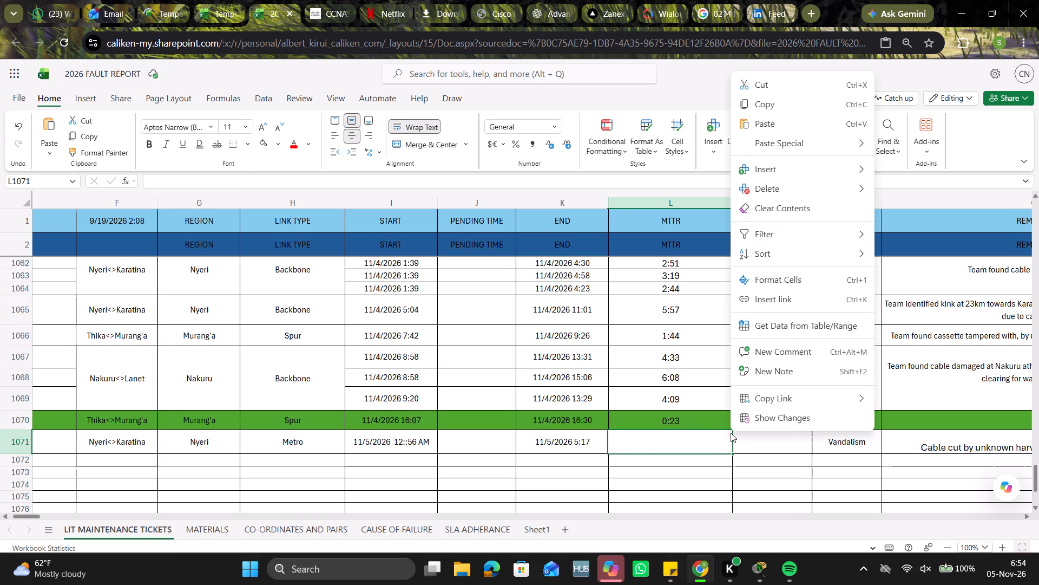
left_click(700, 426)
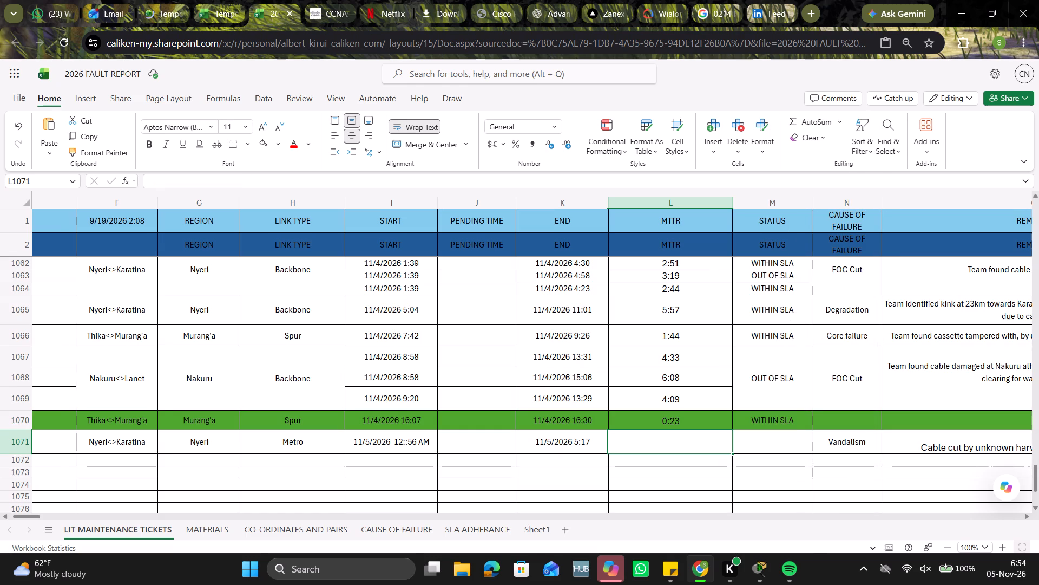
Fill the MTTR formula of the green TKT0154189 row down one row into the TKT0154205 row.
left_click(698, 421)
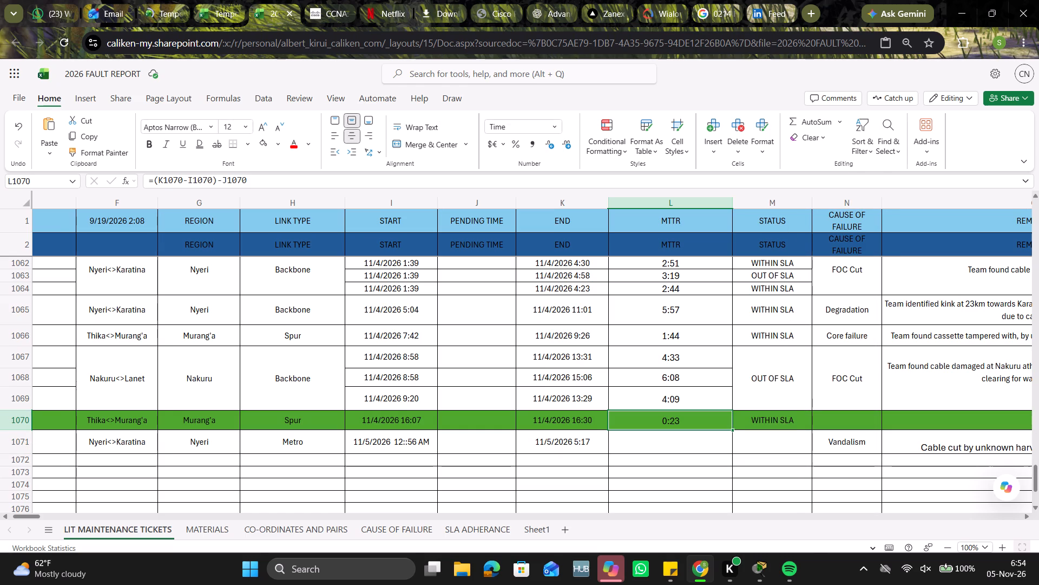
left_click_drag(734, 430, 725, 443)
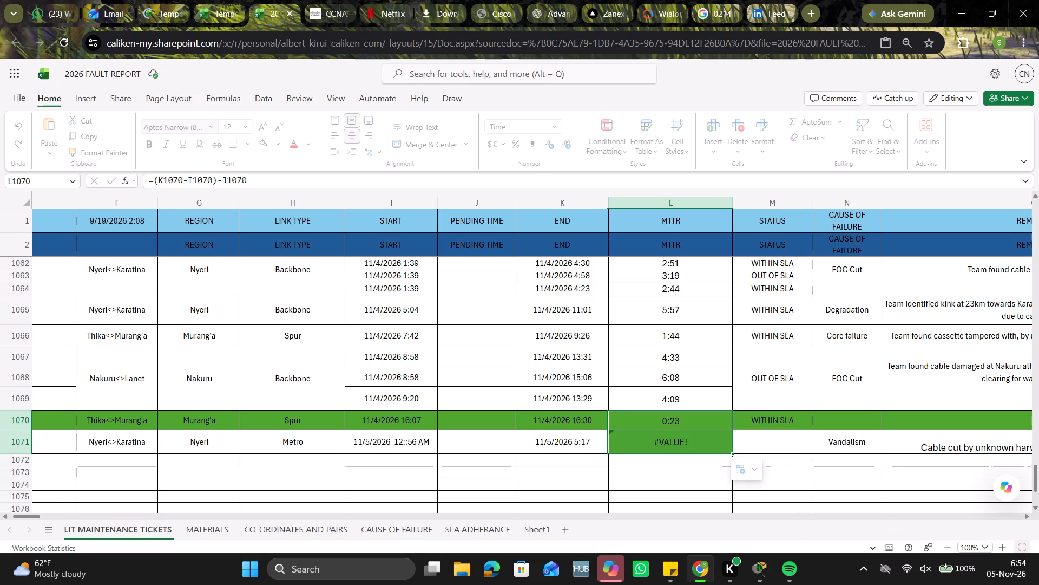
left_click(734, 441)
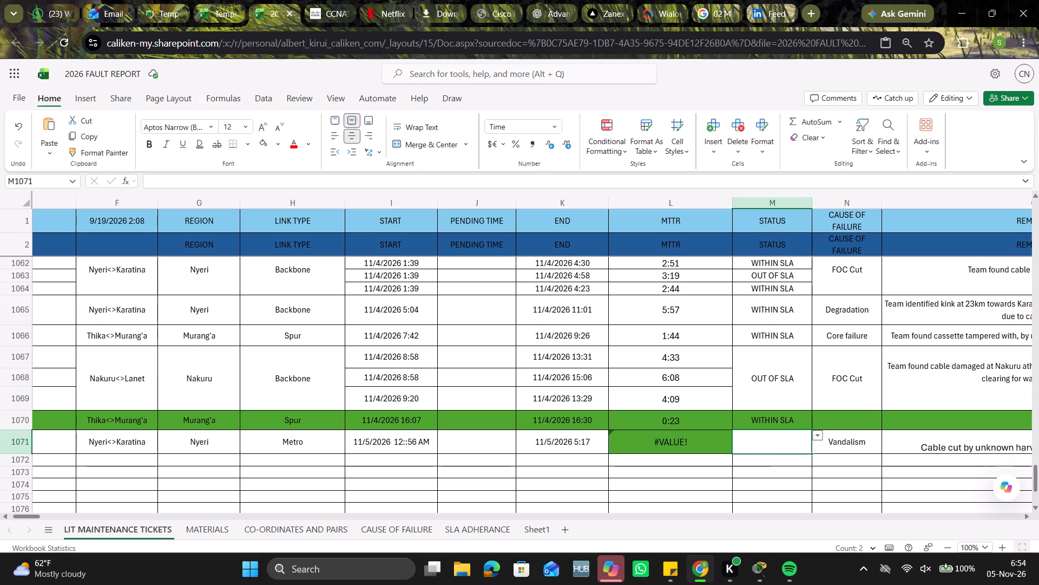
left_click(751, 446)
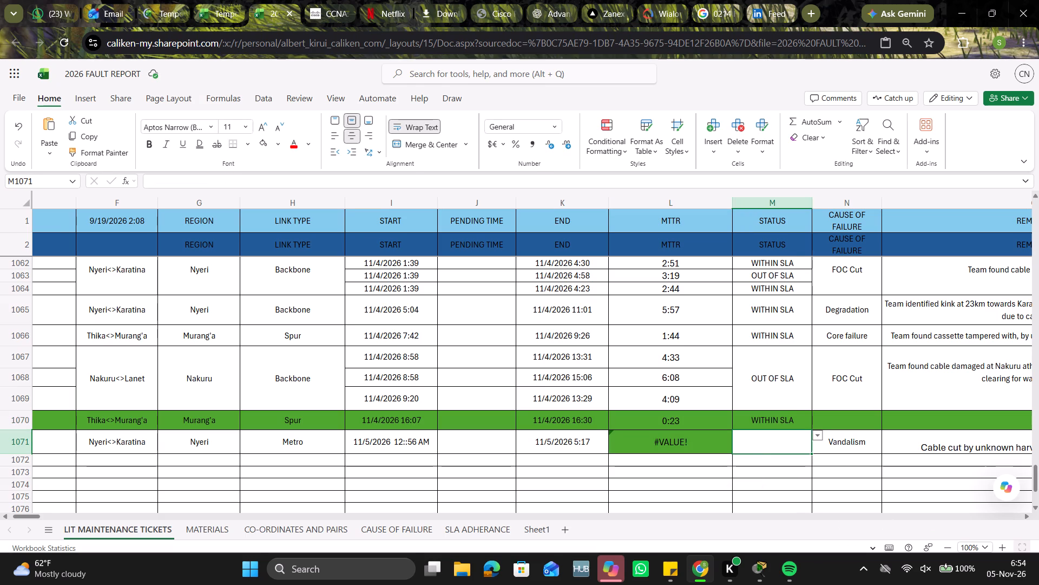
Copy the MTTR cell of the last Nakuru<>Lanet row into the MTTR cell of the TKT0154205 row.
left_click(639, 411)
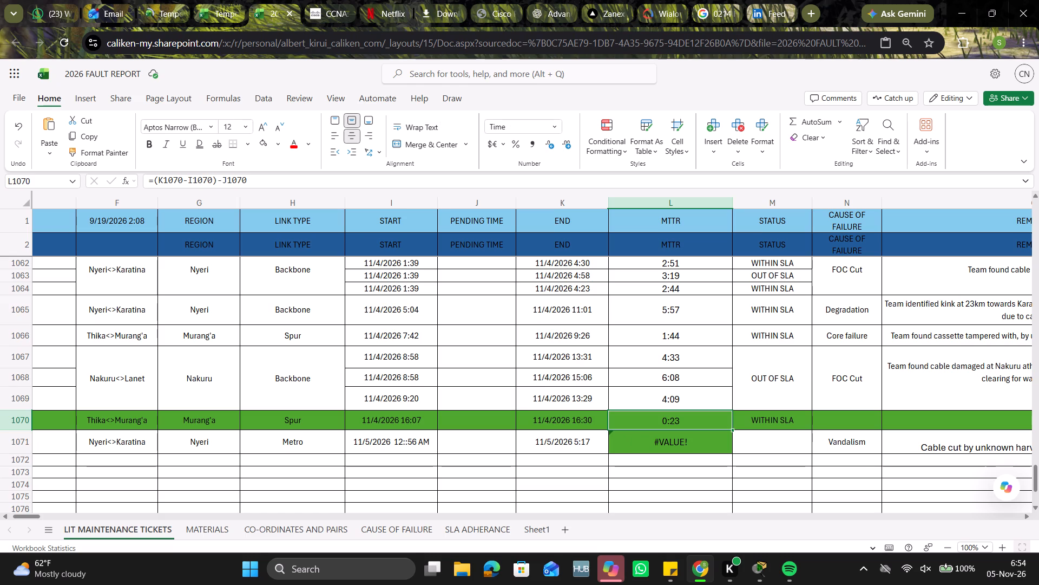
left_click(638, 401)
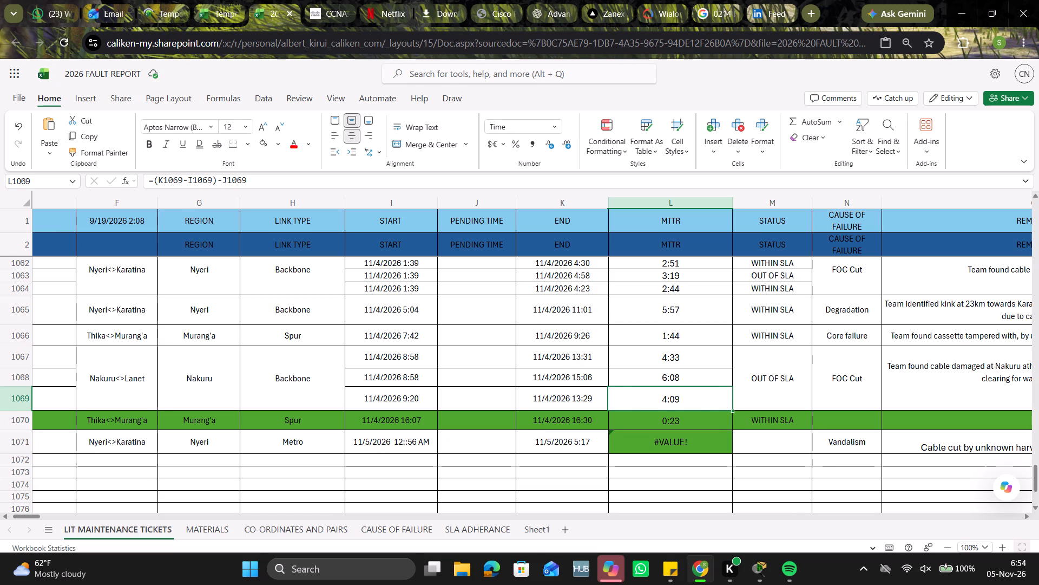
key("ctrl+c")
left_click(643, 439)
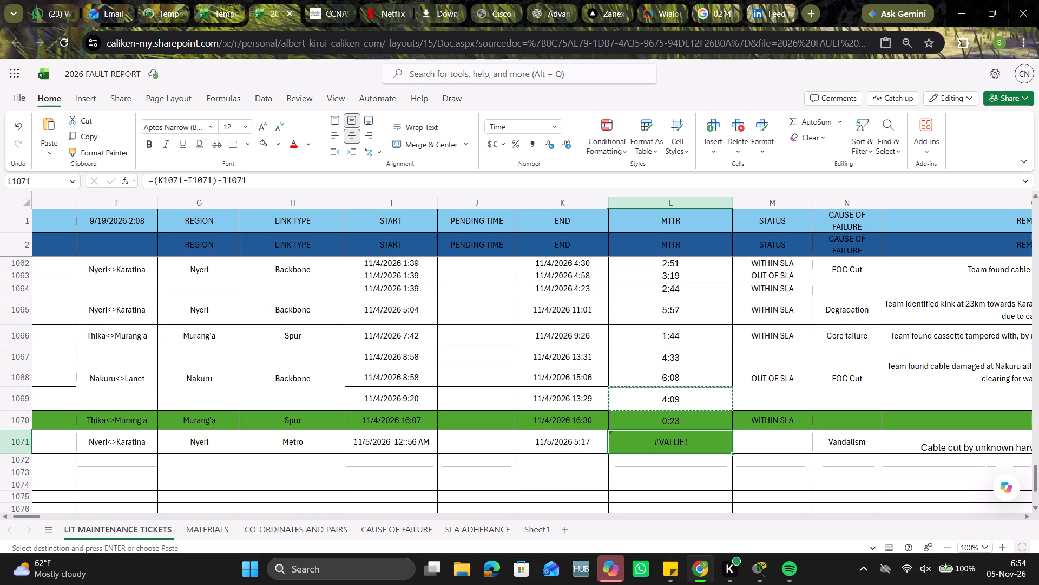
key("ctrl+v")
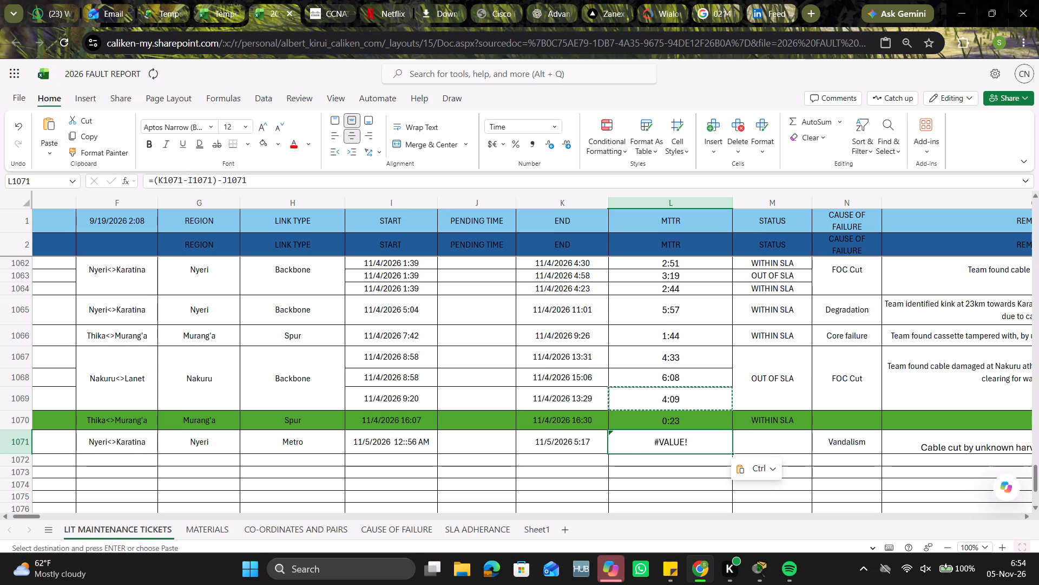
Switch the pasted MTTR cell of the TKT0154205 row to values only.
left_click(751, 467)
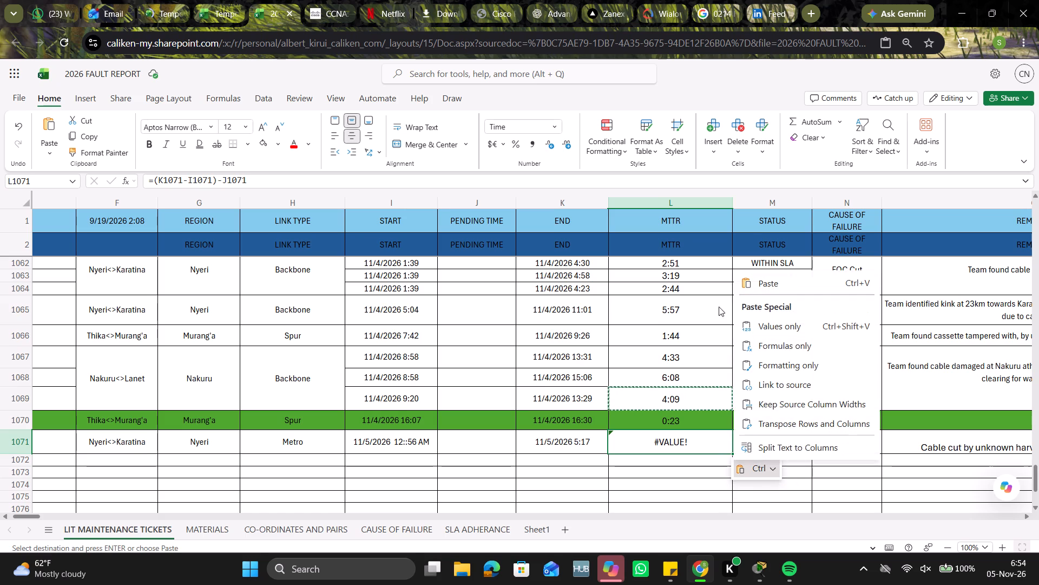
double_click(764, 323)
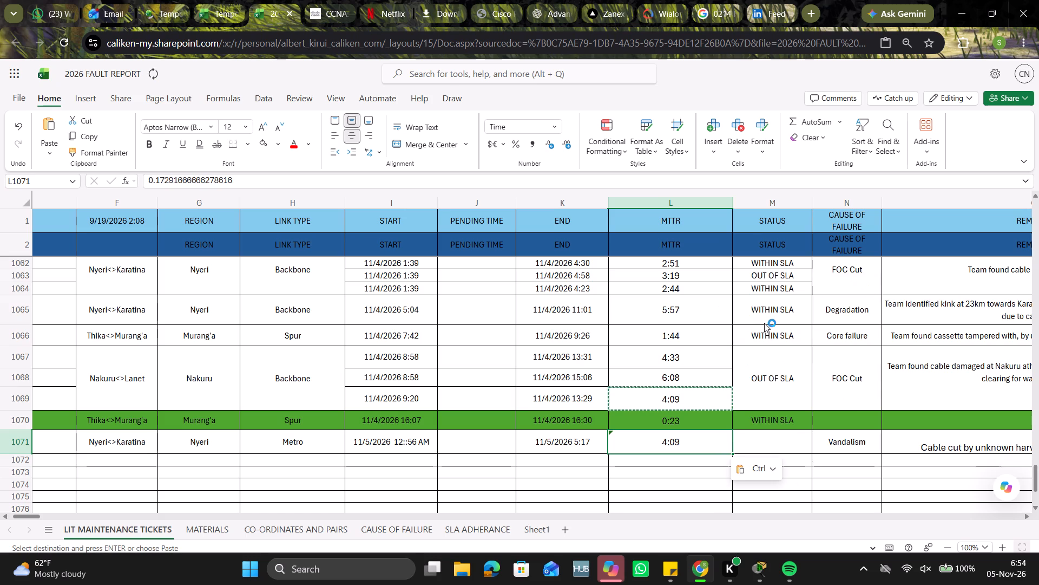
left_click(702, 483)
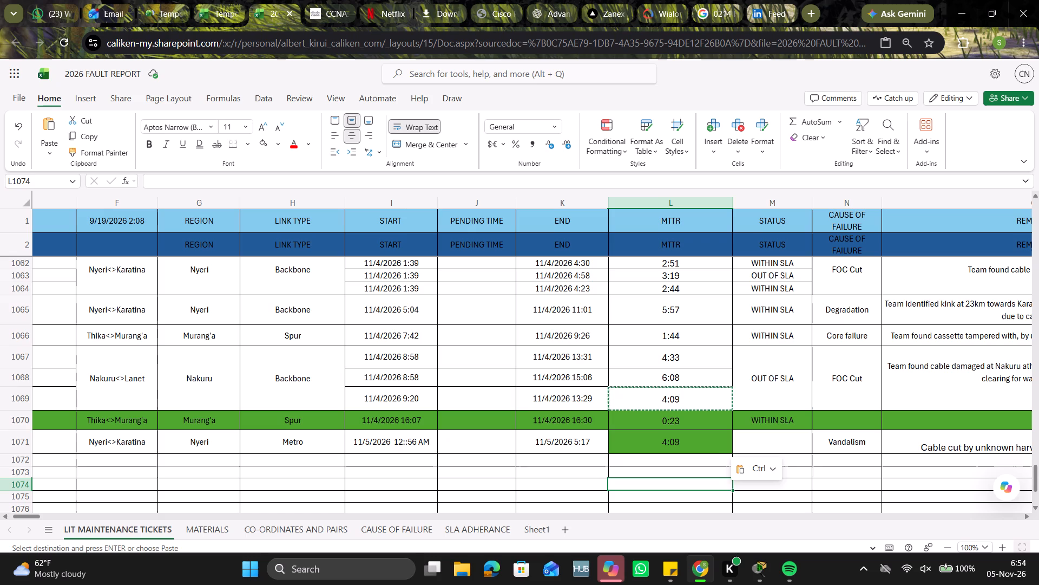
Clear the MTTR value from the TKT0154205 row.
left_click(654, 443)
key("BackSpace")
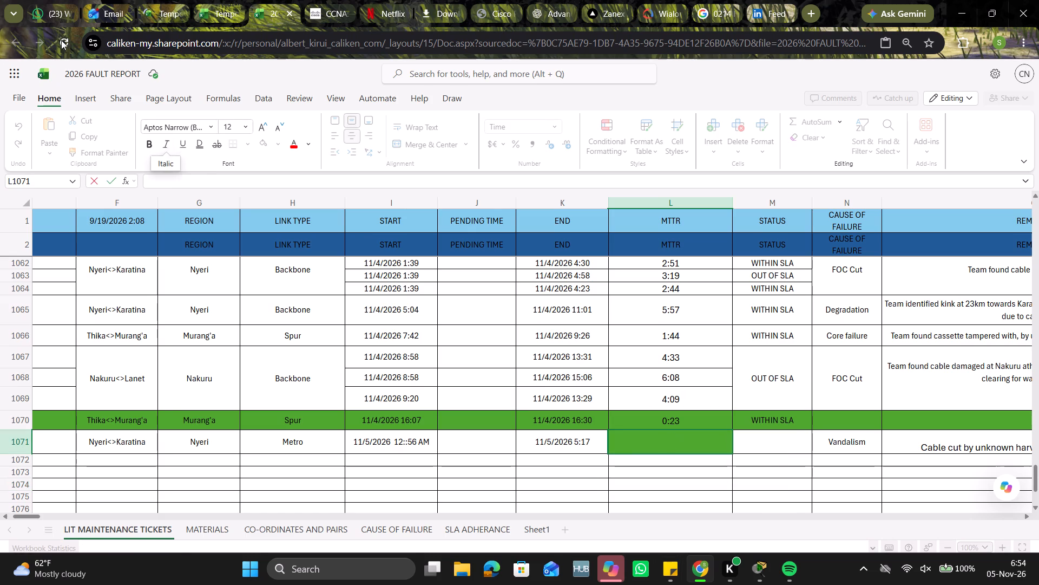
Capture a screenshot of the COMPLETED TICKETS and Pending TASKS sections on Sheet1, down to the N/A entry.
left_click(539, 536)
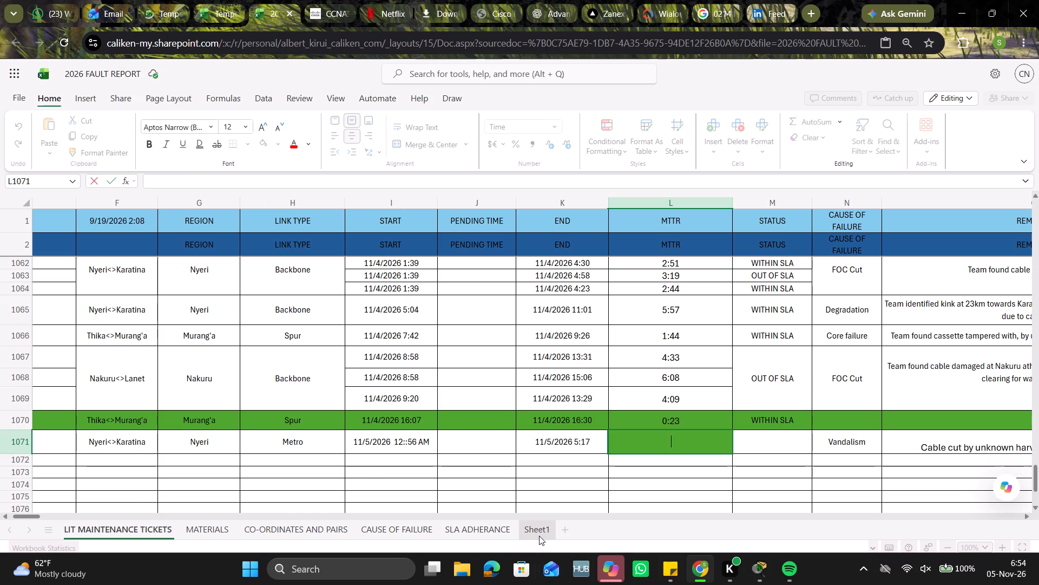
left_click(537, 528)
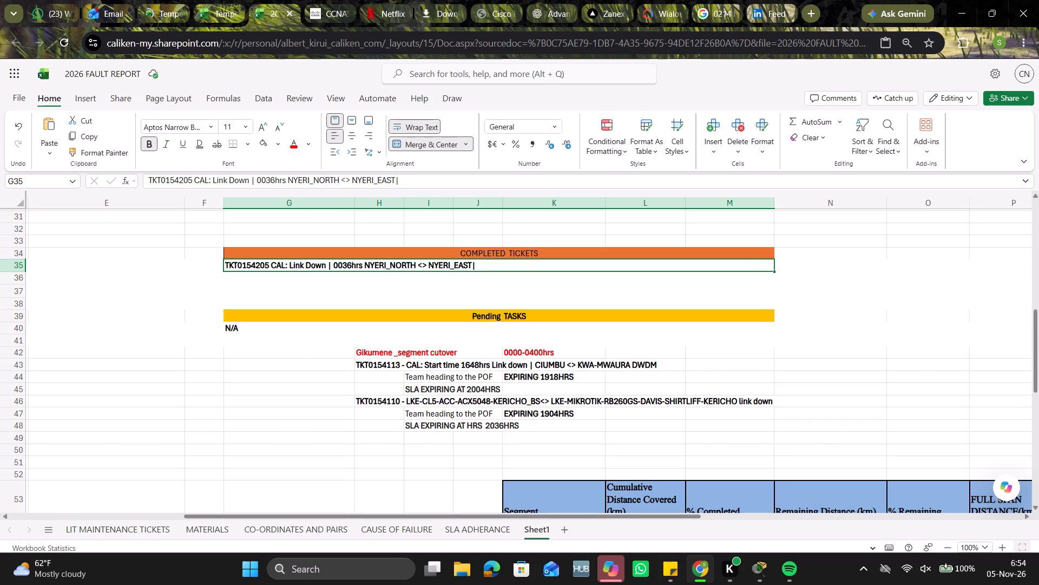
left_click(436, 459)
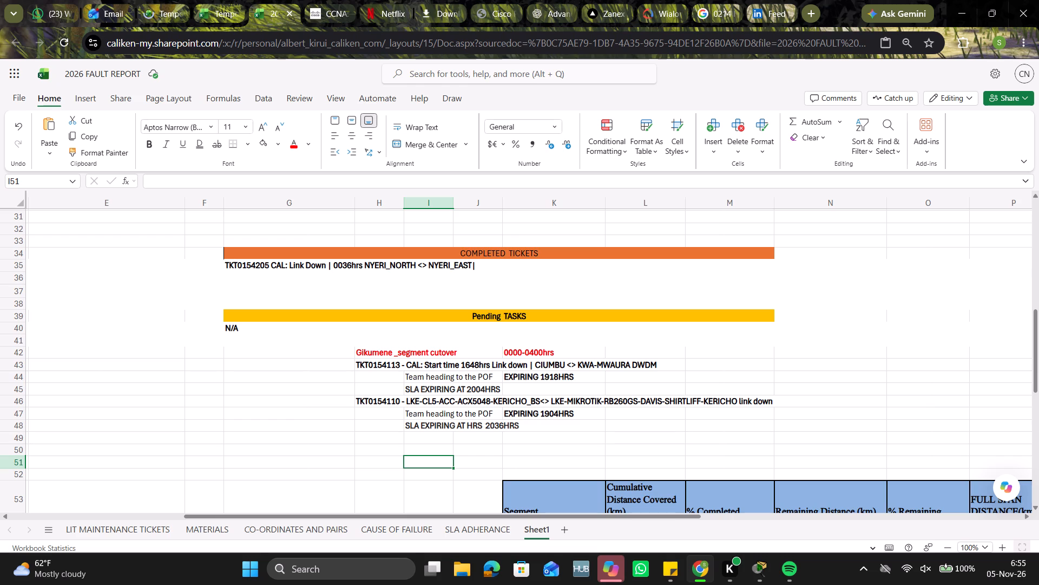
key("Print")
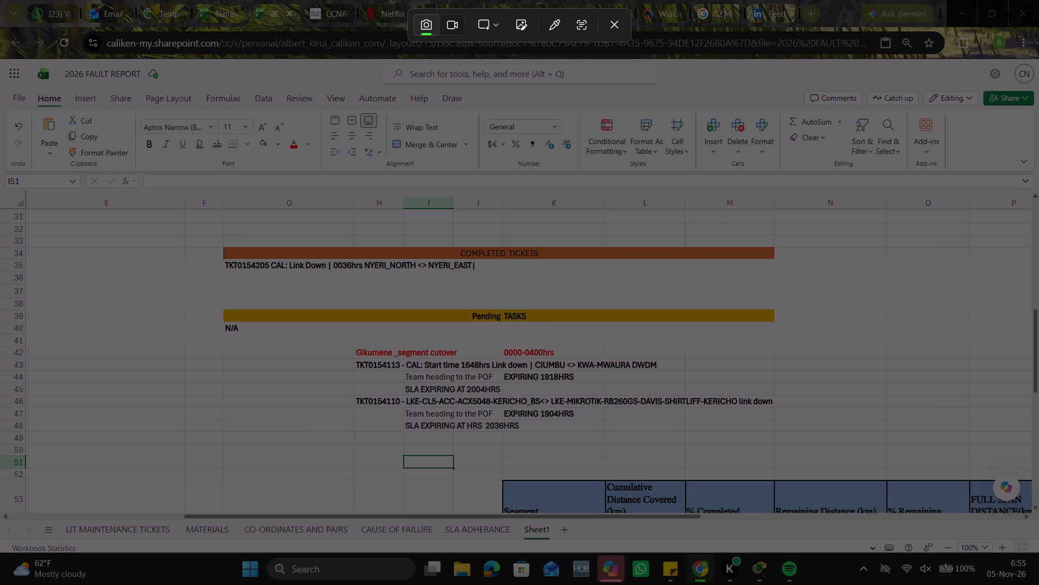
left_click_drag(226, 246, 515, 303)
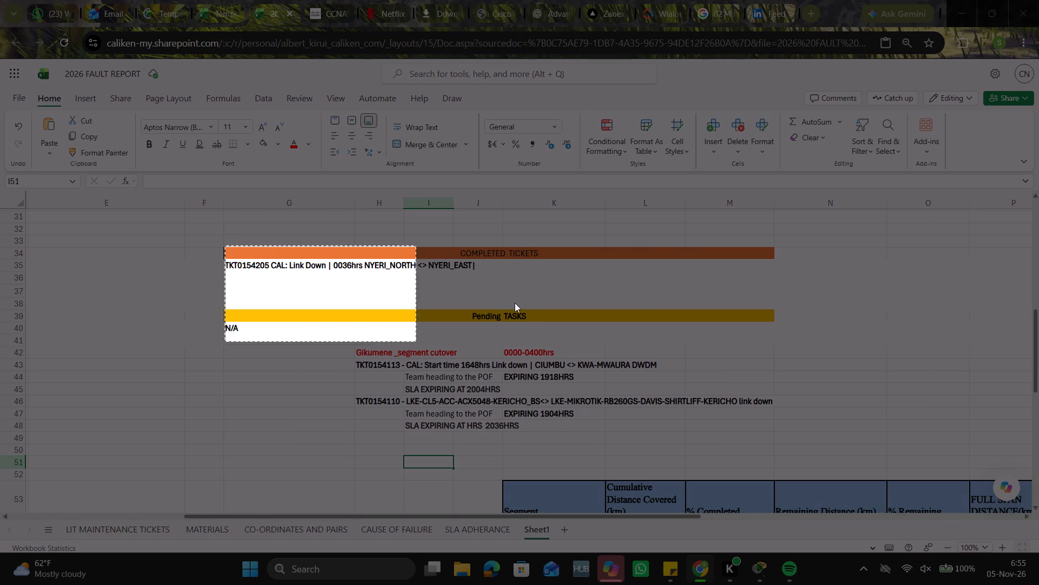
left_click_drag(515, 303, 564, 349)
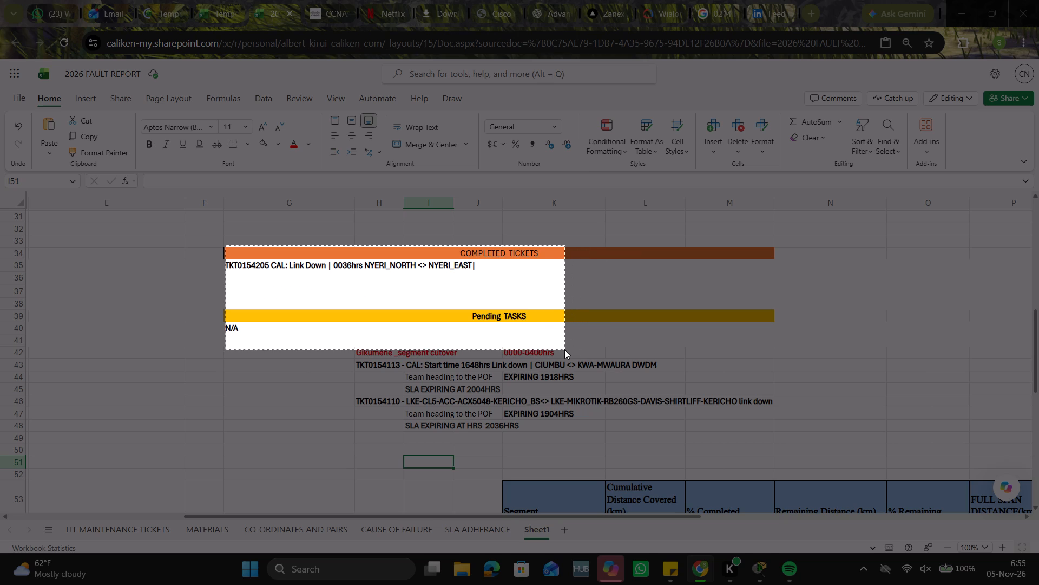
left_click_drag(564, 349, 550, 341)
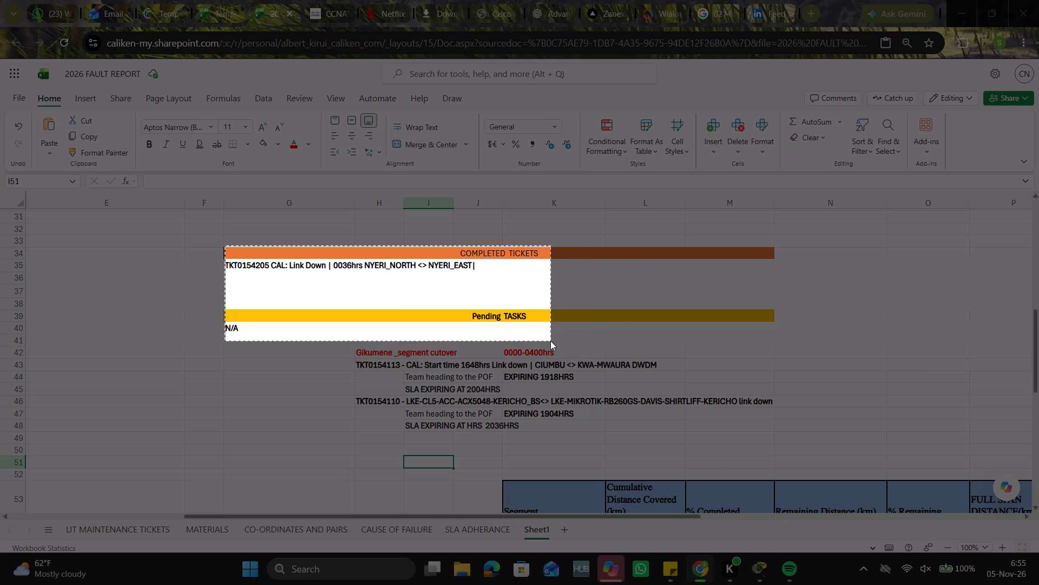
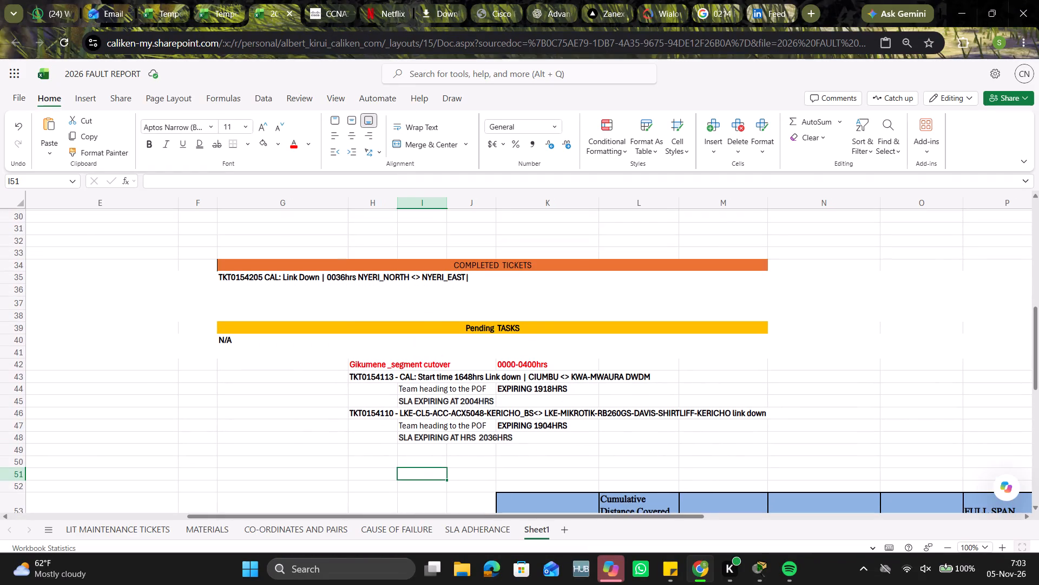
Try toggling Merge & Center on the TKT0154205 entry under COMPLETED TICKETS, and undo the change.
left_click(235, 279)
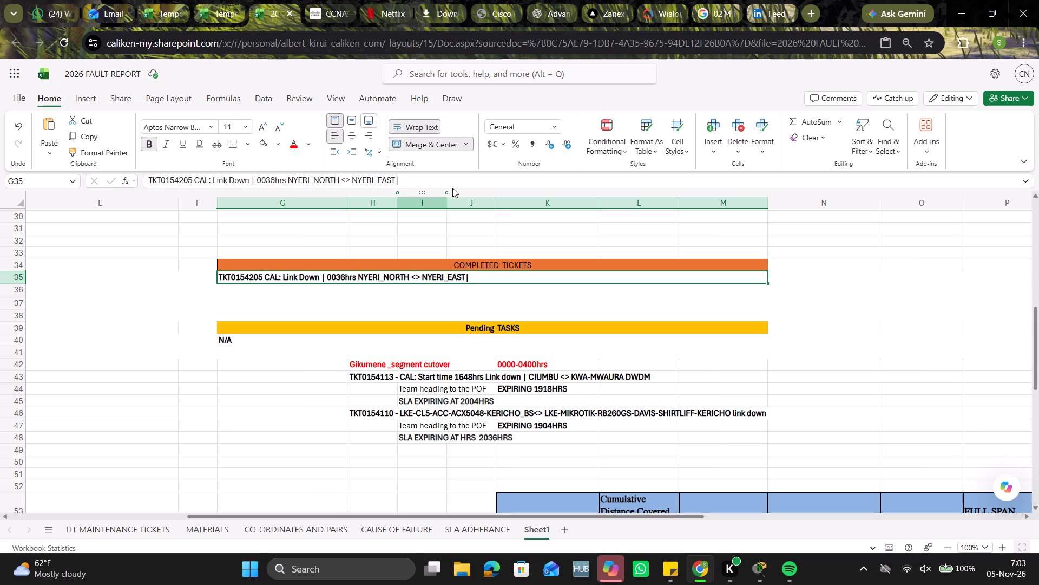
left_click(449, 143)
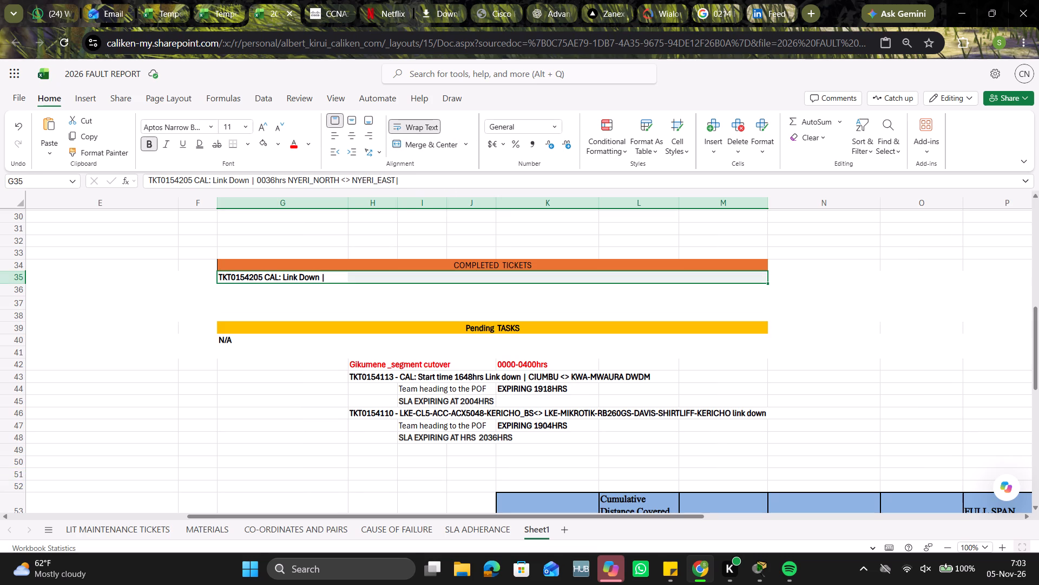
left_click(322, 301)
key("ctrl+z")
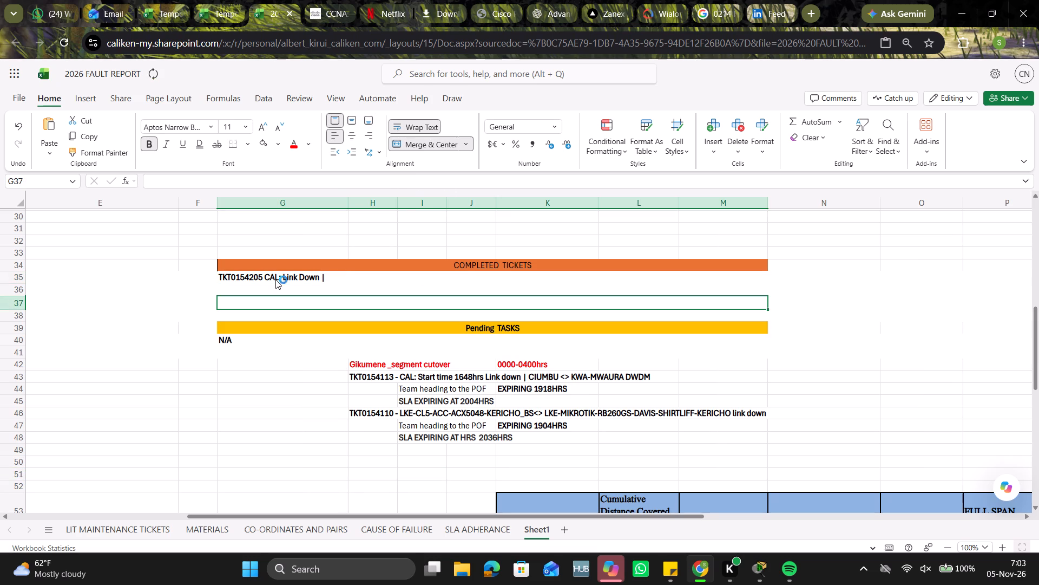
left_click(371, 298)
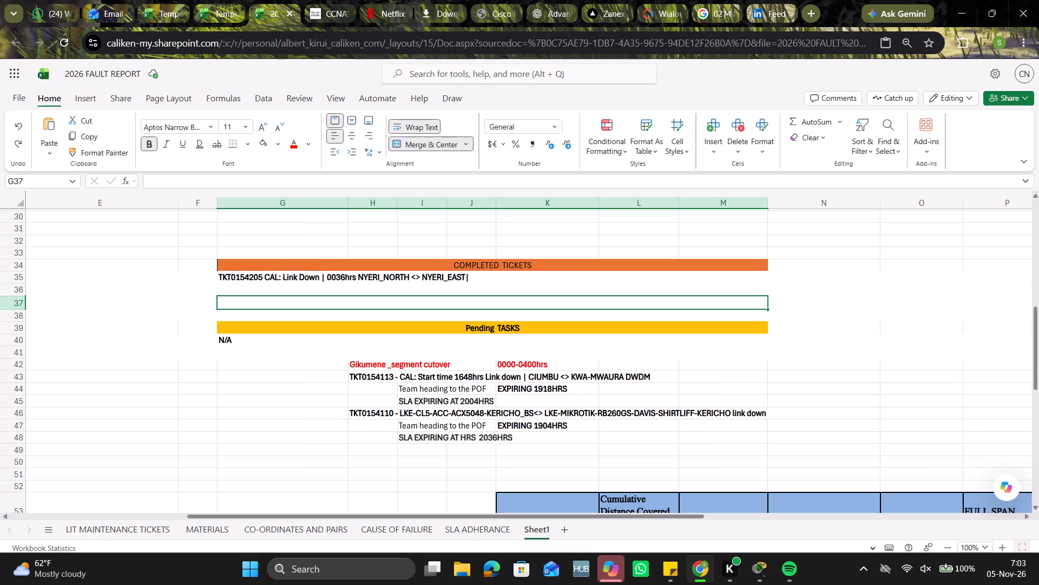
Apply Merge & Center to the N/A entry under Pending TASKS.
left_click(232, 344)
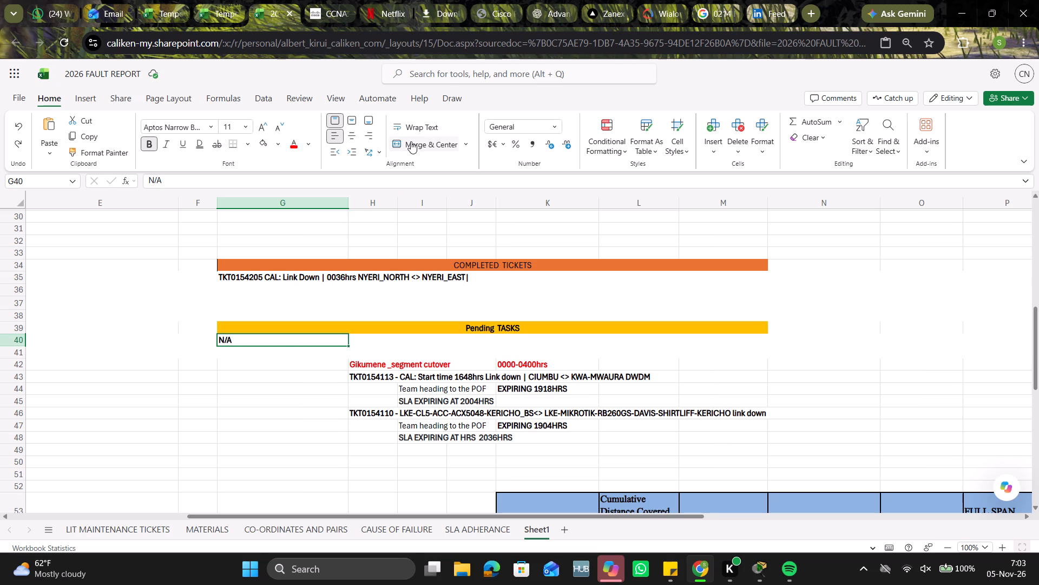
left_click(411, 141)
left_click(426, 270)
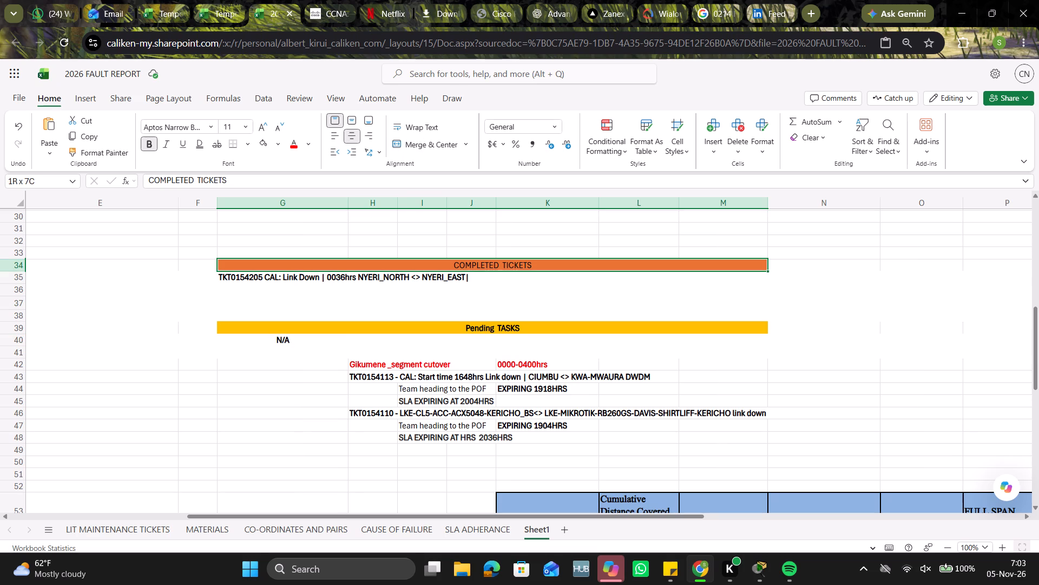
Left-align the COMPLETED TICKETS and Pending TASKS header rows on Sheet1.
left_click(249, 275)
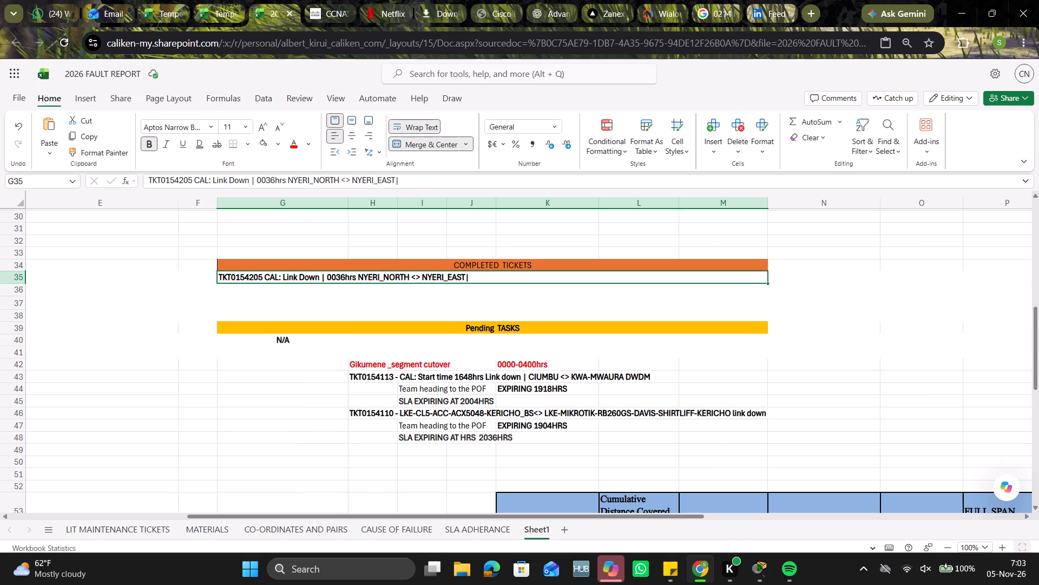
left_click_drag(785, 313, 467, 270)
left_click(467, 270)
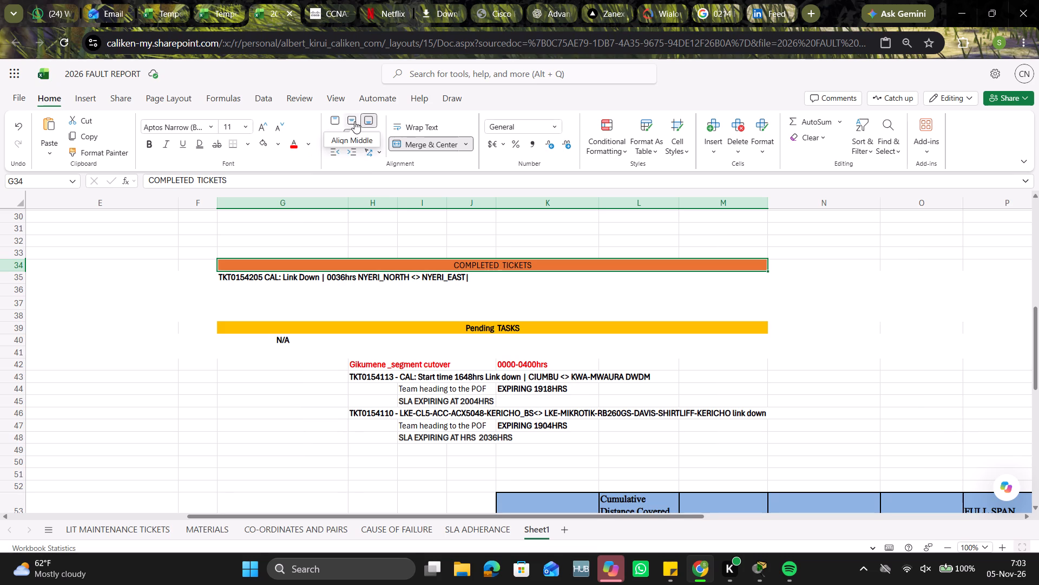
left_click(333, 135)
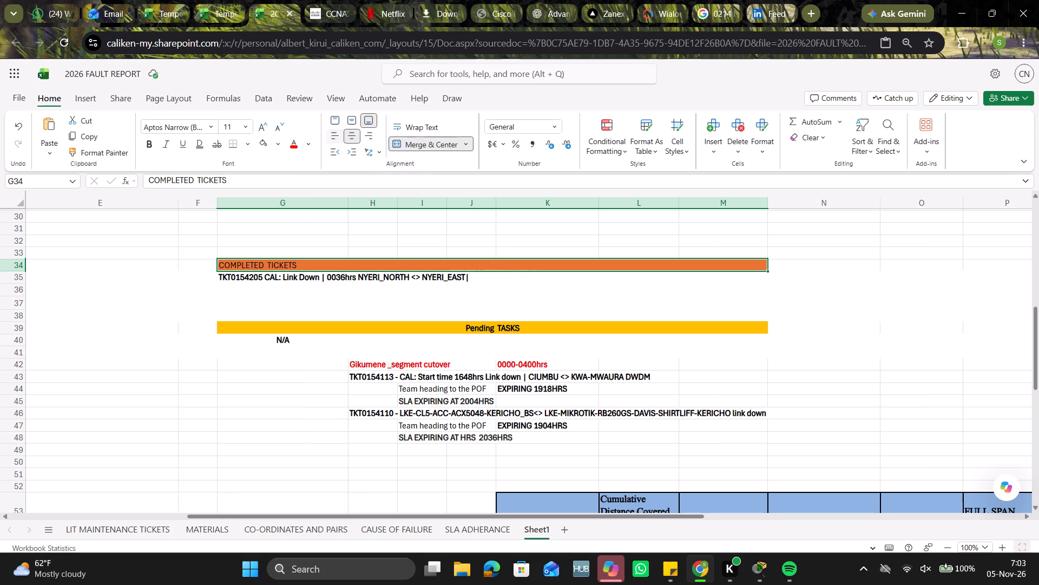
left_click(274, 327)
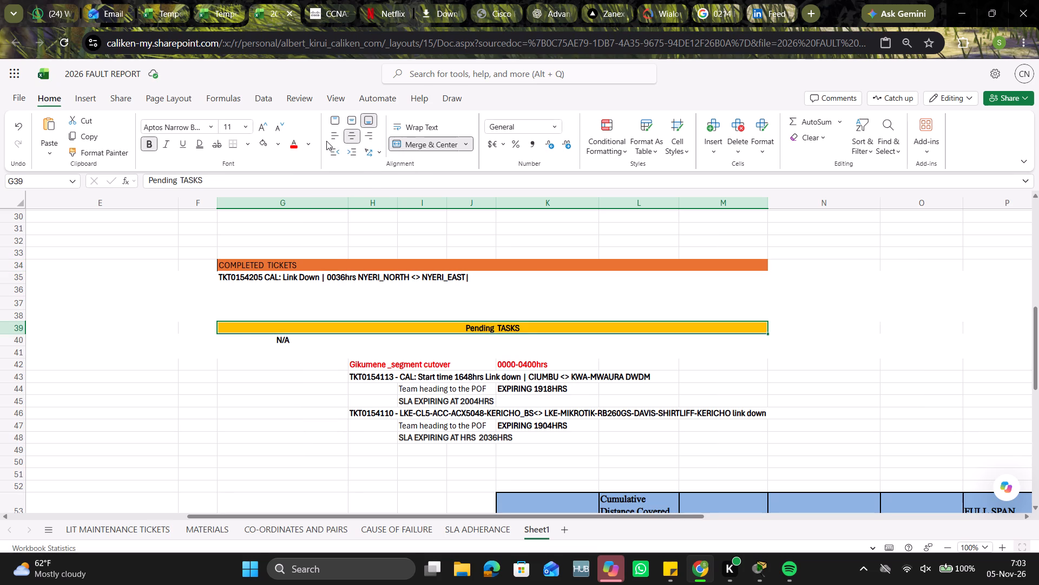
left_click(334, 132)
Capture a screenshot of the left-aligned COMPLETED TICKETS and Pending TASKS sections, from the first header down to the N/A entry.
left_click(296, 372)
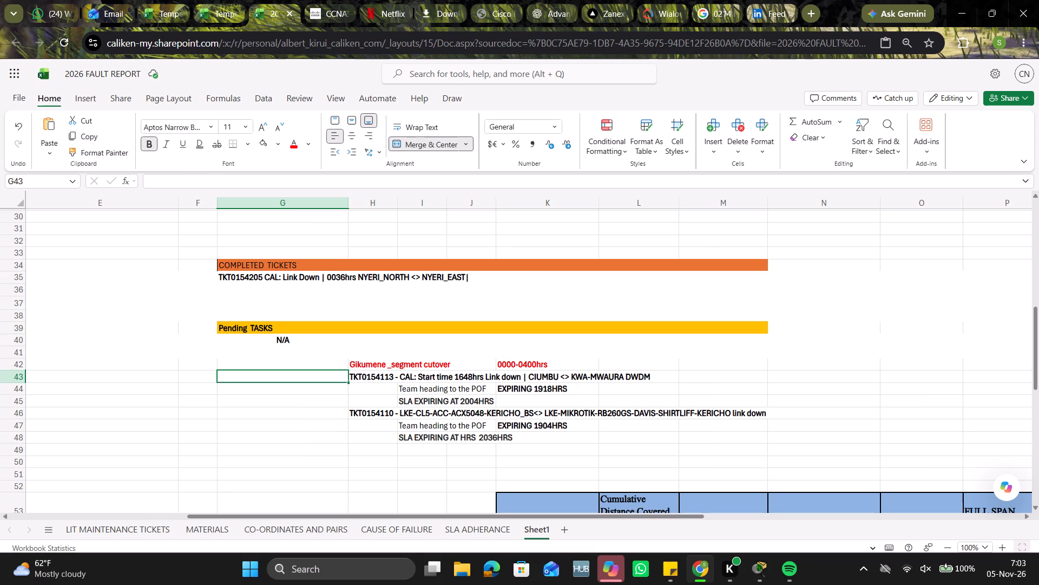
key("Print")
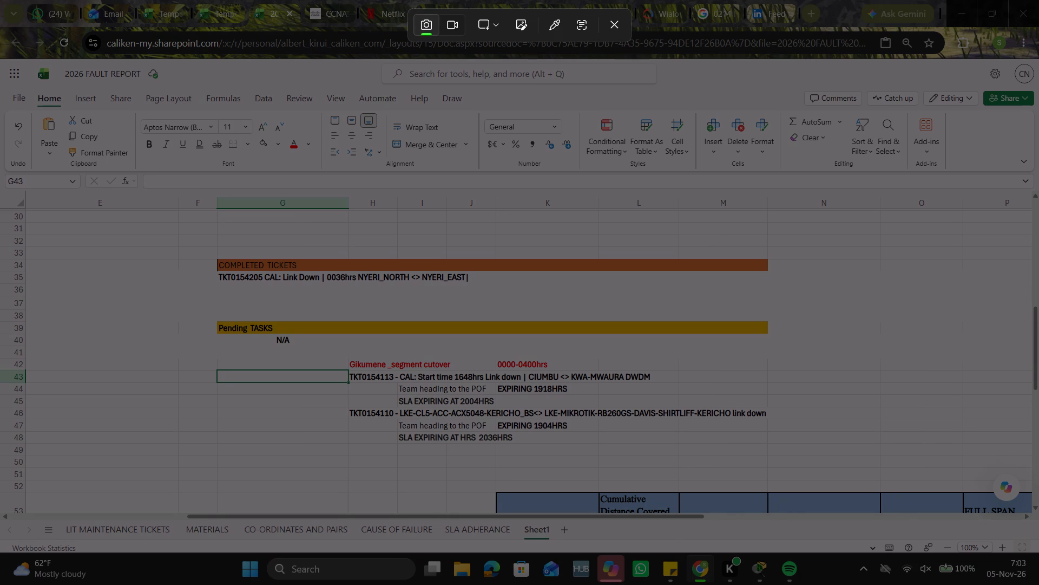
left_click_drag(218, 256, 489, 359)
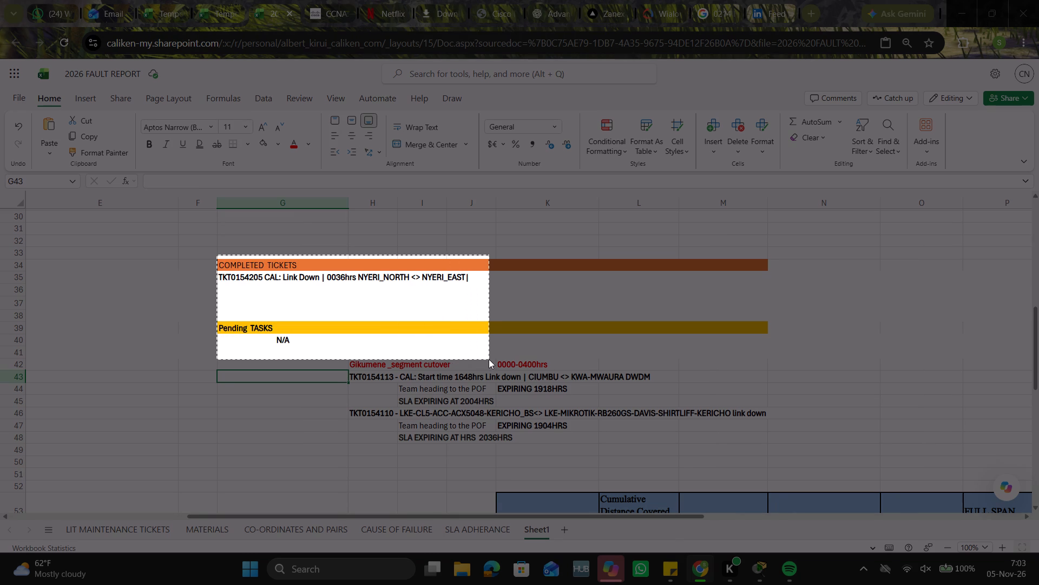
left_click_drag(489, 359, 486, 350)
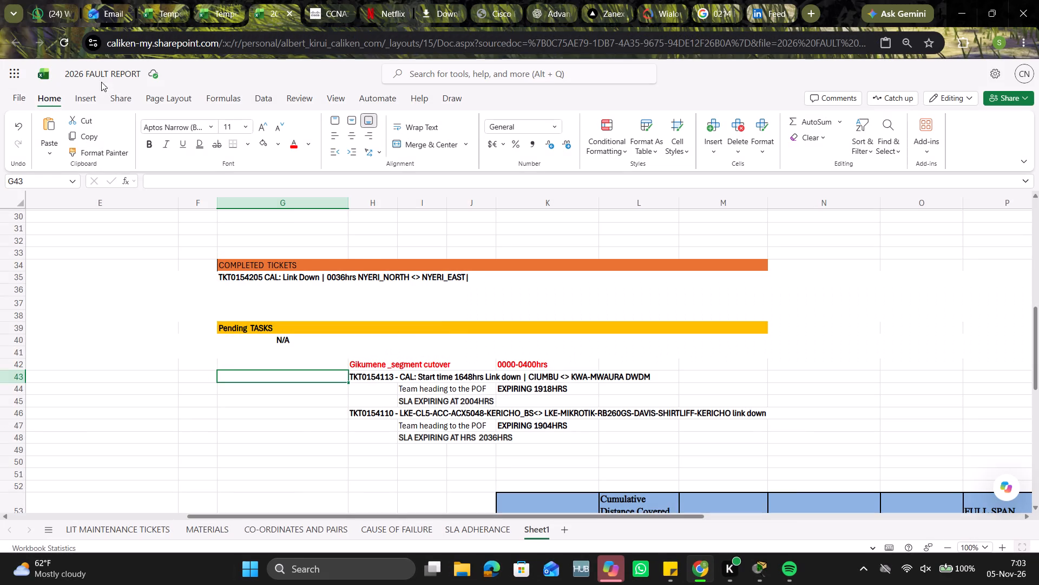